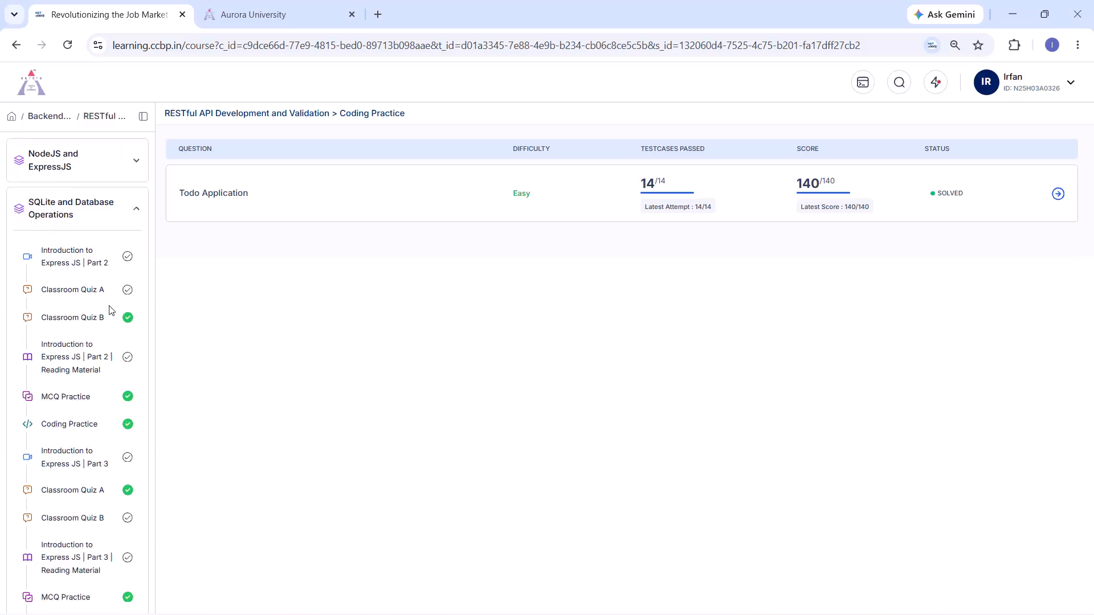
Open the Covid-19 India question from the last Coding Practice in the SQLite and Database Operations module.
{"action": "left_click", "coordinate": [109, 426]}
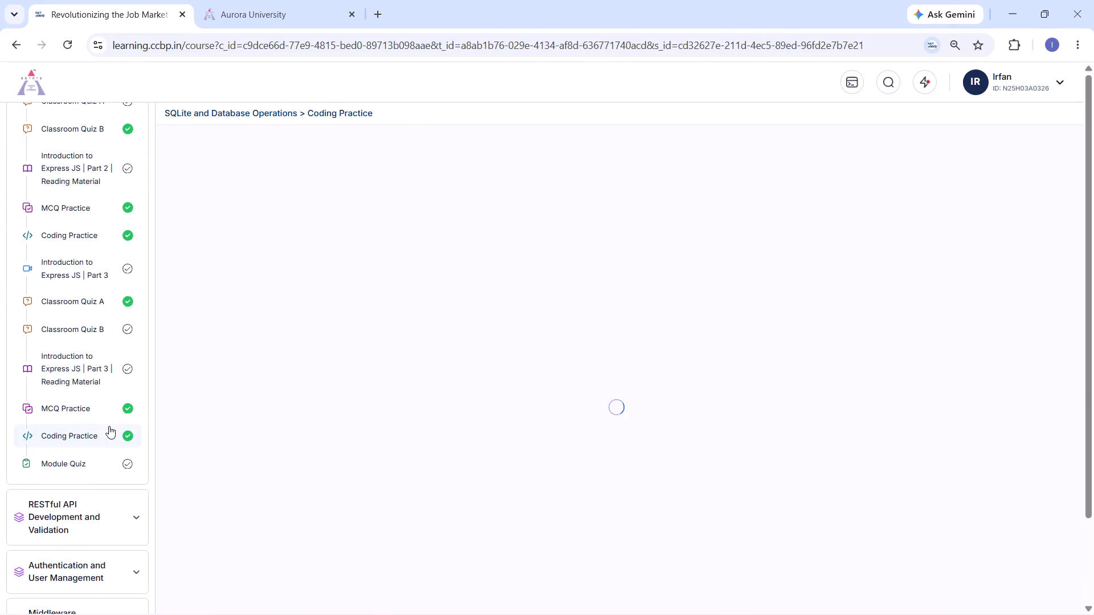
{"action": "left_click", "coordinate": [426, 214]}
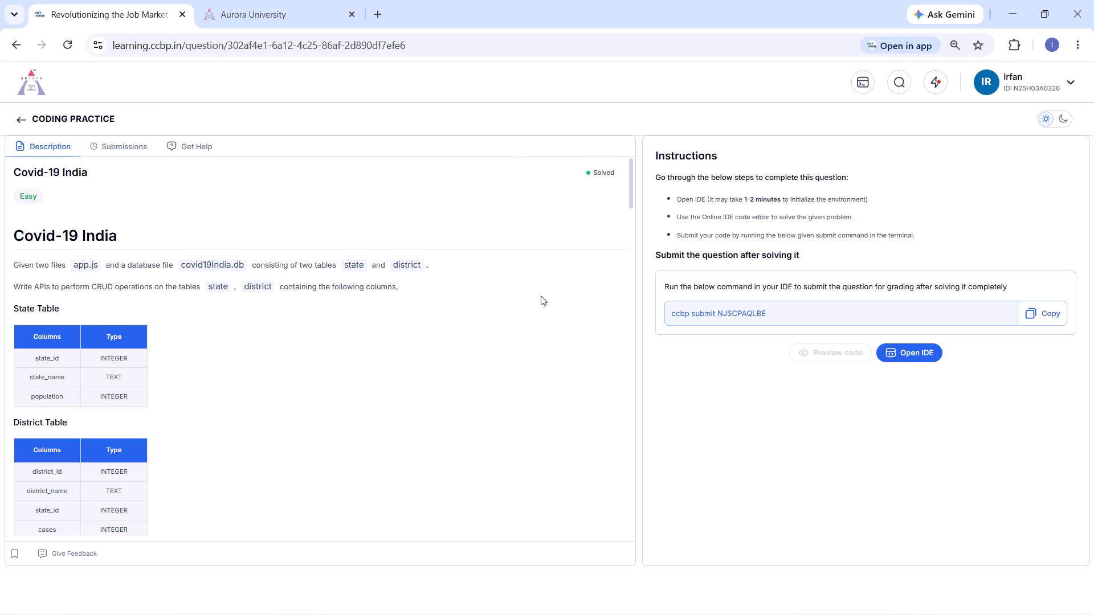
Open the Backend labreport-3 document from the Downloads folder in Word and maximize its window.
{"action": "double_click", "coordinate": [610, 591]}
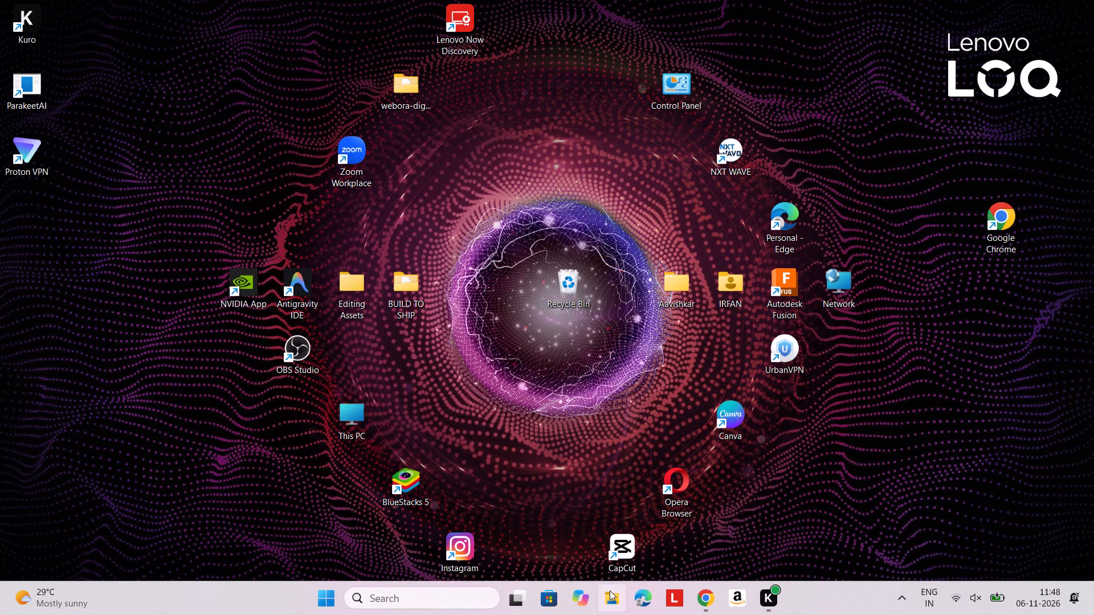
{"action": "left_click", "coordinate": [610, 591]}
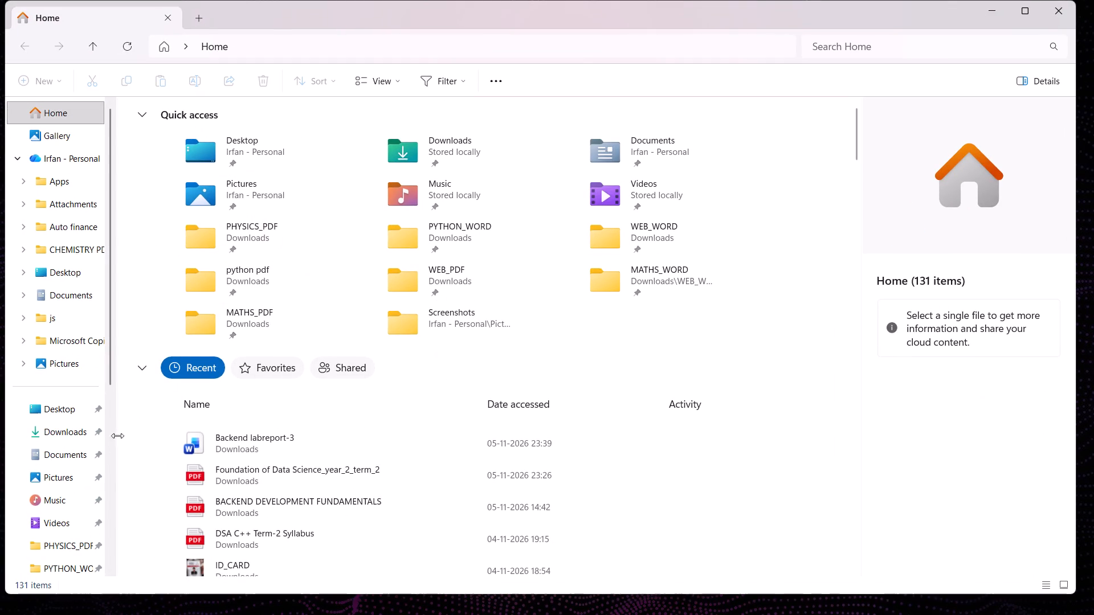
{"action": "left_click", "coordinate": [63, 432]}
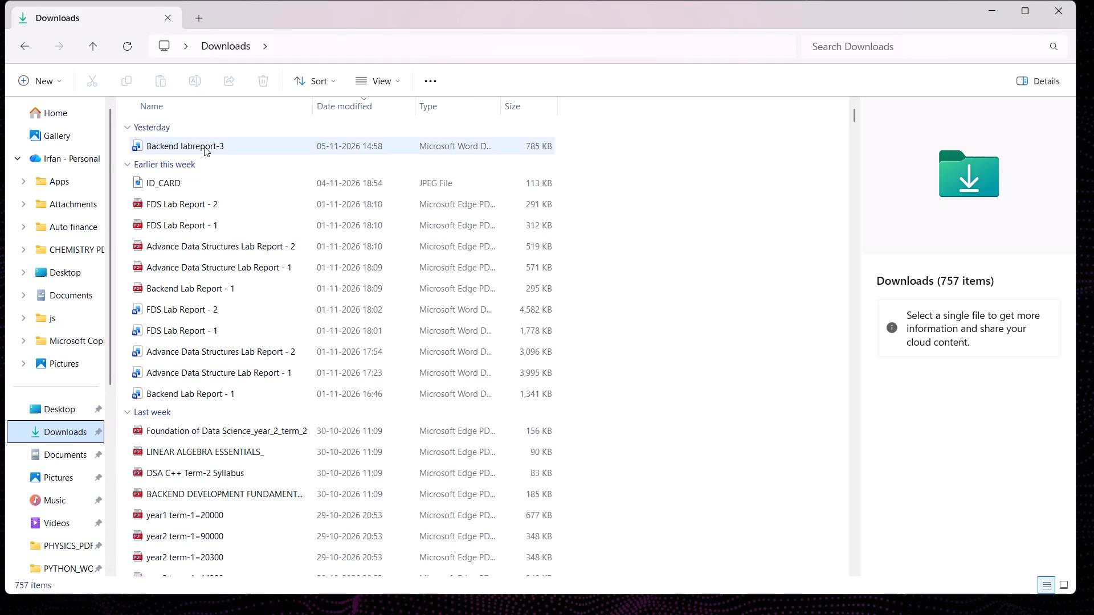
{"action": "double_click", "coordinate": [204, 146]}
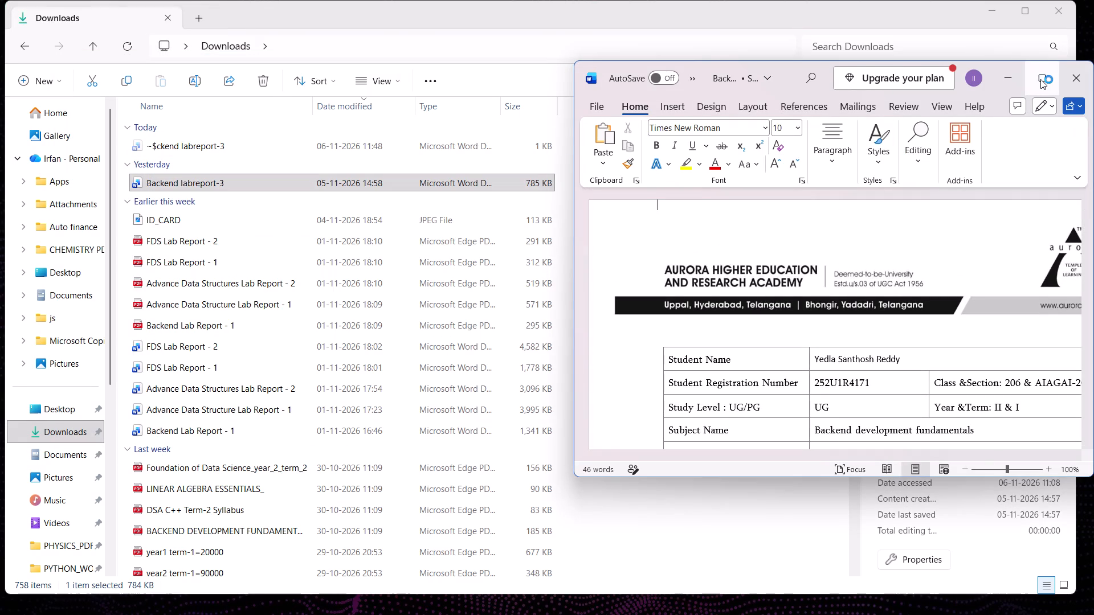
{"action": "left_click", "coordinate": [1040, 79]}
Replace the Student Name entry in the first-page details table with the new student's name.
{"action": "scroll", "coordinate": [489, 261], "scroll_direction": "down", "scroll_amount": 1}
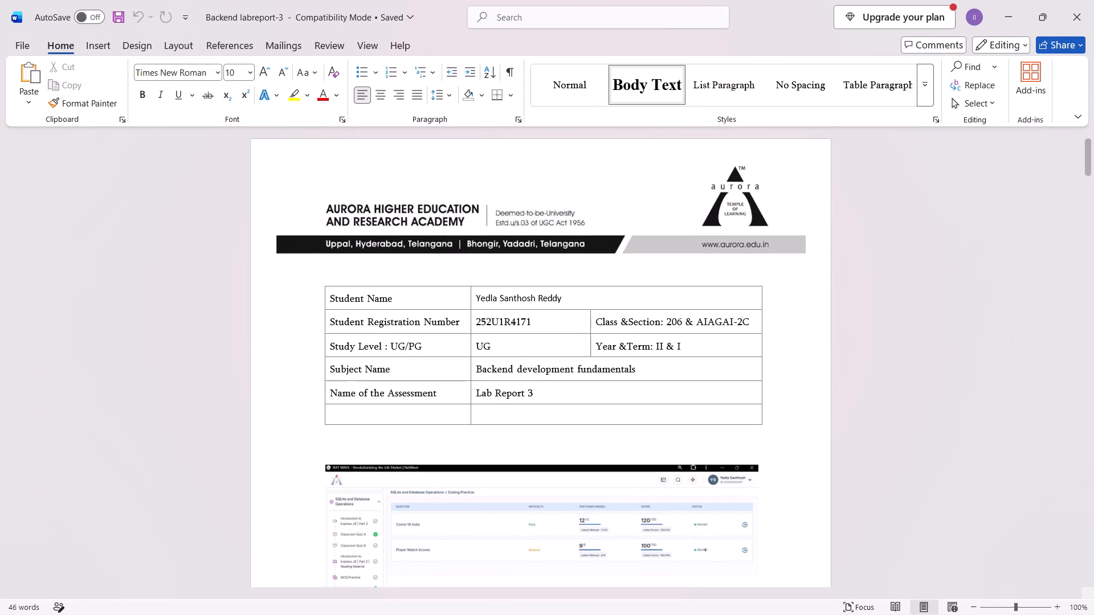
{"action": "scroll", "coordinate": [489, 261], "scroll_direction": "down", "scroll_amount": 1}
{"action": "left_click_drag", "start_coordinate": [574, 163], "coordinate": [478, 166]}
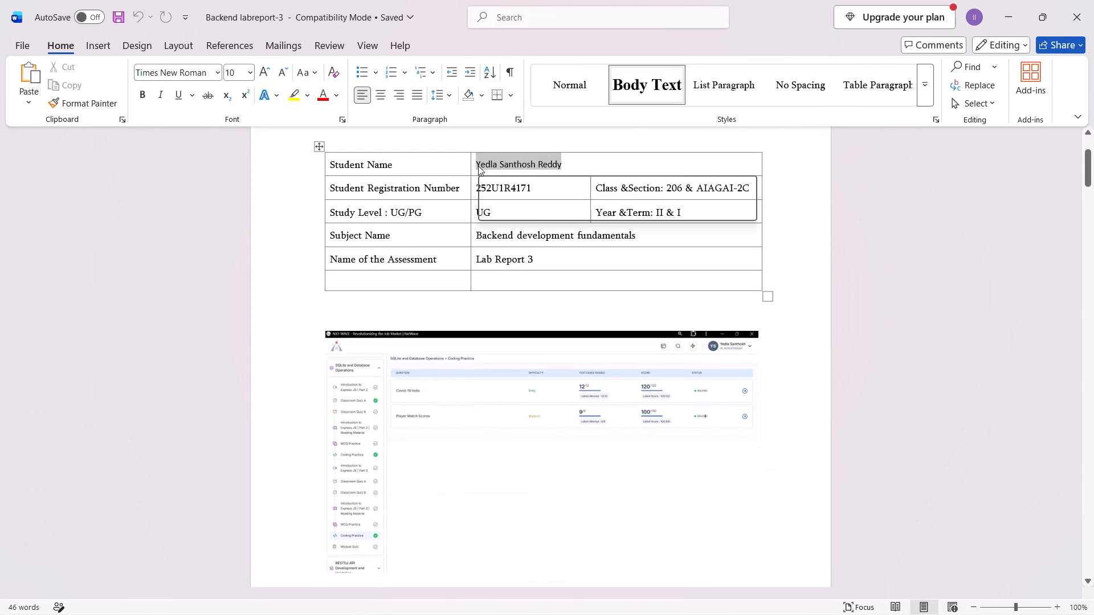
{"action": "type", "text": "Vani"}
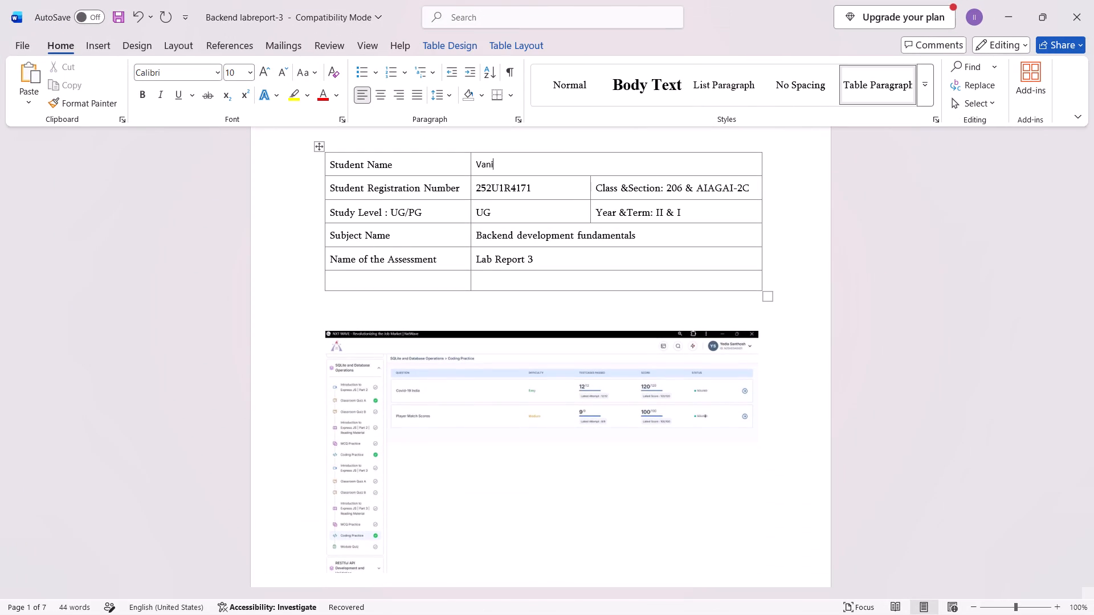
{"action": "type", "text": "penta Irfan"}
Replace the last three digits in the Student Registration Number cell with the new student's digits.
{"action": "left_click", "coordinate": [538, 192]}
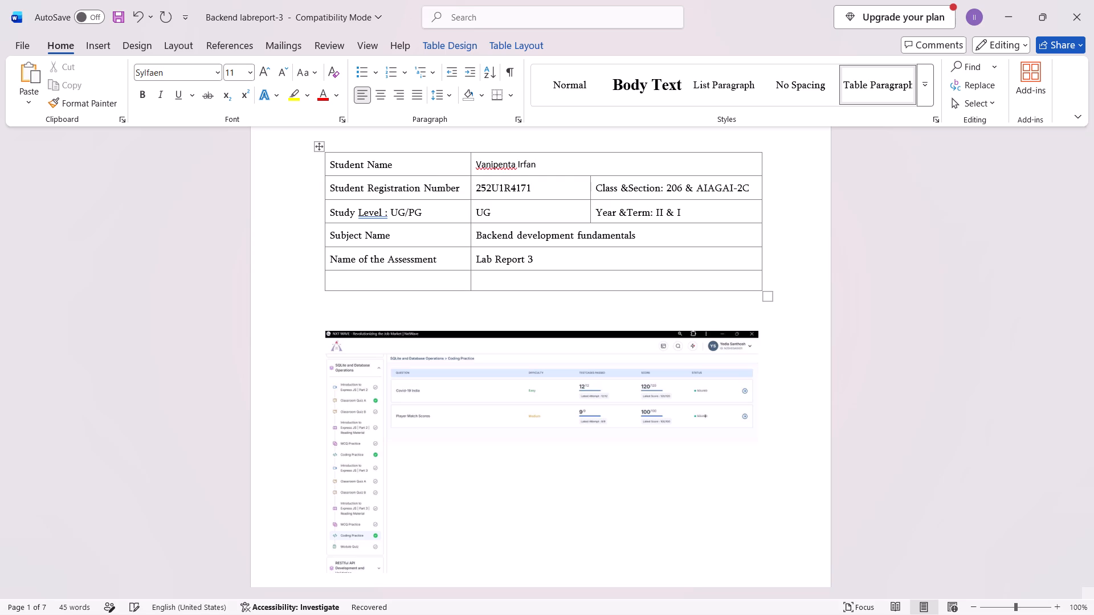
{"action": "key", "text": "BackSpace"}
{"action": "key", "text": "BackSpace"}
{"action": "key", "text": "BackSpace"}
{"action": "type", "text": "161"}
Look through all pages of the lab report to examine its coding practice, code and test result screenshots.
{"action": "scroll", "coordinate": [538, 192], "scroll_direction": "up", "scroll_amount": 1}
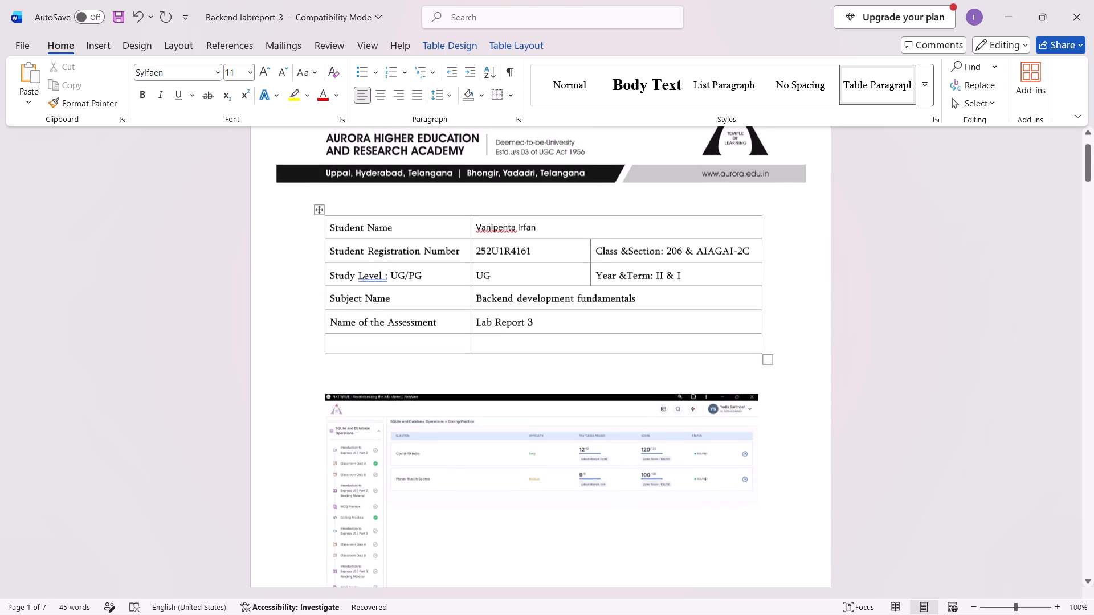
{"action": "scroll", "coordinate": [538, 192], "scroll_direction": "up", "scroll_amount": 1}
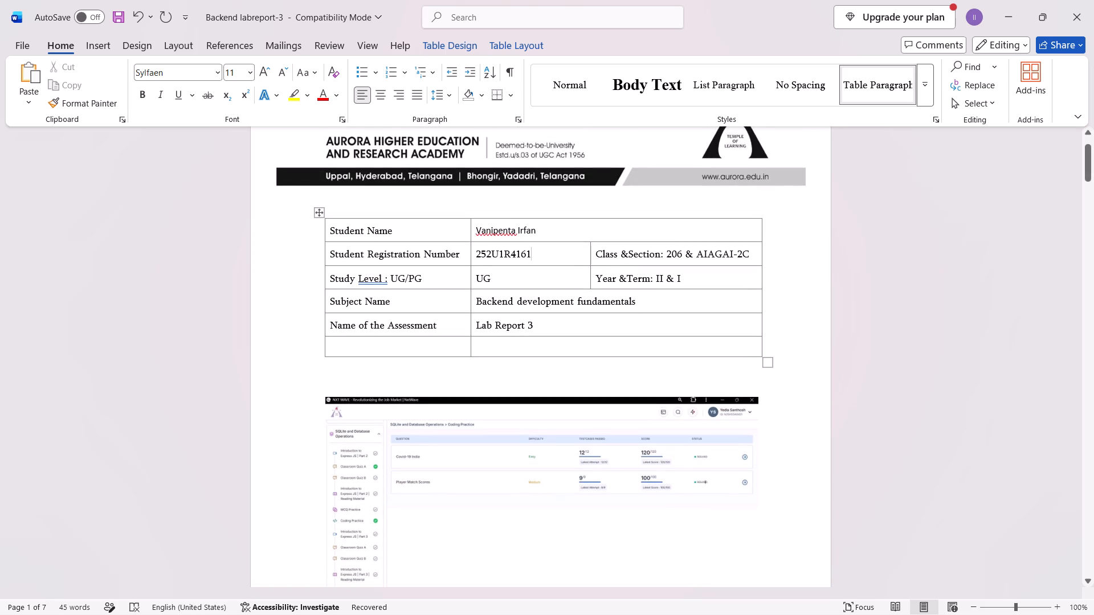
{"action": "scroll", "coordinate": [746, 371], "scroll_direction": "left", "scroll_amount": 1}
{"action": "scroll", "coordinate": [588, 275], "scroll_direction": "left", "scroll_amount": 1}
{"action": "scroll", "coordinate": [591, 323], "scroll_direction": "down", "scroll_amount": 6}
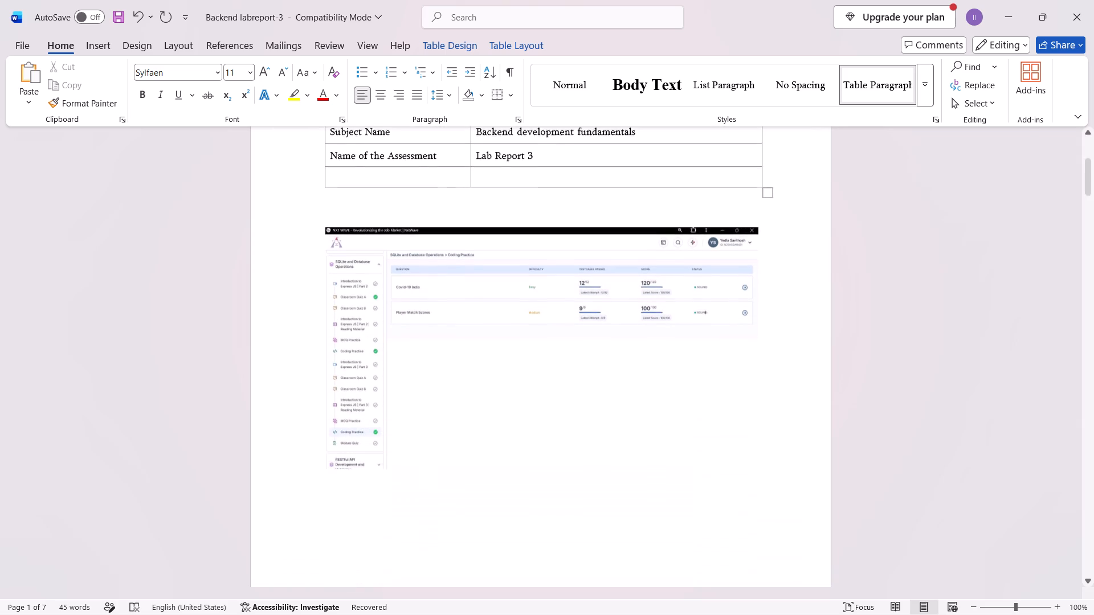
{"action": "scroll", "coordinate": [591, 323], "scroll_direction": "down", "scroll_amount": 11}
{"action": "scroll", "coordinate": [591, 323], "scroll_direction": "up", "scroll_amount": 2}
{"action": "scroll", "coordinate": [591, 323], "scroll_direction": "down", "scroll_amount": 2}
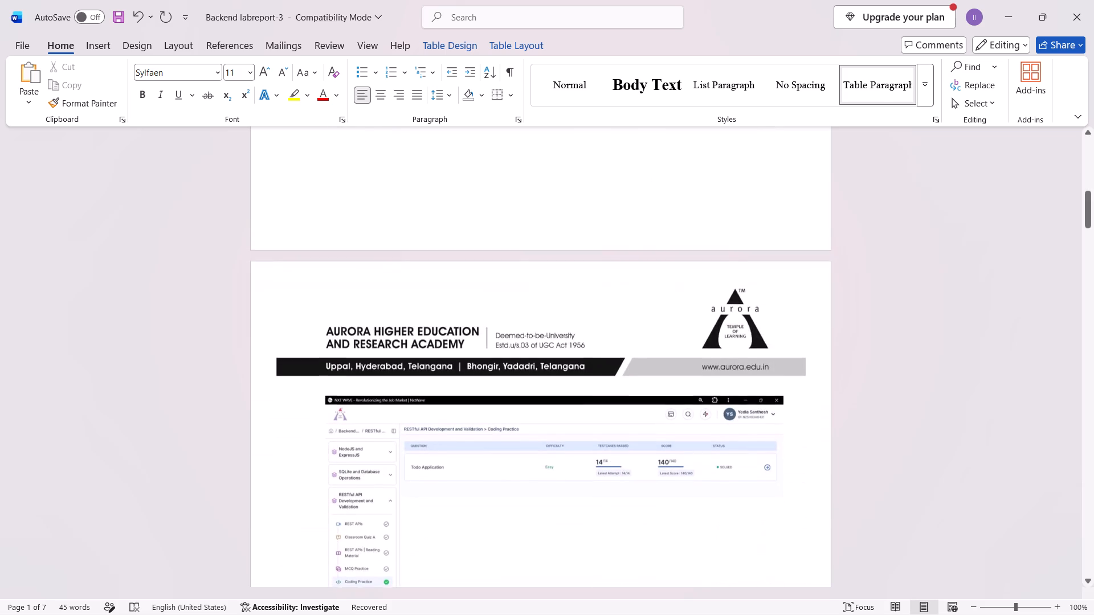
{"action": "scroll", "coordinate": [591, 323], "scroll_direction": "down", "scroll_amount": 20}
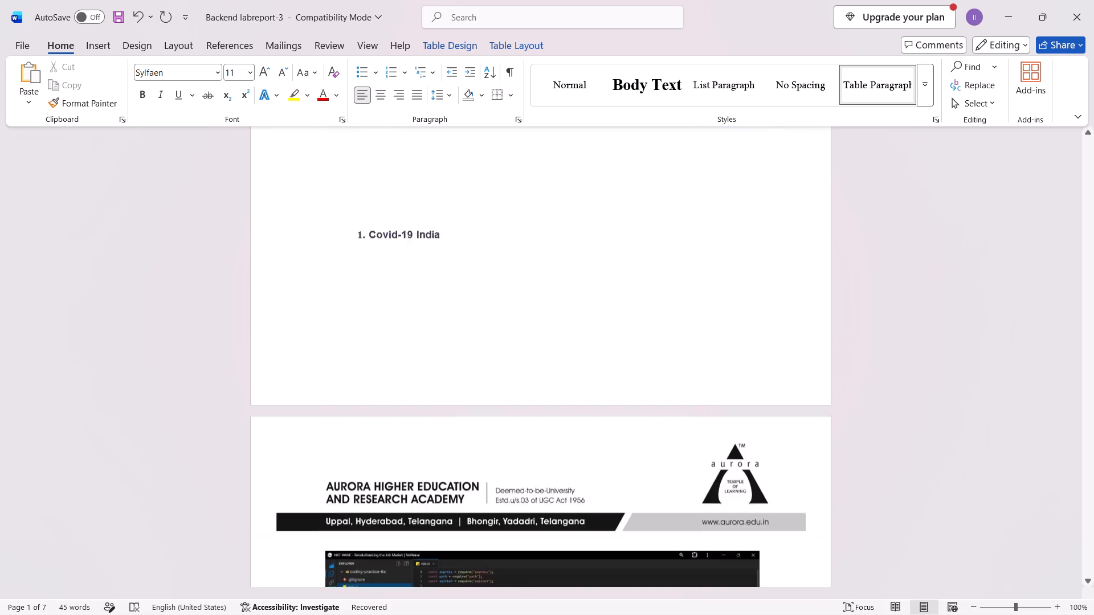
{"action": "scroll", "coordinate": [591, 323], "scroll_direction": "down", "scroll_amount": 4}
{"action": "scroll", "coordinate": [591, 323], "scroll_direction": "up", "scroll_amount": 8}
{"action": "scroll", "coordinate": [591, 323], "scroll_direction": "down", "scroll_amount": 11}
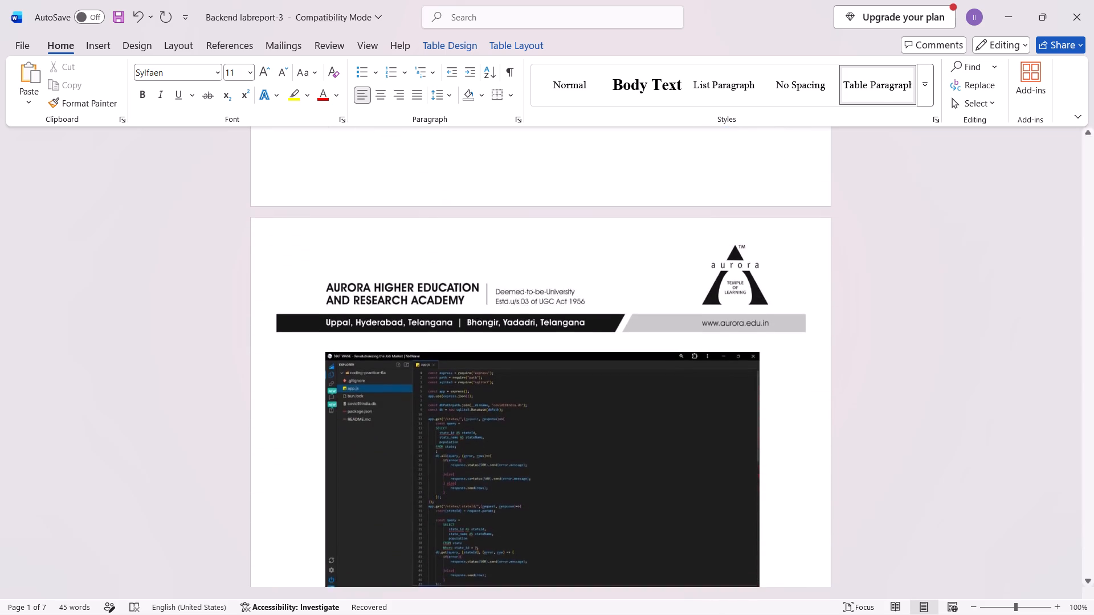
{"action": "scroll", "coordinate": [591, 323], "scroll_direction": "down", "scroll_amount": 13}
{"action": "scroll", "coordinate": [591, 323], "scroll_direction": "up", "scroll_amount": 2}
{"action": "scroll", "coordinate": [591, 323], "scroll_direction": "down", "scroll_amount": 6}
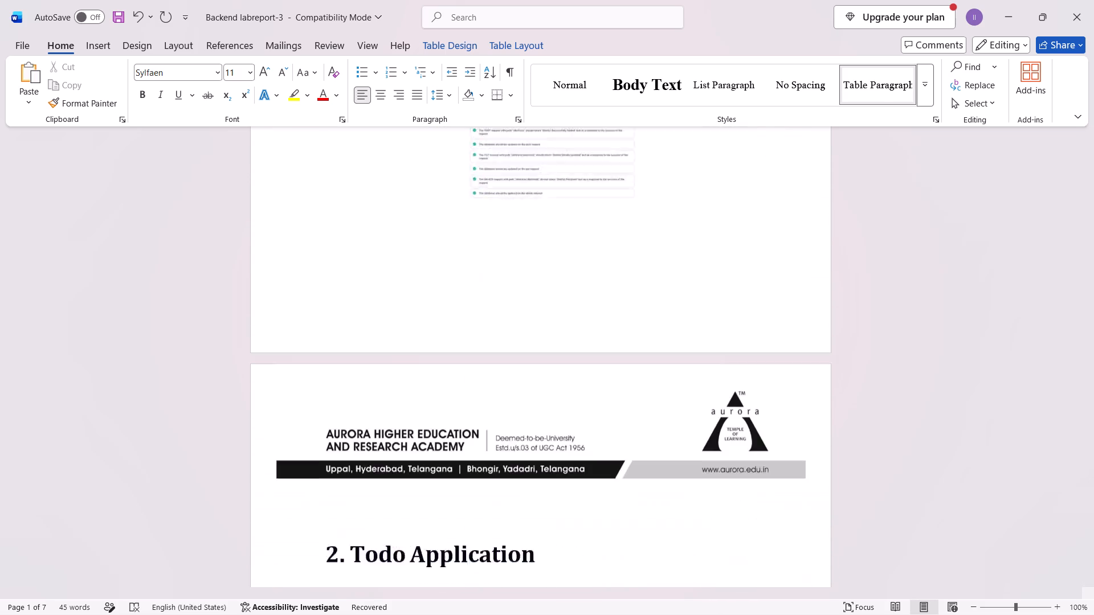
{"action": "scroll", "coordinate": [591, 323], "scroll_direction": "down", "scroll_amount": 14}
{"action": "scroll", "coordinate": [591, 323], "scroll_direction": "up", "scroll_amount": 5}
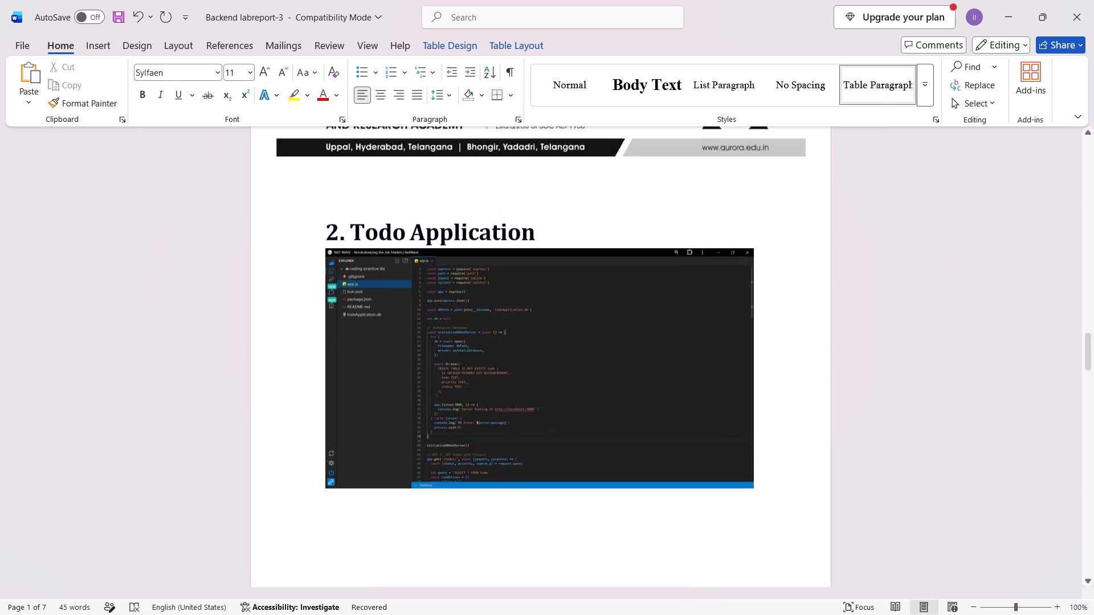
{"action": "scroll", "coordinate": [591, 323], "scroll_direction": "down", "scroll_amount": 20}
{"action": "scroll", "coordinate": [591, 323], "scroll_direction": "down", "scroll_amount": 12}
{"action": "scroll", "coordinate": [591, 323], "scroll_direction": "down", "scroll_amount": 20}
{"action": "scroll", "coordinate": [591, 323], "scroll_direction": "down", "scroll_amount": 20}
{"action": "scroll", "coordinate": [591, 323], "scroll_direction": "down", "scroll_amount": 20}
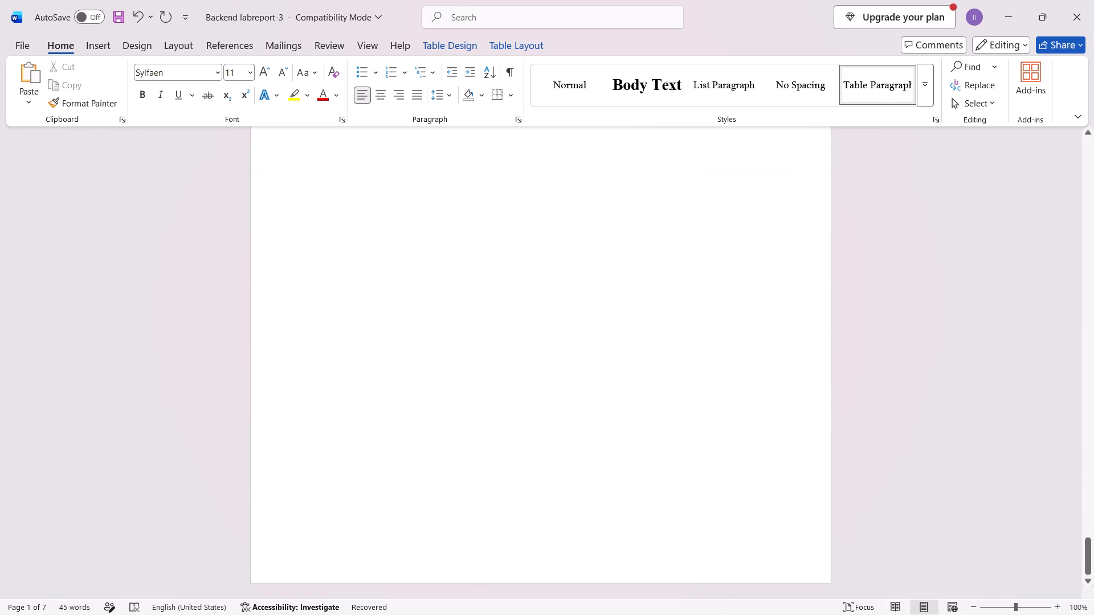
{"action": "scroll", "coordinate": [591, 323], "scroll_direction": "down", "scroll_amount": 20}
{"action": "scroll", "coordinate": [591, 323], "scroll_direction": "down", "scroll_amount": 20}
{"action": "scroll", "coordinate": [591, 323], "scroll_direction": "down", "scroll_amount": 20}
{"action": "scroll", "coordinate": [591, 323], "scroll_direction": "up", "scroll_amount": 20}
{"action": "scroll", "coordinate": [591, 323], "scroll_direction": "up", "scroll_amount": 20}
{"action": "scroll", "coordinate": [591, 323], "scroll_direction": "up", "scroll_amount": 20}
{"action": "scroll", "coordinate": [591, 323], "scroll_direction": "up", "scroll_amount": 20}
{"action": "scroll", "coordinate": [591, 323], "scroll_direction": "up", "scroll_amount": 3}
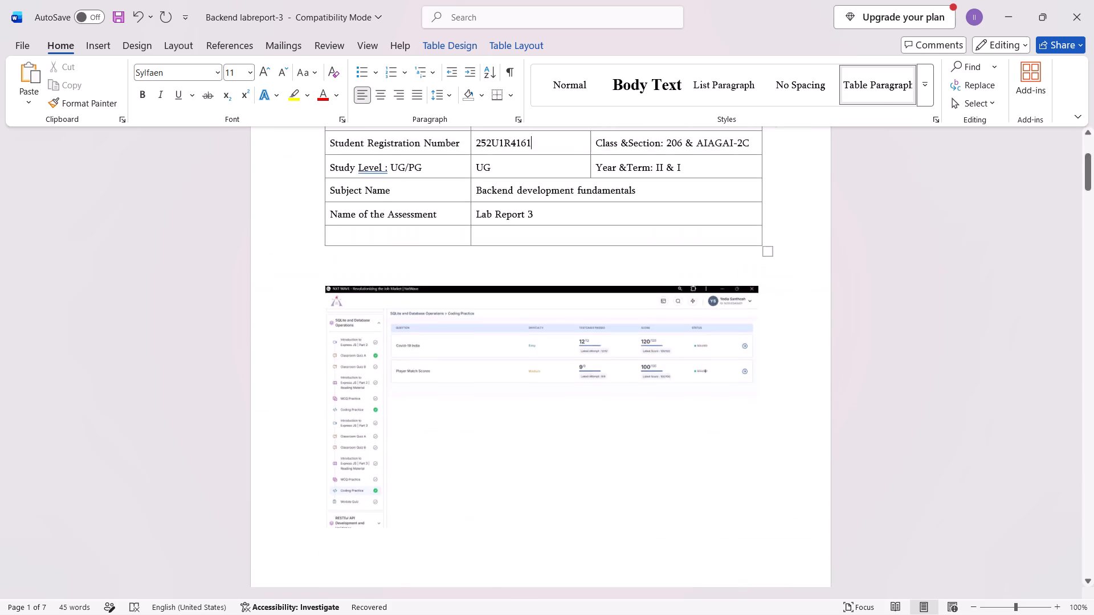
{"action": "scroll", "coordinate": [591, 323], "scroll_direction": "down", "scroll_amount": 1}
{"action": "scroll", "coordinate": [591, 323], "scroll_direction": "up", "scroll_amount": 20}
{"action": "scroll", "coordinate": [591, 323], "scroll_direction": "up", "scroll_amount": 20}
{"action": "scroll", "coordinate": [591, 323], "scroll_direction": "up", "scroll_amount": 4}
{"action": "scroll", "coordinate": [591, 323], "scroll_direction": "down", "scroll_amount": 6}
{"action": "scroll", "coordinate": [591, 323], "scroll_direction": "up", "scroll_amount": 1}
{"action": "scroll", "coordinate": [591, 323], "scroll_direction": "down", "scroll_amount": 1}
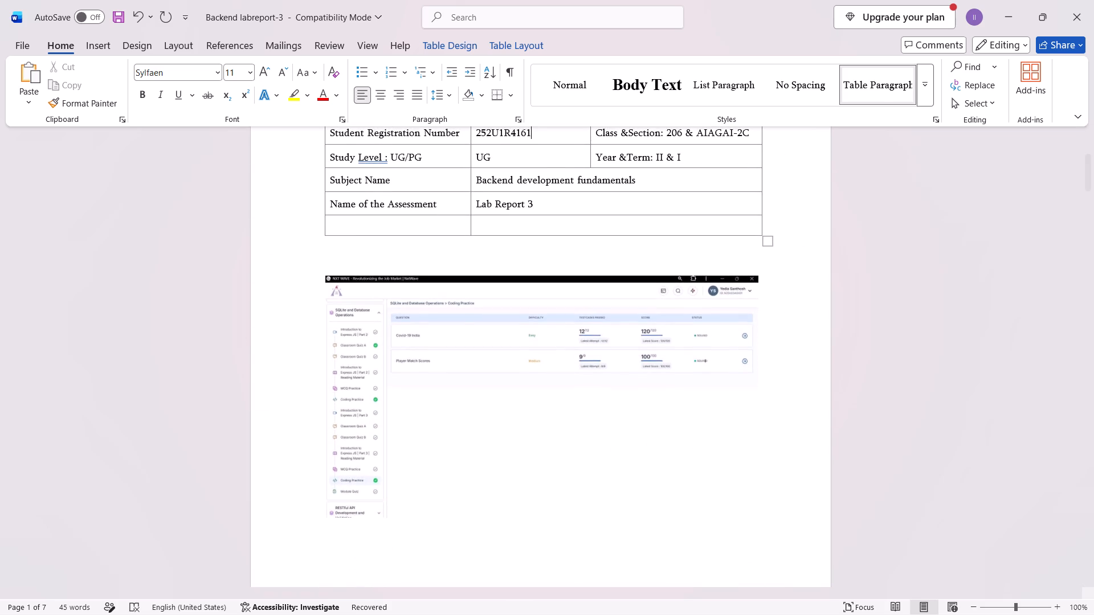
Switch to Chrome, return to the SQLite and Database Operations coding practice list, and capture the page area below the address bar.
{"action": "left_click", "coordinate": [517, 350]}
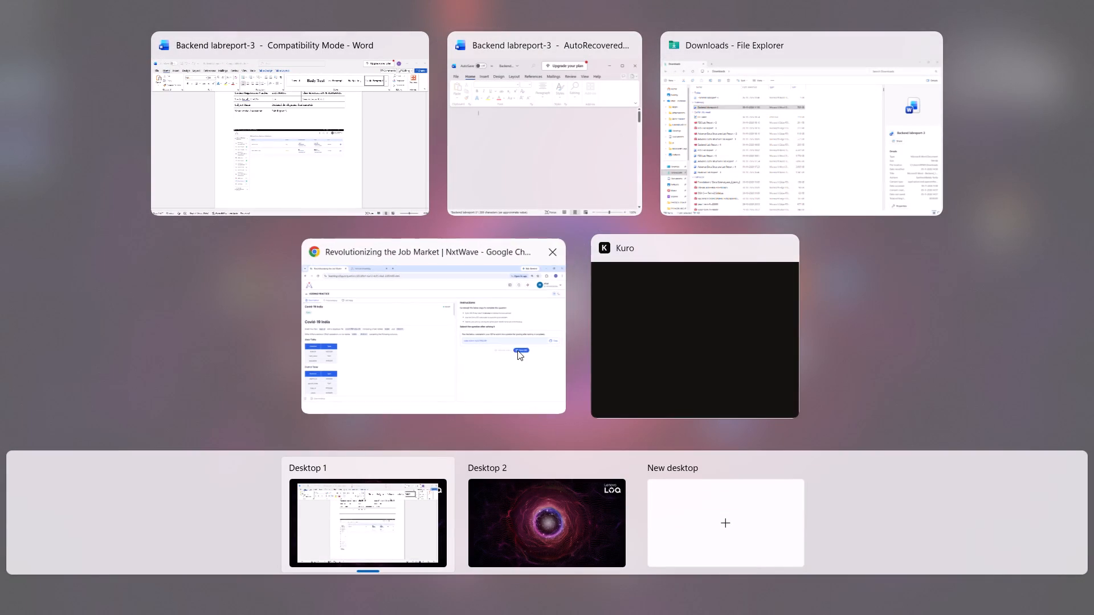
{"action": "scroll", "coordinate": [499, 343], "scroll_direction": "left", "scroll_amount": 1}
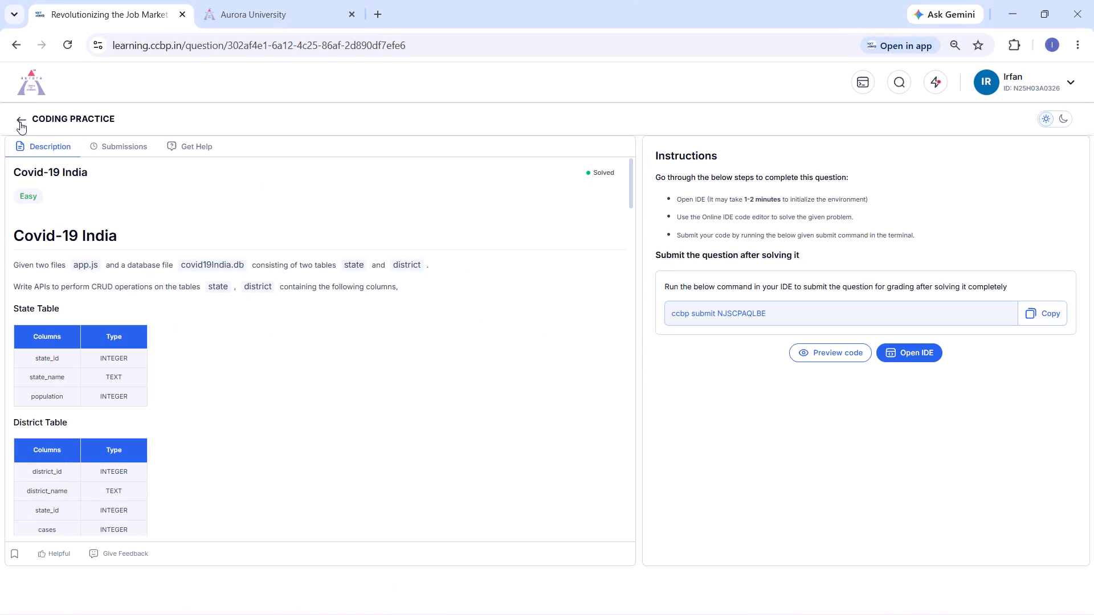
{"action": "left_click", "coordinate": [20, 122]}
{"action": "scroll", "coordinate": [29, 122], "scroll_direction": "right", "scroll_amount": 2}
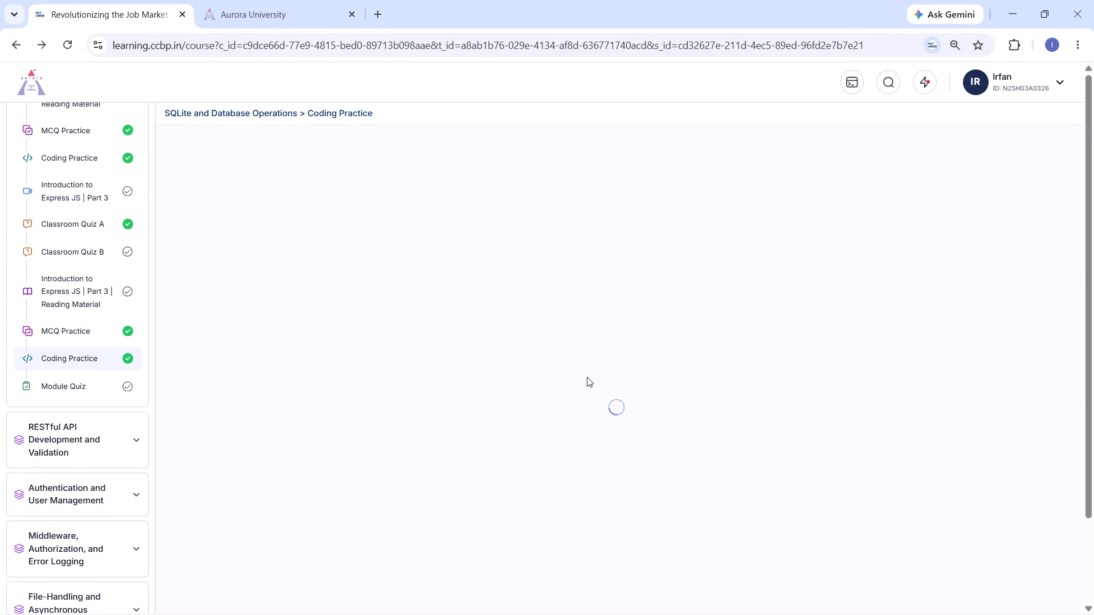
{"action": "key", "text": "Print"}
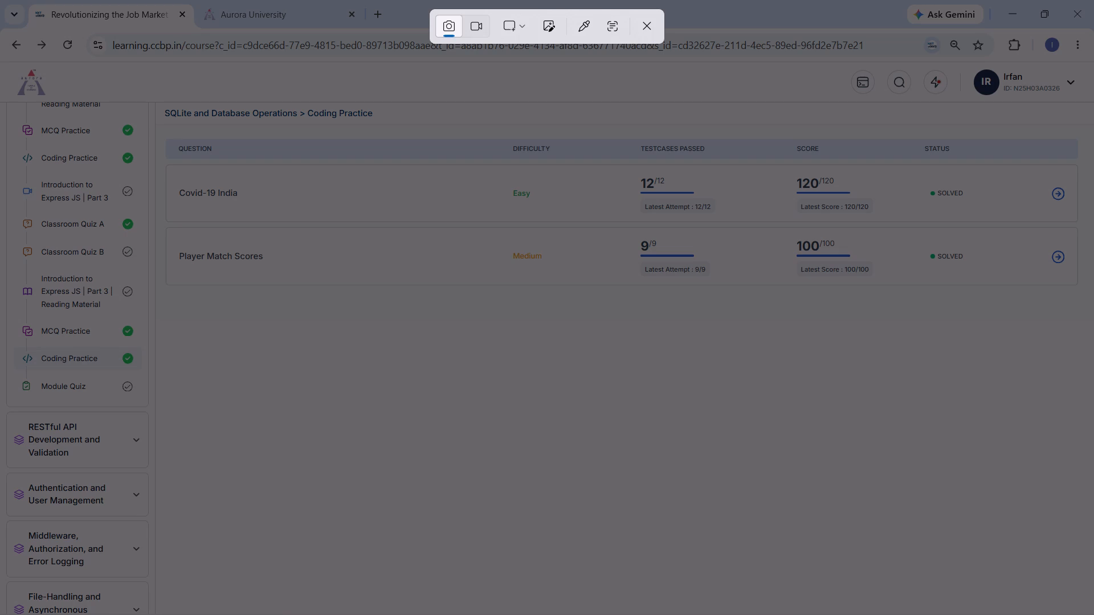
{"action": "left_click_drag", "start_coordinate": [3, 58], "coordinate": [1093, 614]}
{"action": "scroll", "coordinate": [286, 264], "scroll_direction": "right", "scroll_amount": 4}
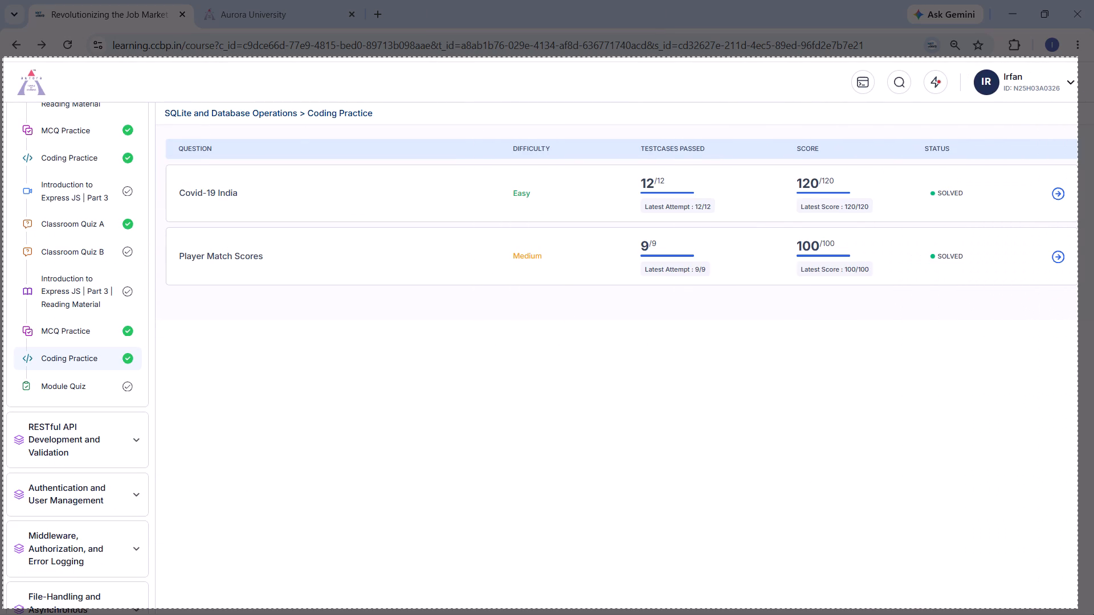
{"action": "left_click_drag", "start_coordinate": [1093, 614], "coordinate": [1093, 612]}
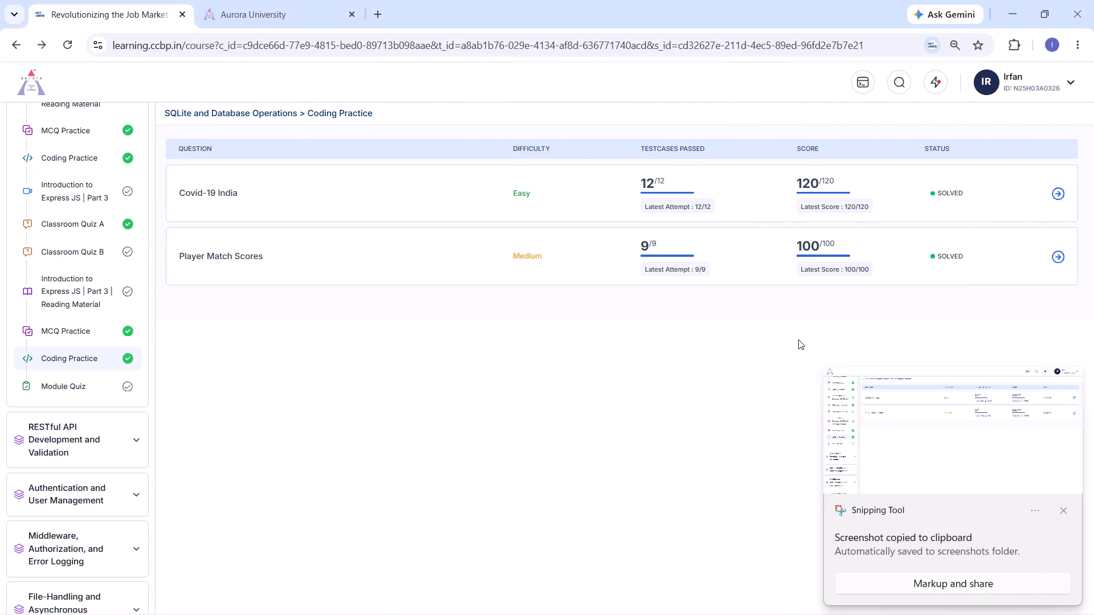
{"action": "left_click", "coordinate": [633, 165]}
{"action": "left_click", "coordinate": [635, 364]}
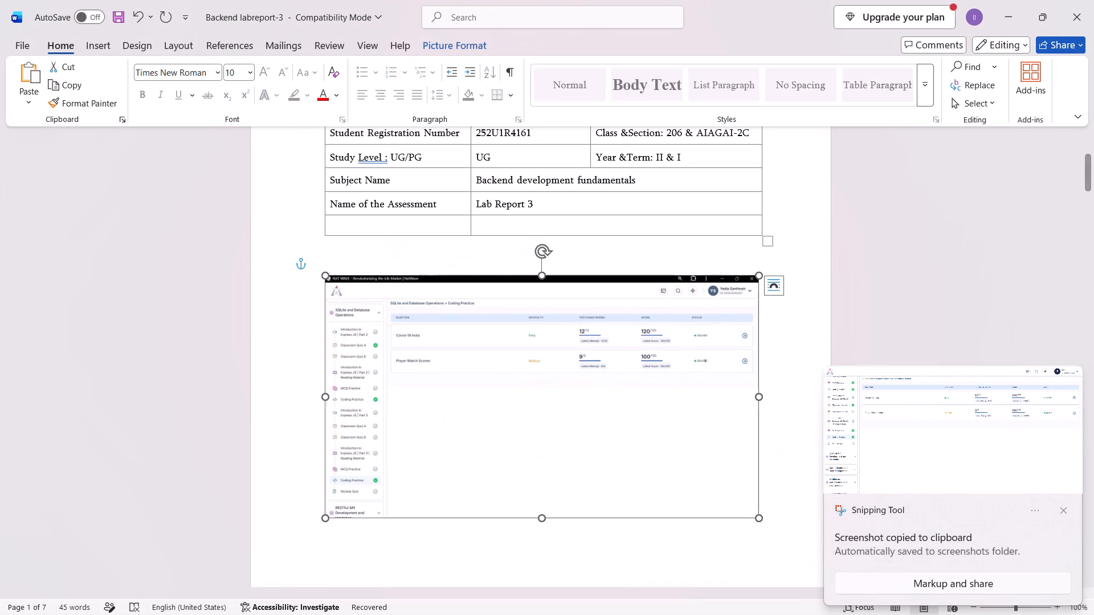
{"action": "left_click", "coordinate": [100, 52]}
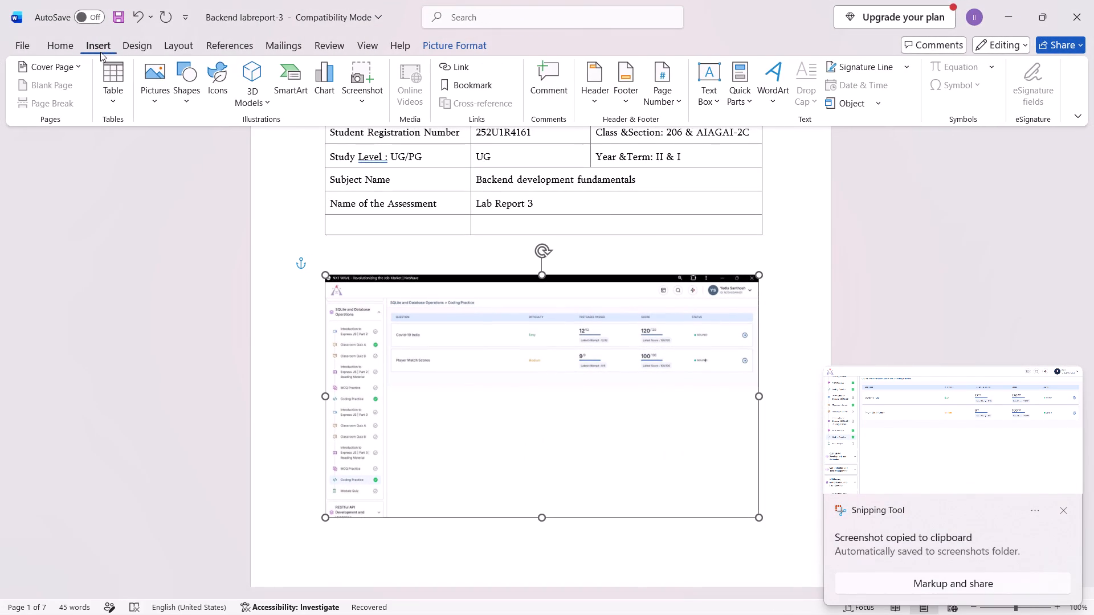
{"action": "left_click", "coordinate": [156, 85]}
{"action": "left_click", "coordinate": [199, 146]}
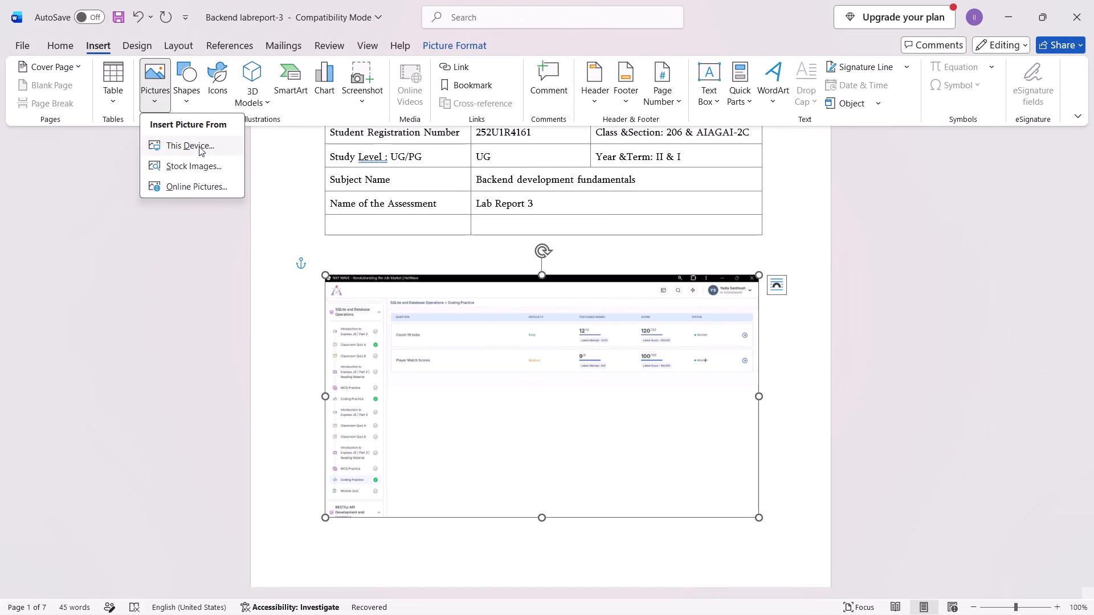
{"action": "scroll", "coordinate": [308, 207], "scroll_direction": "down", "scroll_amount": 1}
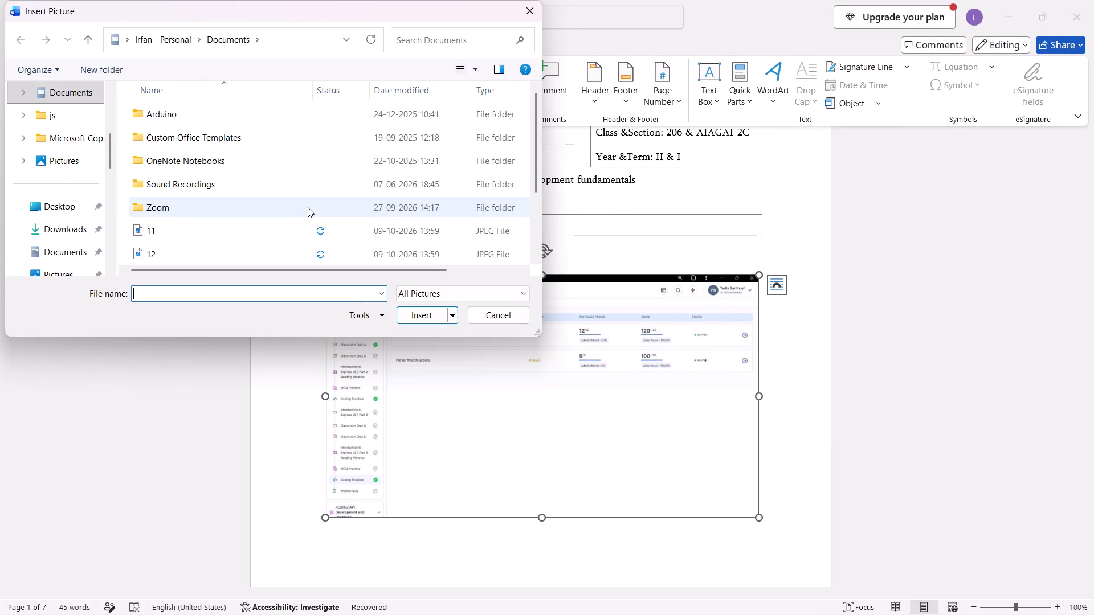
{"action": "left_click", "coordinate": [74, 163]}
{"action": "left_click", "coordinate": [196, 179]}
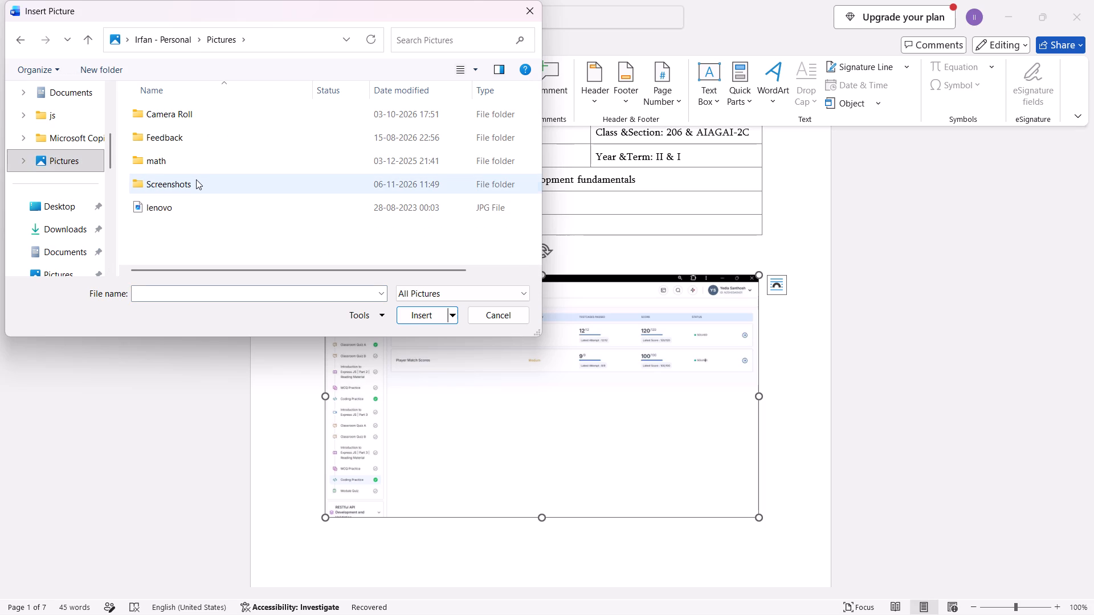
{"action": "double_click", "coordinate": [233, 188]}
{"action": "scroll", "coordinate": [280, 219], "scroll_direction": "down", "scroll_amount": 13}
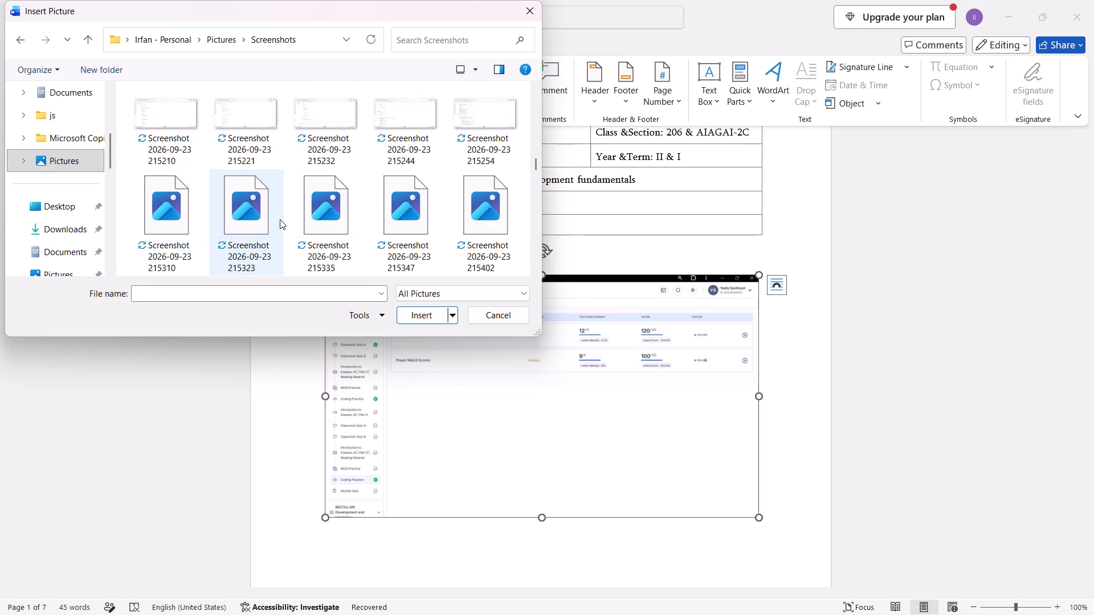
{"action": "scroll", "coordinate": [280, 219], "scroll_direction": "down", "scroll_amount": 20}
{"action": "scroll", "coordinate": [280, 219], "scroll_direction": "down", "scroll_amount": 3}
{"action": "double_click", "coordinate": [247, 209]}
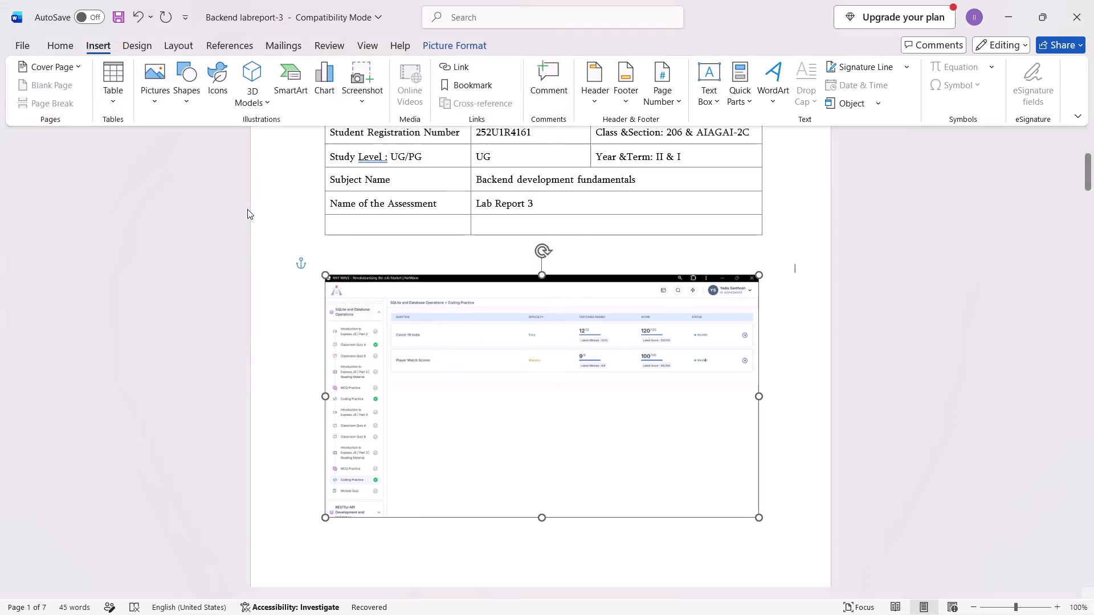
Delete the previous student's coding practice screenshot lying beneath the newly inserted picture on page 1.
{"action": "left_click", "coordinate": [287, 388]}
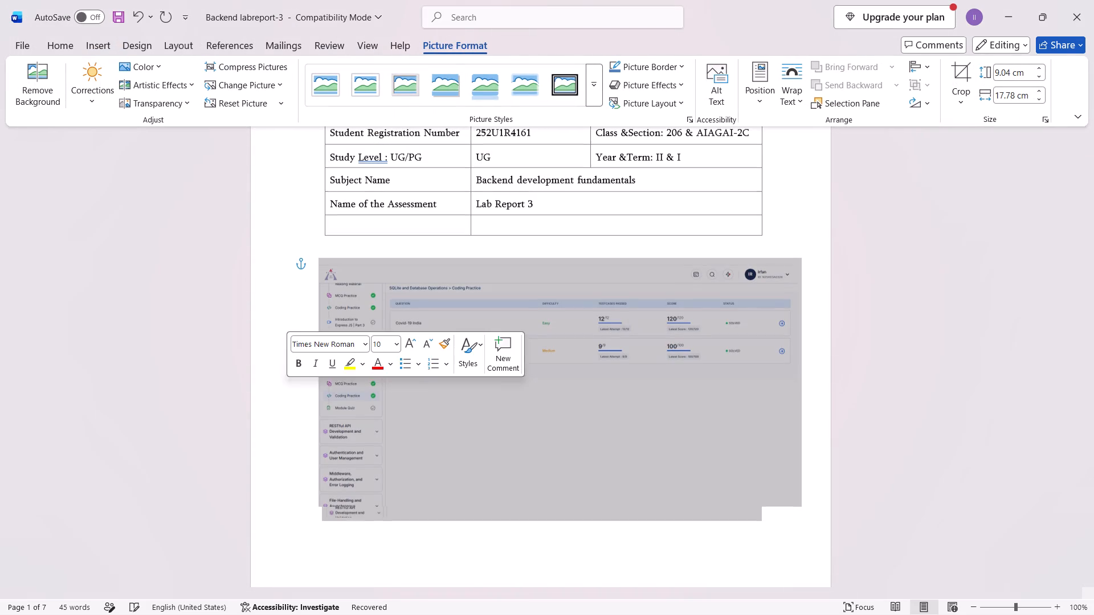
{"action": "left_click", "coordinate": [341, 518]}
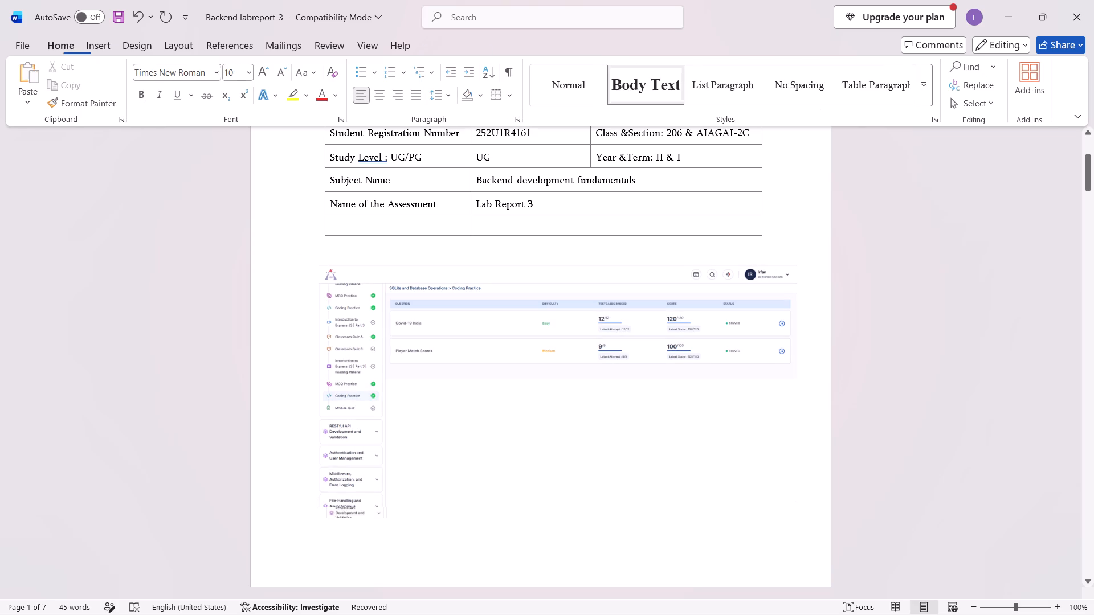
{"action": "double_click", "coordinate": [391, 470]}
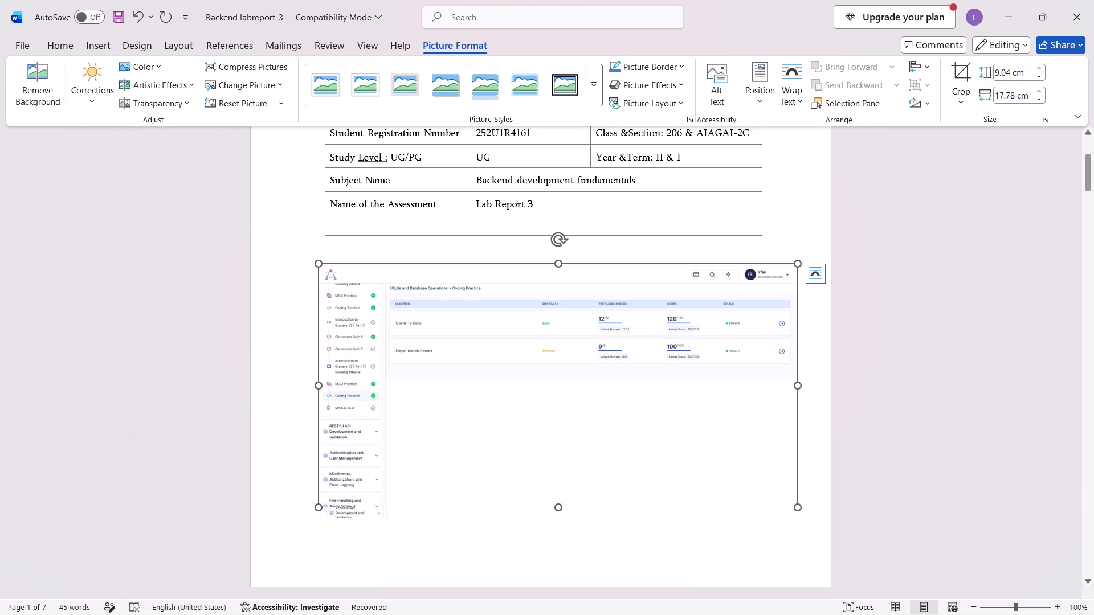
{"action": "double_click", "coordinate": [376, 518]}
{"action": "left_click", "coordinate": [346, 520]}
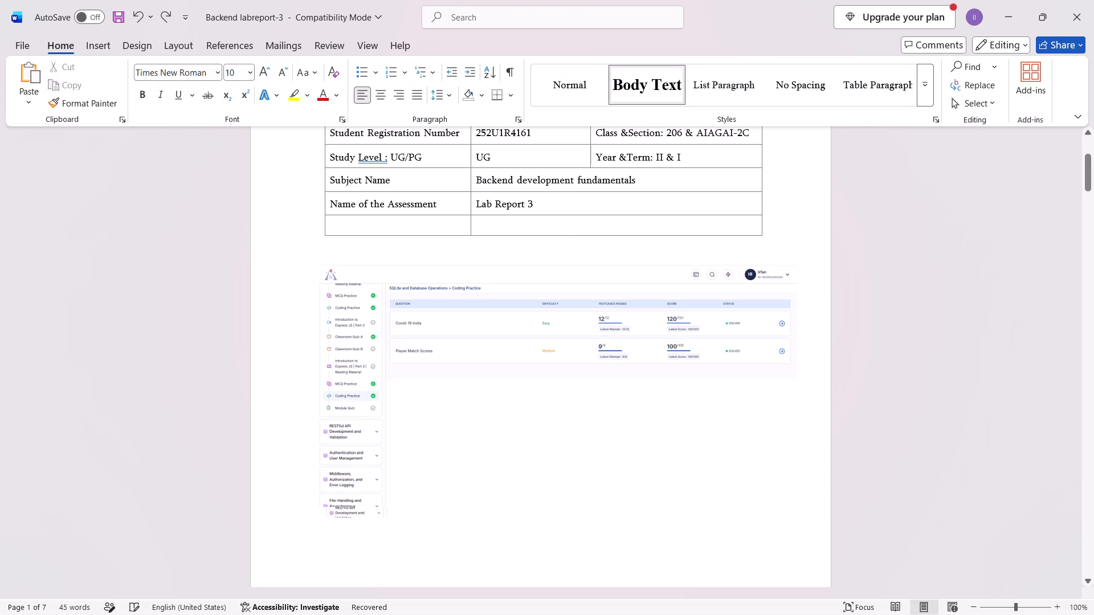
{"action": "left_click_drag", "start_coordinate": [401, 452], "coordinate": [377, 434]}
{"action": "left_click_drag", "start_coordinate": [377, 434], "coordinate": [374, 415]}
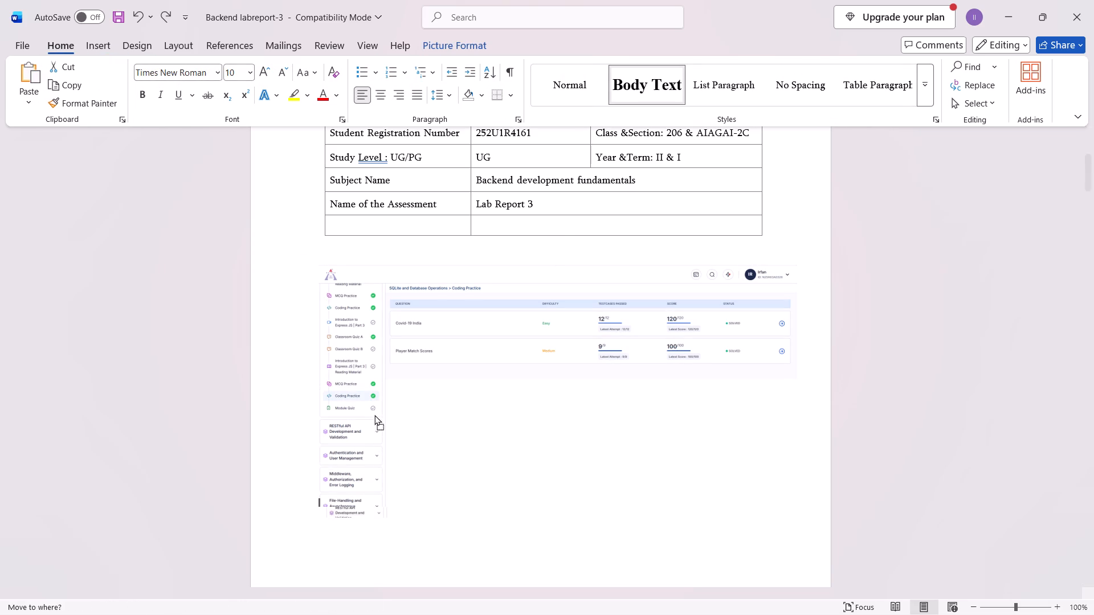
{"action": "left_click_drag", "start_coordinate": [374, 415], "coordinate": [374, 405]}
{"action": "left_click_drag", "start_coordinate": [374, 408], "coordinate": [353, 537]}
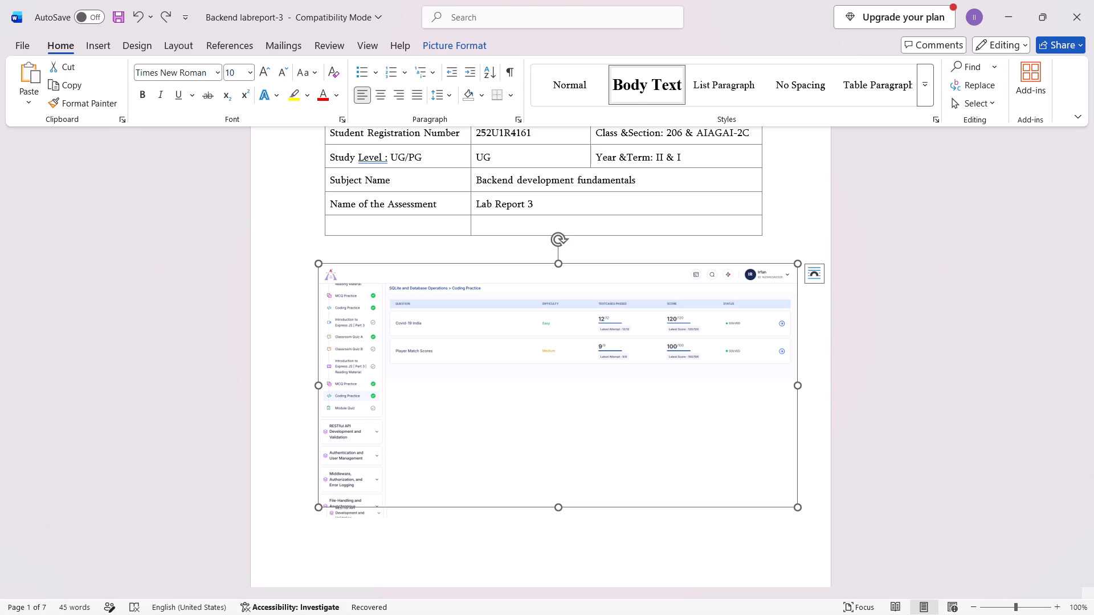
{"action": "left_click", "coordinate": [444, 442]}
{"action": "left_click_drag", "start_coordinate": [444, 442], "coordinate": [448, 406]}
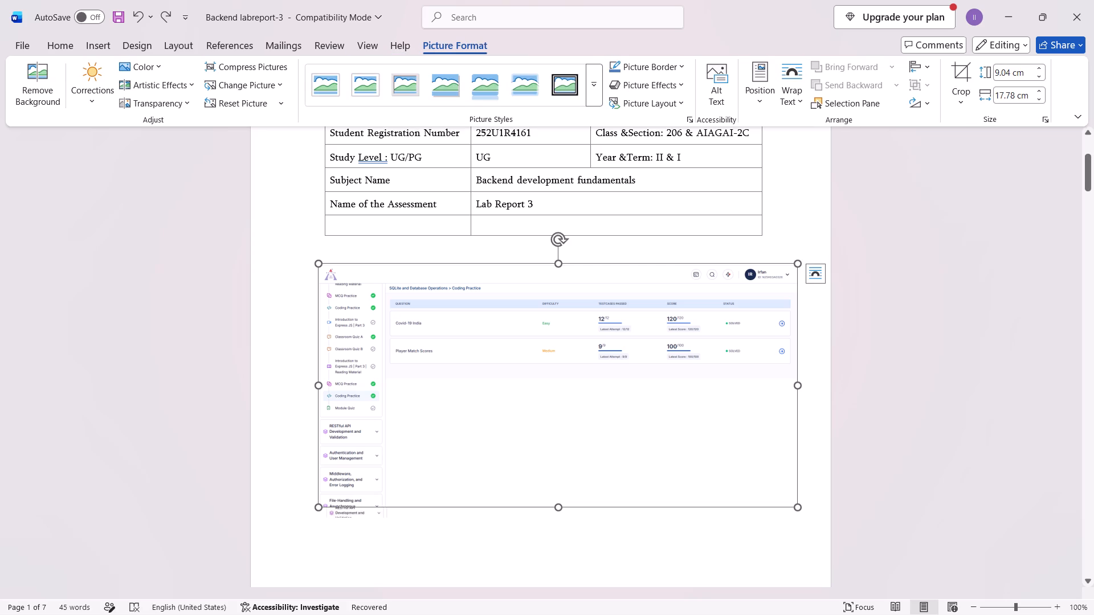
{"action": "left_click", "coordinate": [448, 406]}
{"action": "left_click", "coordinate": [365, 517]}
{"action": "key", "text": "Delete"}
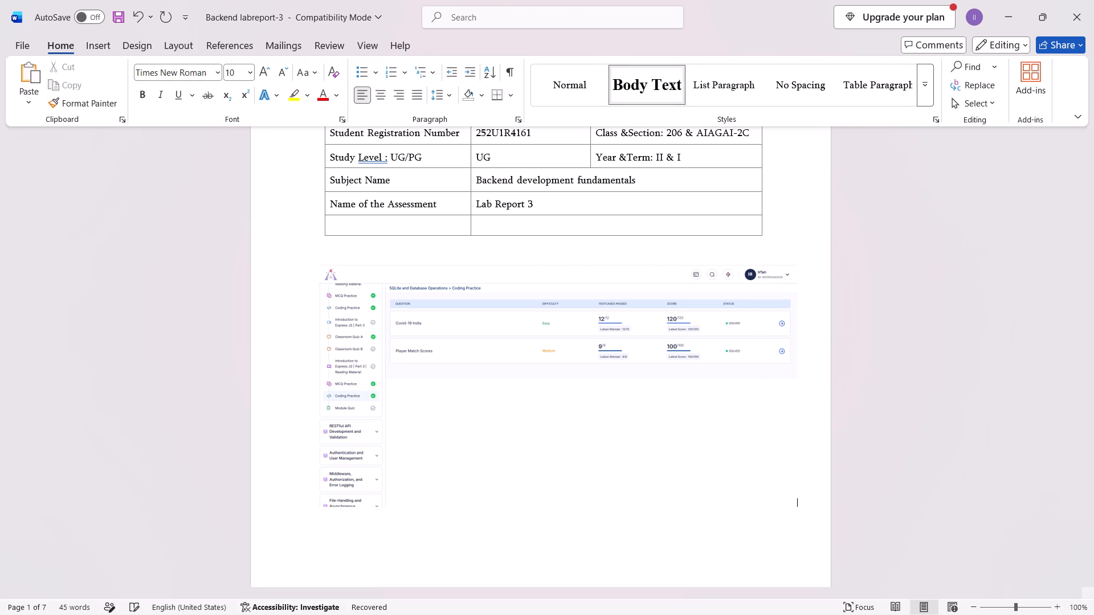
Switch to Chrome and open the first Coding Practice of the RESTful API Development and Validation module, matching the report's page 2.
{"action": "scroll", "coordinate": [517, 483], "scroll_direction": "down", "scroll_amount": 3}
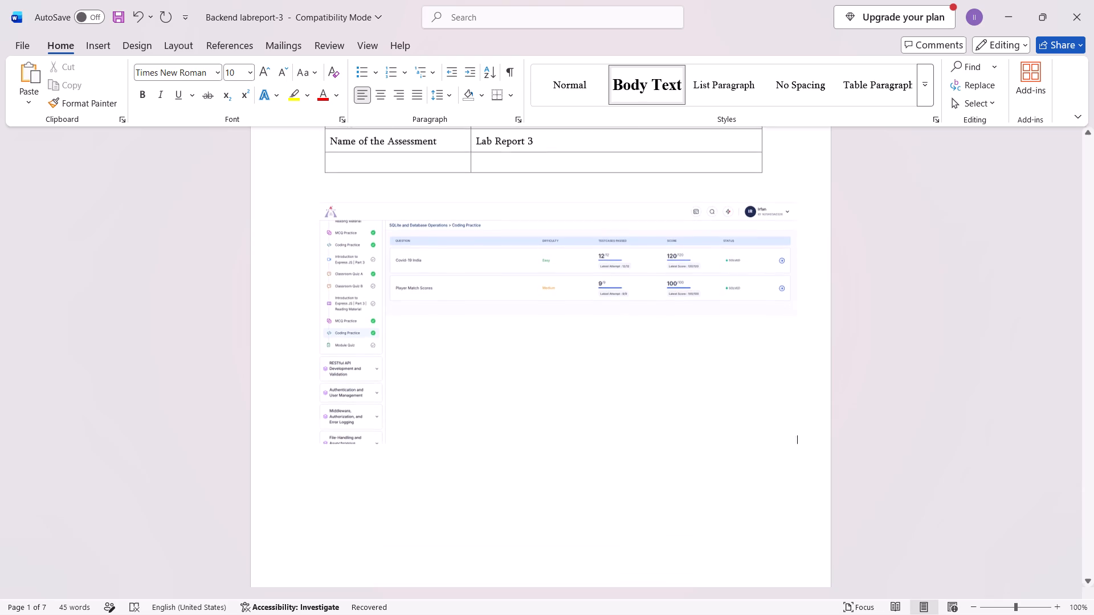
{"action": "scroll", "coordinate": [517, 483], "scroll_direction": "down", "scroll_amount": 3}
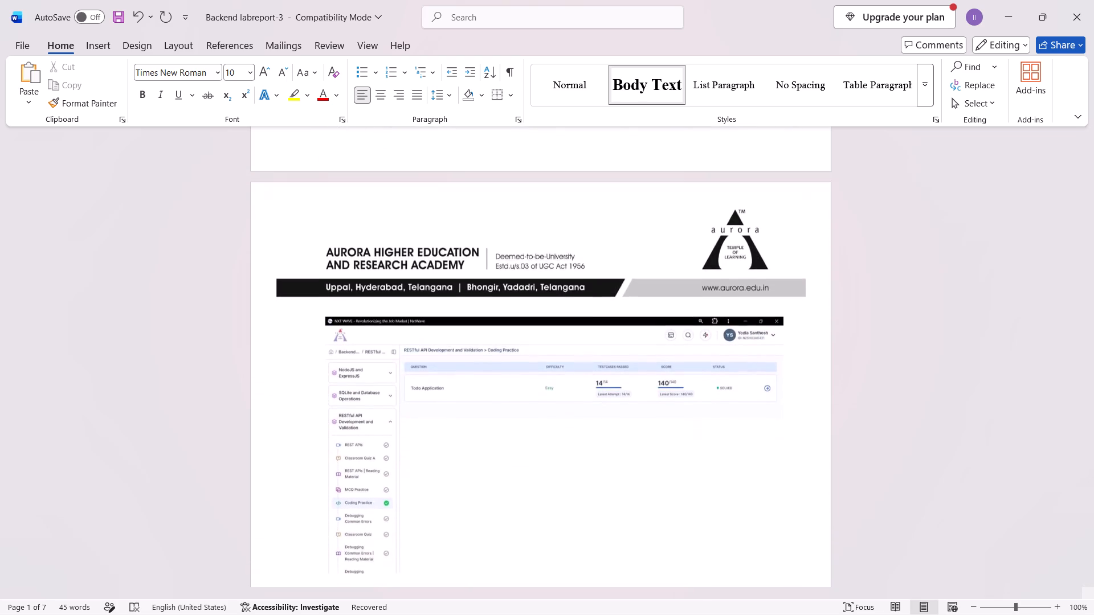
{"action": "scroll", "coordinate": [517, 483], "scroll_direction": "down", "scroll_amount": 1}
{"action": "left_click", "coordinate": [656, 163]}
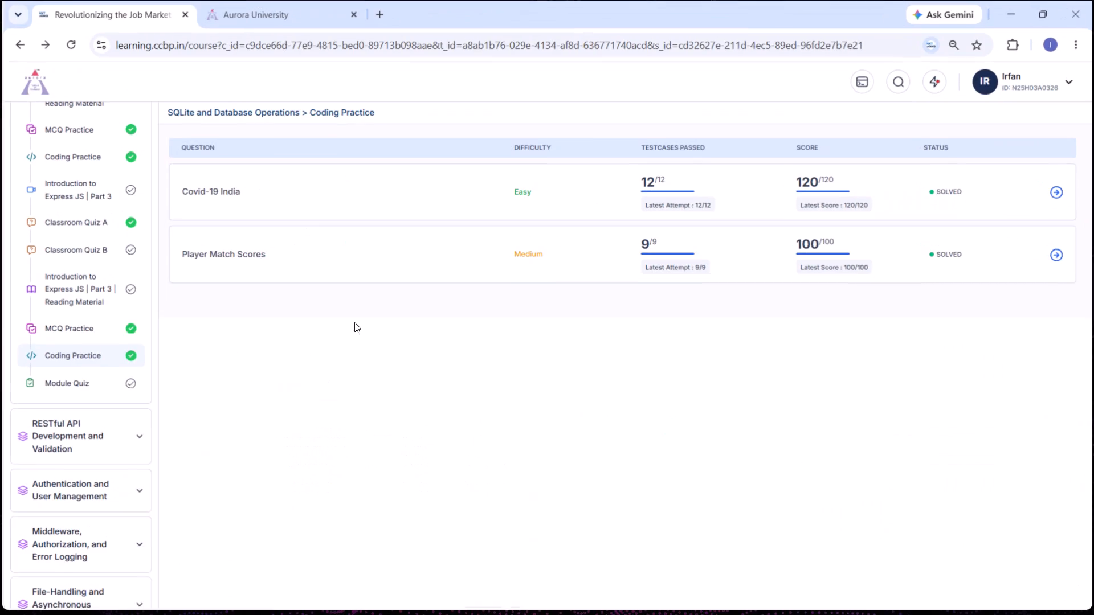
{"action": "left_click", "coordinate": [115, 436]}
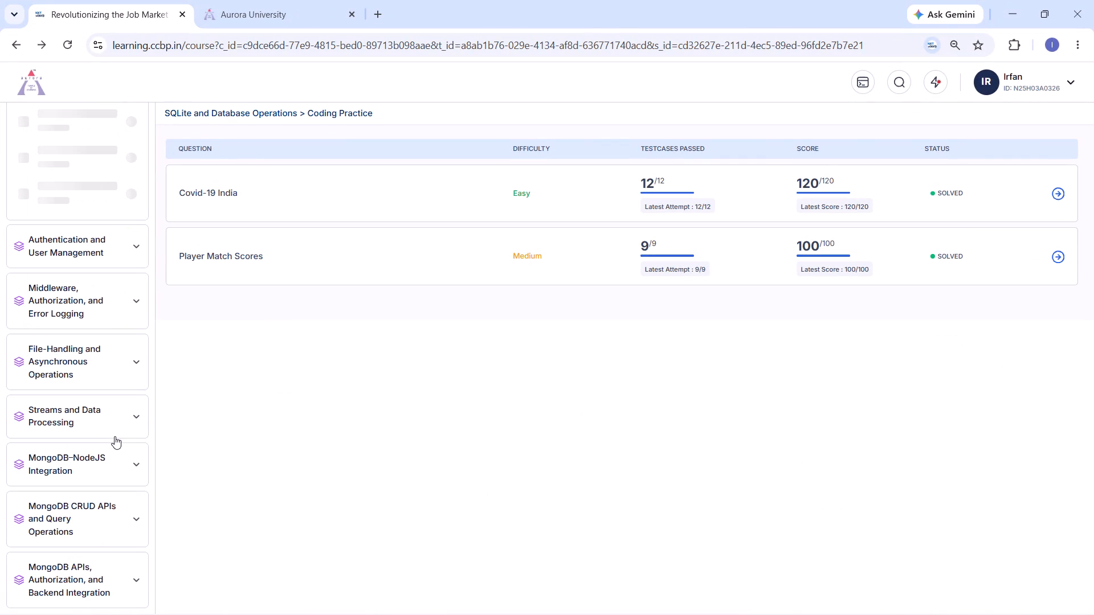
{"action": "scroll", "coordinate": [115, 436], "scroll_direction": "up", "scroll_amount": 4}
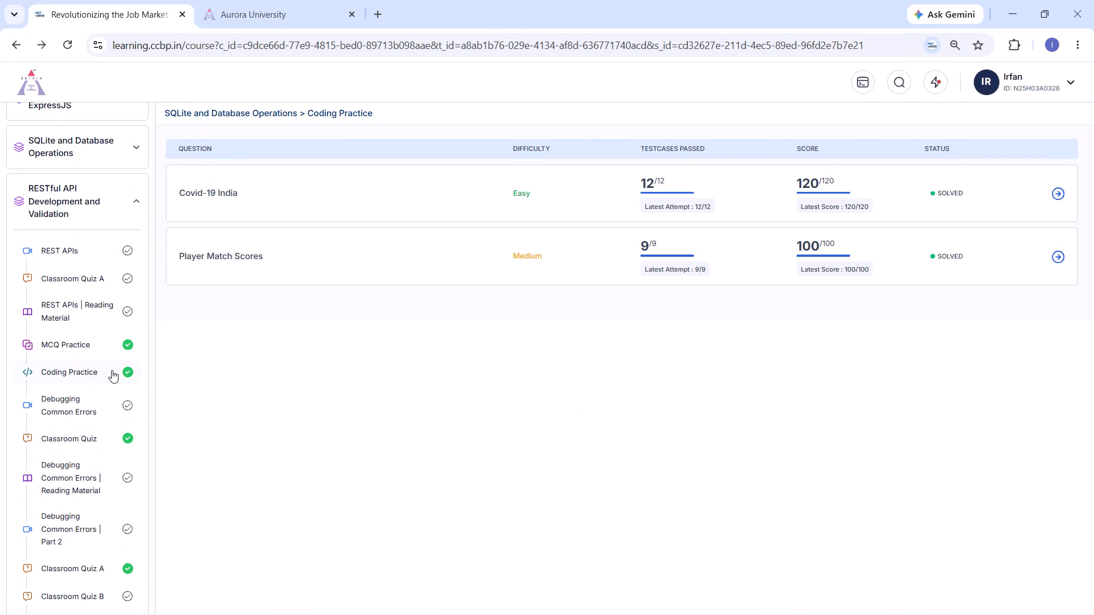
{"action": "left_click", "coordinate": [111, 375]}
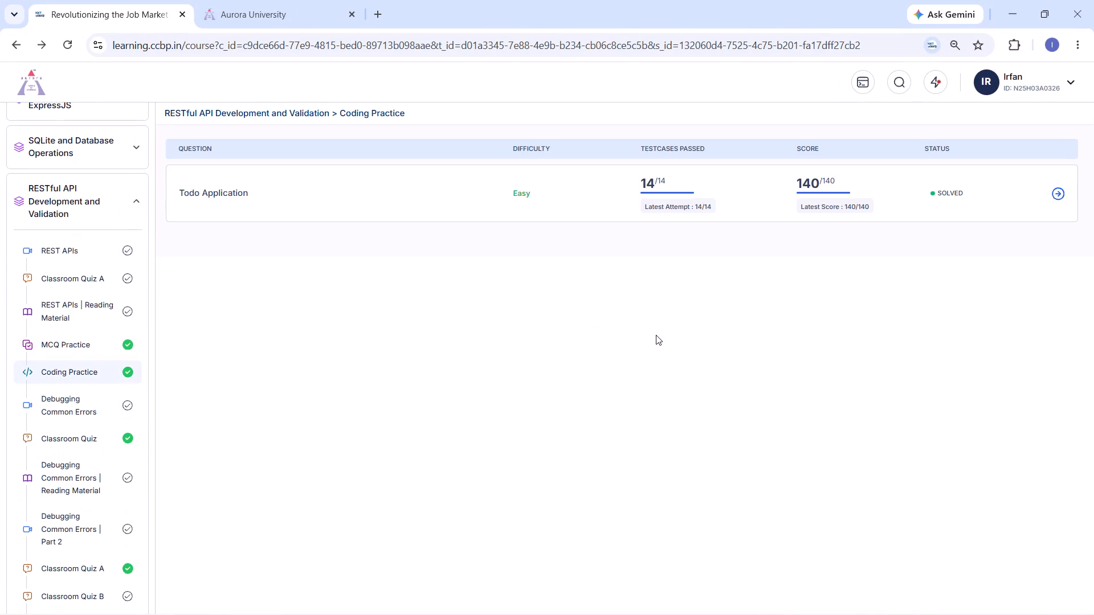
Capture the full-width page area below the address bar showing the Todo Application coding practice list.
{"action": "key", "text": "Print"}
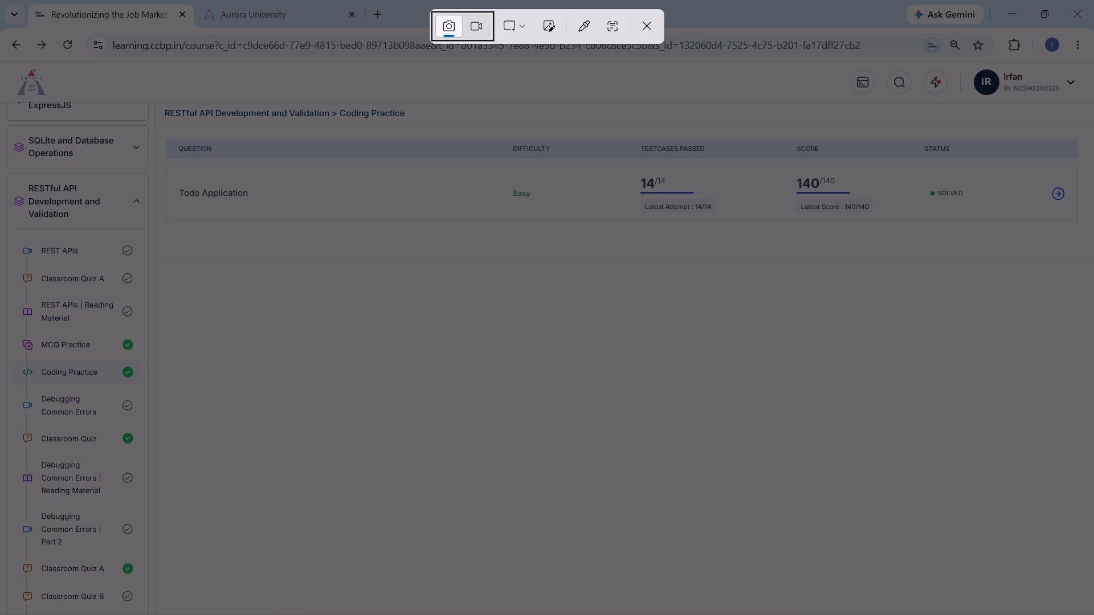
{"action": "left_click_drag", "start_coordinate": [1, 64], "coordinate": [844, 613]}
{"action": "scroll", "coordinate": [493, 382], "scroll_direction": "right", "scroll_amount": 1}
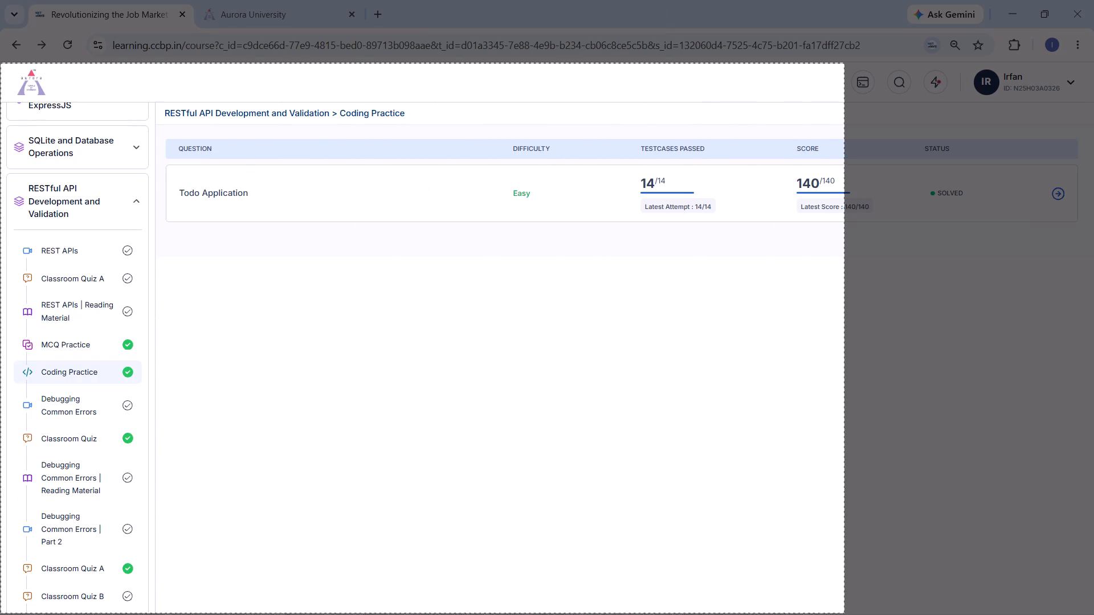
{"action": "scroll", "coordinate": [844, 613], "scroll_direction": "right", "scroll_amount": 1}
{"action": "left_click_drag", "start_coordinate": [844, 613], "coordinate": [1093, 614]}
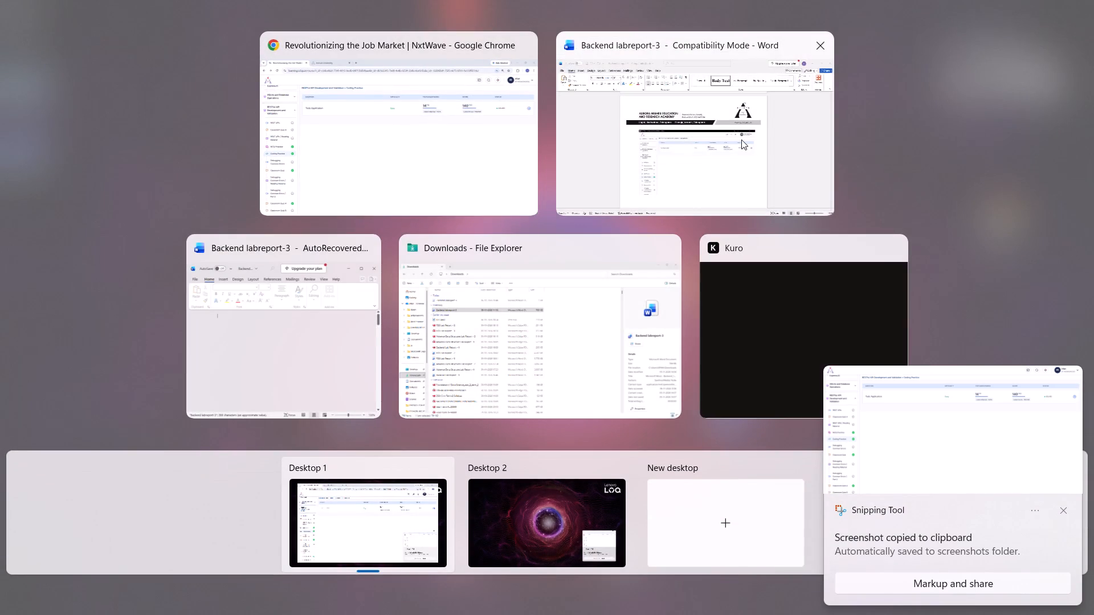
{"action": "left_click", "coordinate": [741, 140]}
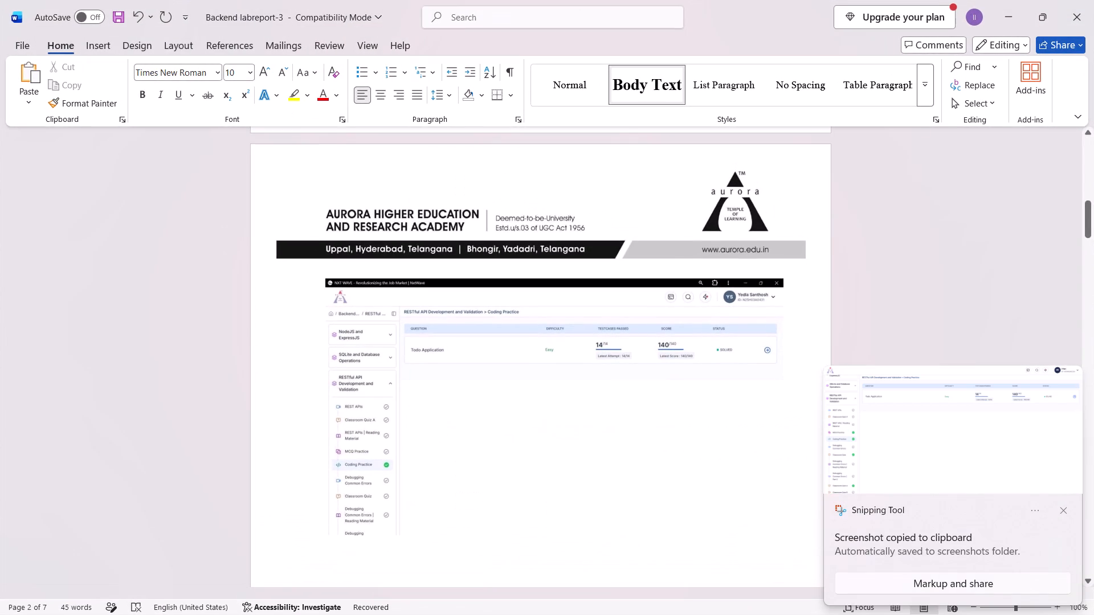
{"action": "scroll", "coordinate": [637, 308], "scroll_direction": "up", "scroll_amount": 2}
{"action": "scroll", "coordinate": [637, 308], "scroll_direction": "down", "scroll_amount": 2}
{"action": "scroll", "coordinate": [637, 319], "scroll_direction": "up", "scroll_amount": 1}
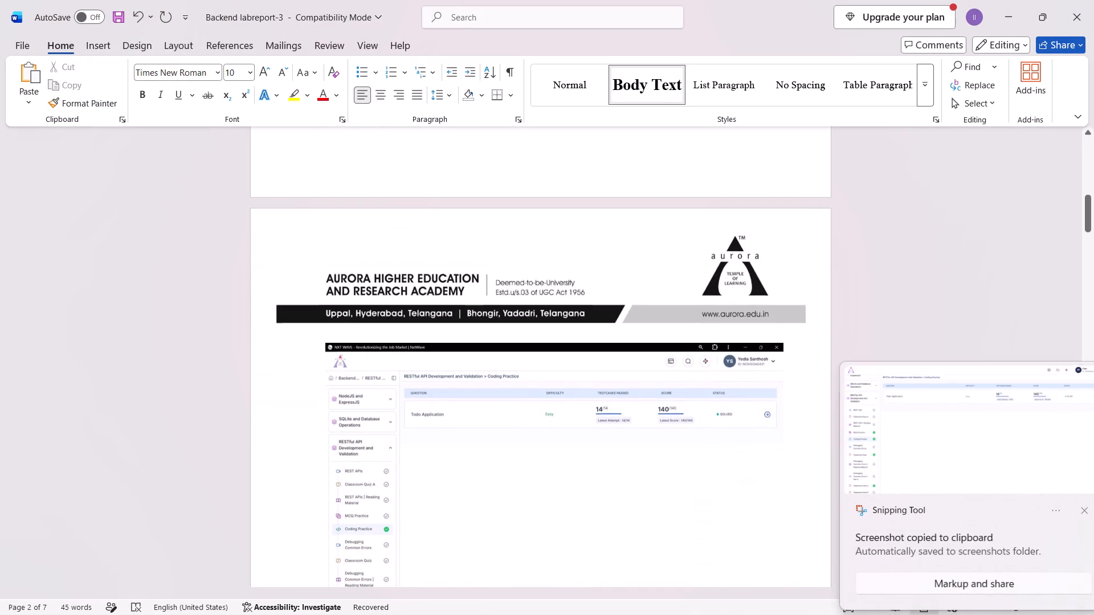
{"action": "scroll", "coordinate": [622, 409], "scroll_direction": "up", "scroll_amount": 1}
{"action": "left_click", "coordinate": [598, 446]}
{"action": "scroll", "coordinate": [598, 446], "scroll_direction": "down", "scroll_amount": 1}
{"action": "left_click", "coordinate": [550, 334]}
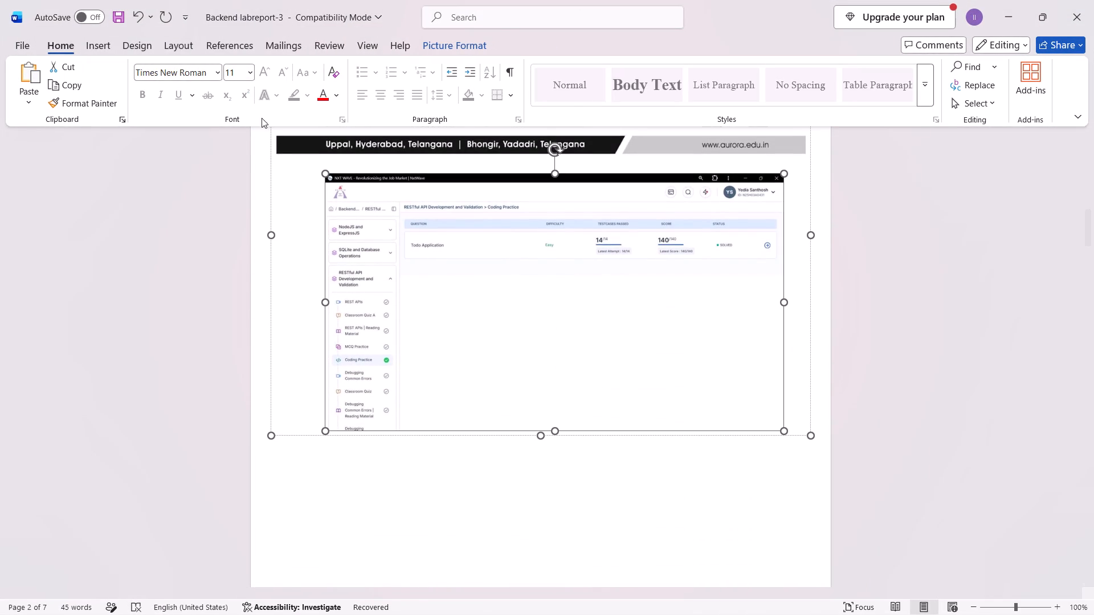
{"action": "left_click", "coordinate": [344, 212]}
{"action": "left_click", "coordinate": [285, 250]}
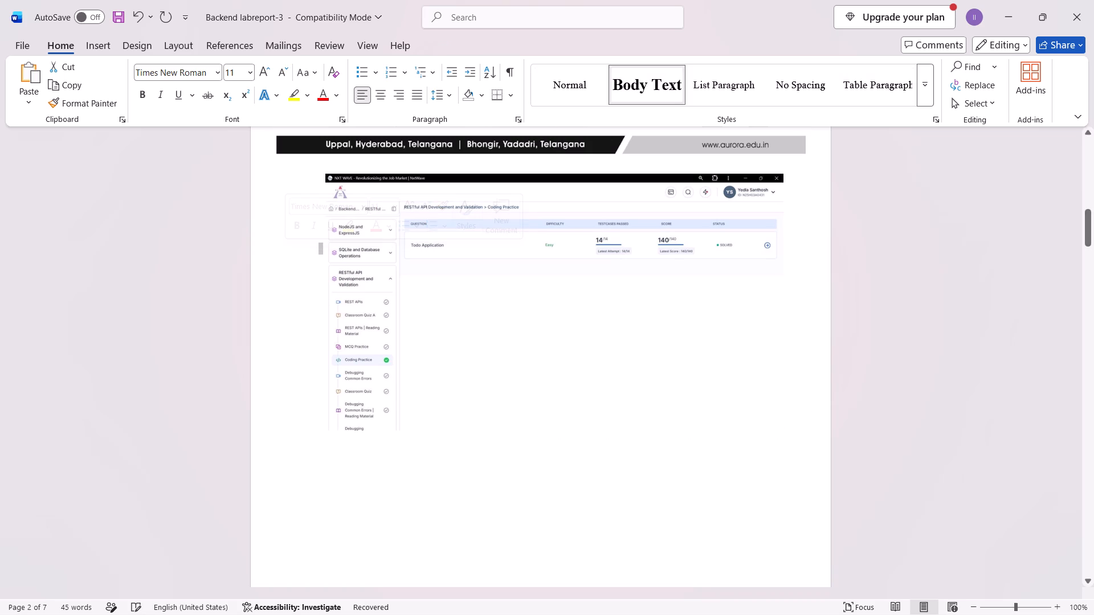
{"action": "left_click", "coordinate": [399, 309]}
{"action": "left_click", "coordinate": [399, 309]}
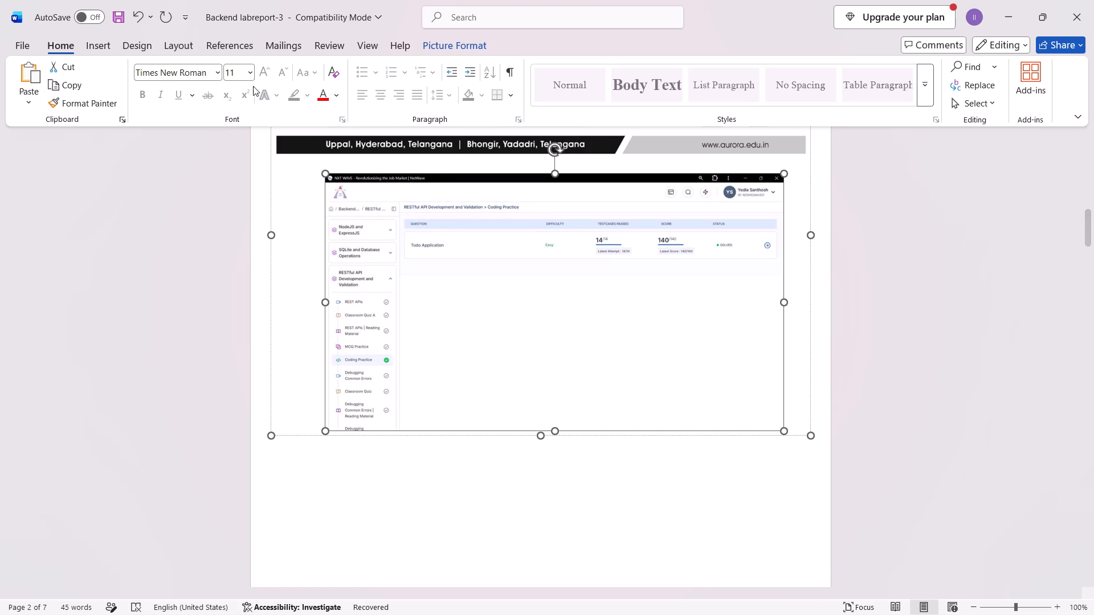
{"action": "left_click", "coordinate": [108, 41]}
{"action": "left_click", "coordinate": [149, 91]}
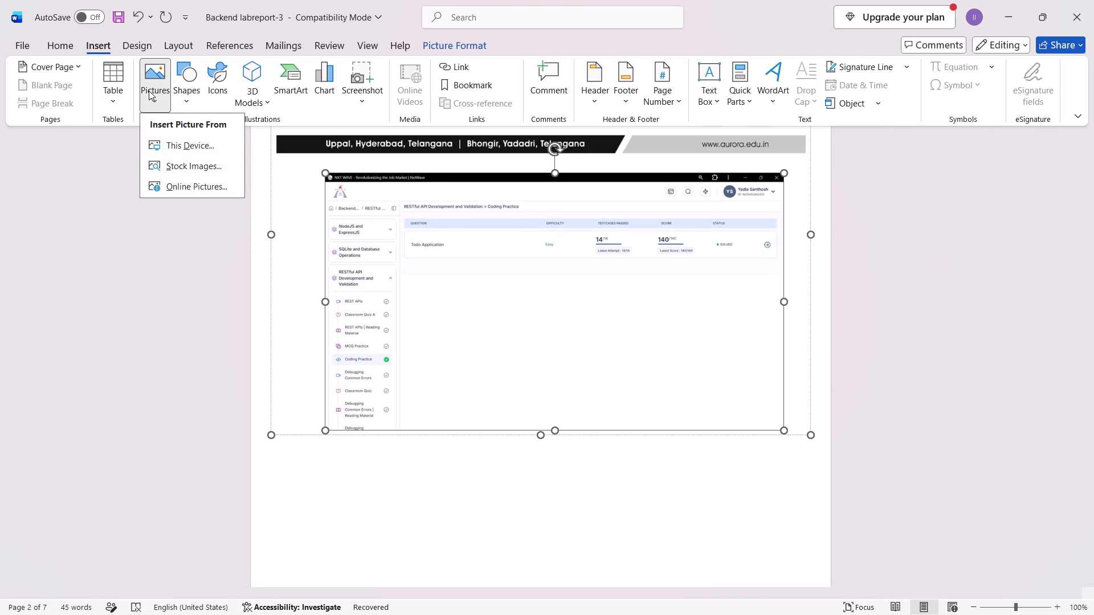
{"action": "left_click", "coordinate": [178, 152]}
{"action": "scroll", "coordinate": [214, 187], "scroll_direction": "down", "scroll_amount": 7}
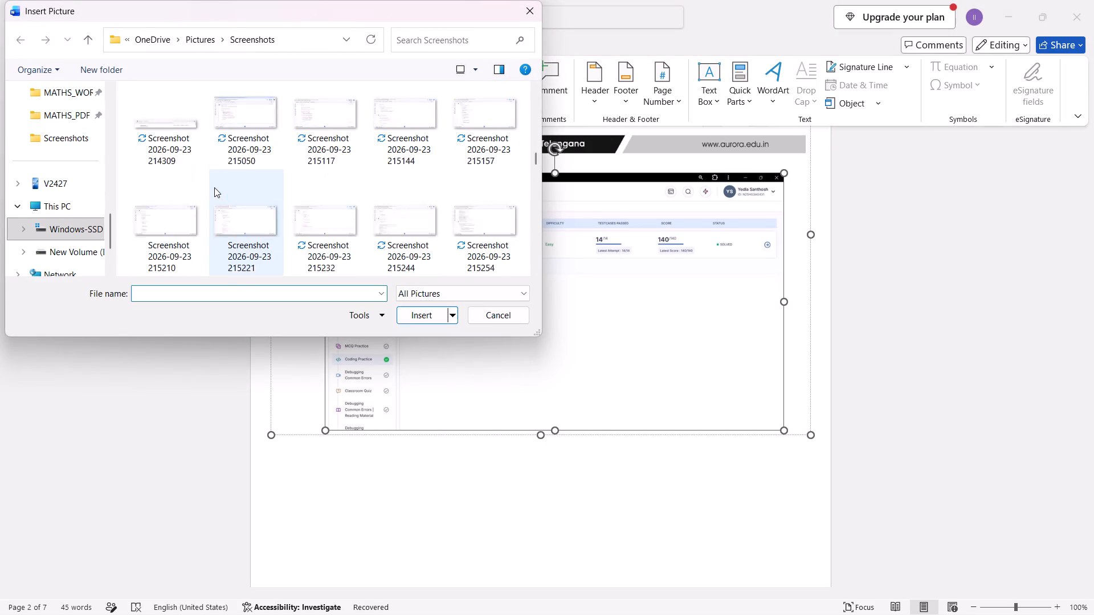
{"action": "scroll", "coordinate": [214, 187], "scroll_direction": "down", "scroll_amount": 17}
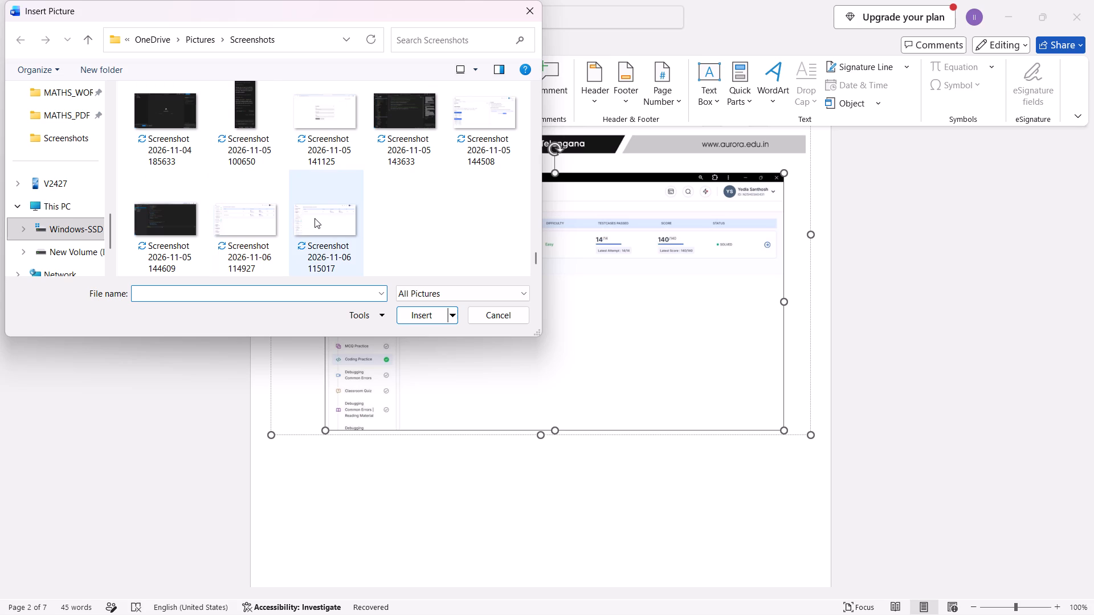
{"action": "double_click", "coordinate": [315, 218]}
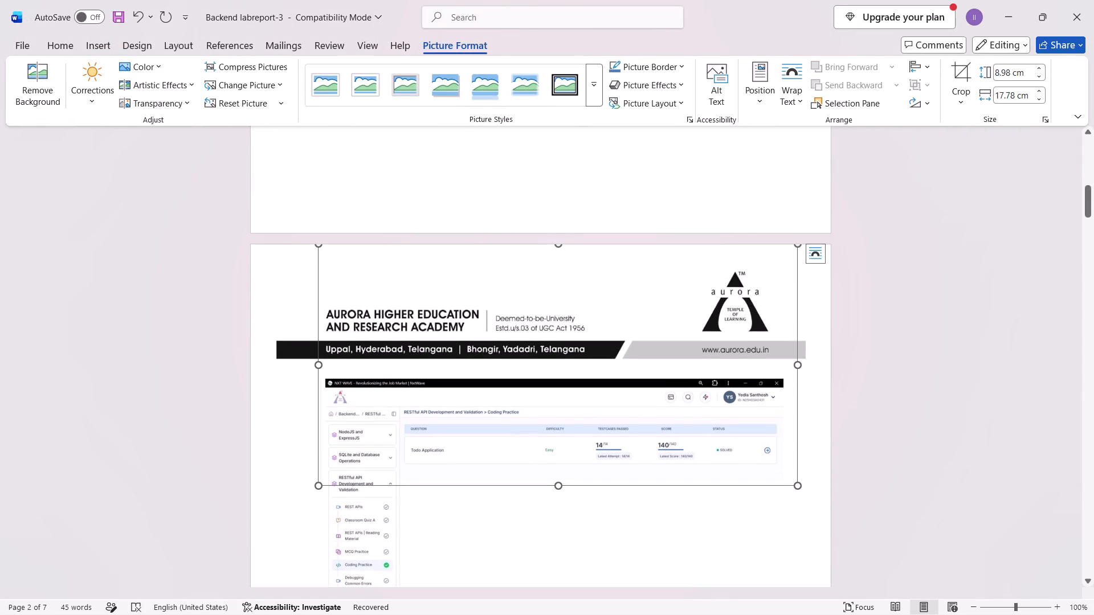
Delete the previous student's grouped letterhead and Todo Application screenshot behind the new picture on page 2.
{"action": "scroll", "coordinate": [459, 440], "scroll_direction": "down", "scroll_amount": 2}
{"action": "left_click", "coordinate": [458, 338]}
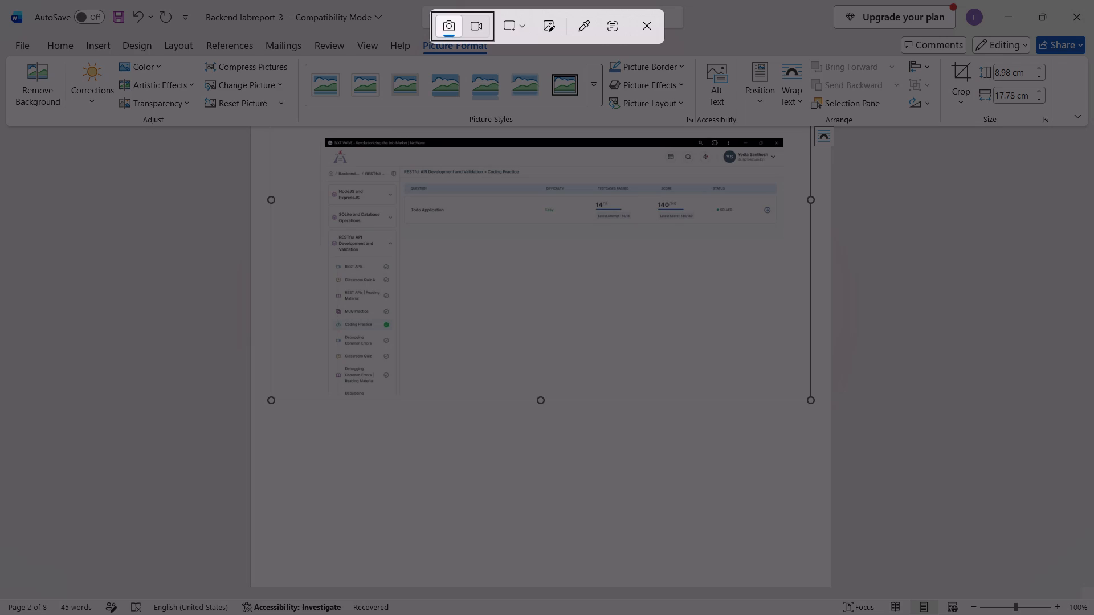
{"action": "left_click", "coordinate": [659, 25]}
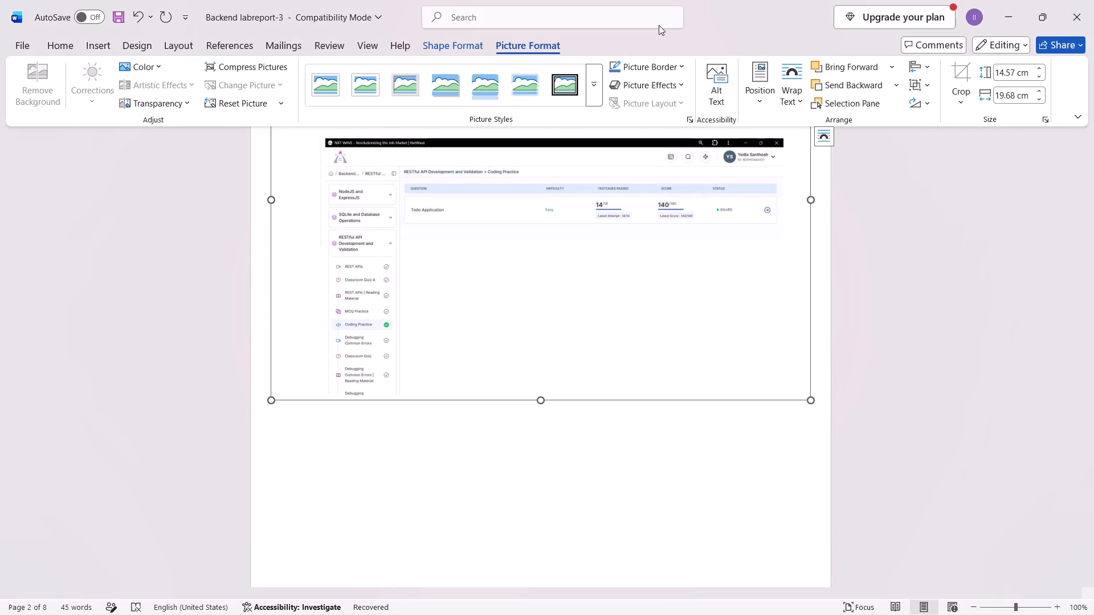
{"action": "key", "text": "Delete"}
Move the new Todo Application picture down page 2 to where the old screenshot stood, checking its placement against page 1.
{"action": "left_click_drag", "start_coordinate": [345, 207], "coordinate": [348, 359]}
{"action": "scroll", "coordinate": [507, 376], "scroll_direction": "up", "scroll_amount": 1}
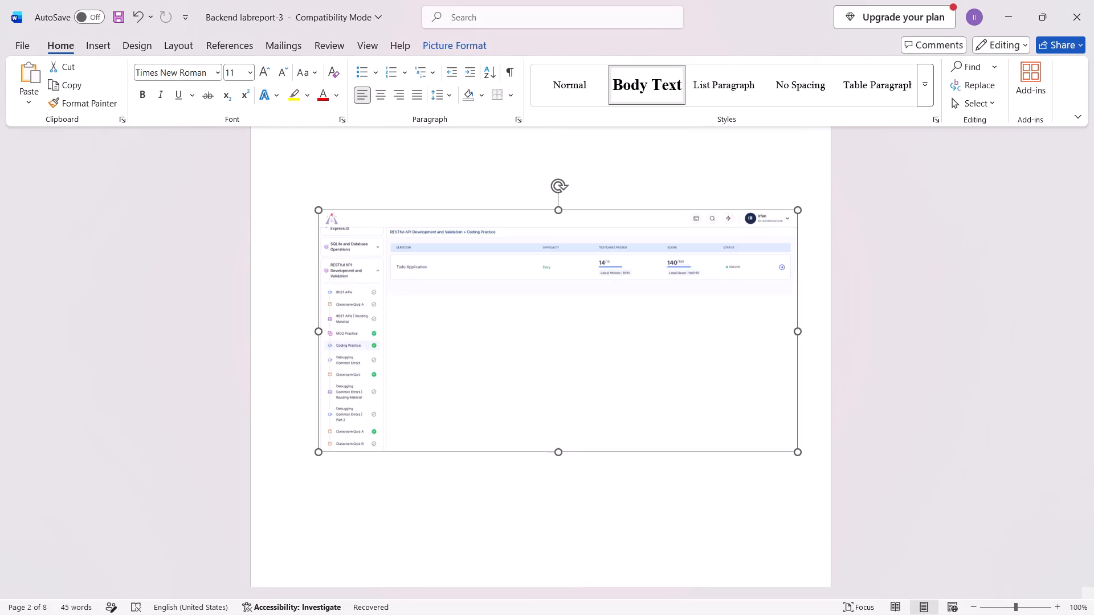
{"action": "scroll", "coordinate": [507, 376], "scroll_direction": "up", "scroll_amount": 4}
{"action": "scroll", "coordinate": [507, 376], "scroll_direction": "down", "scroll_amount": 1}
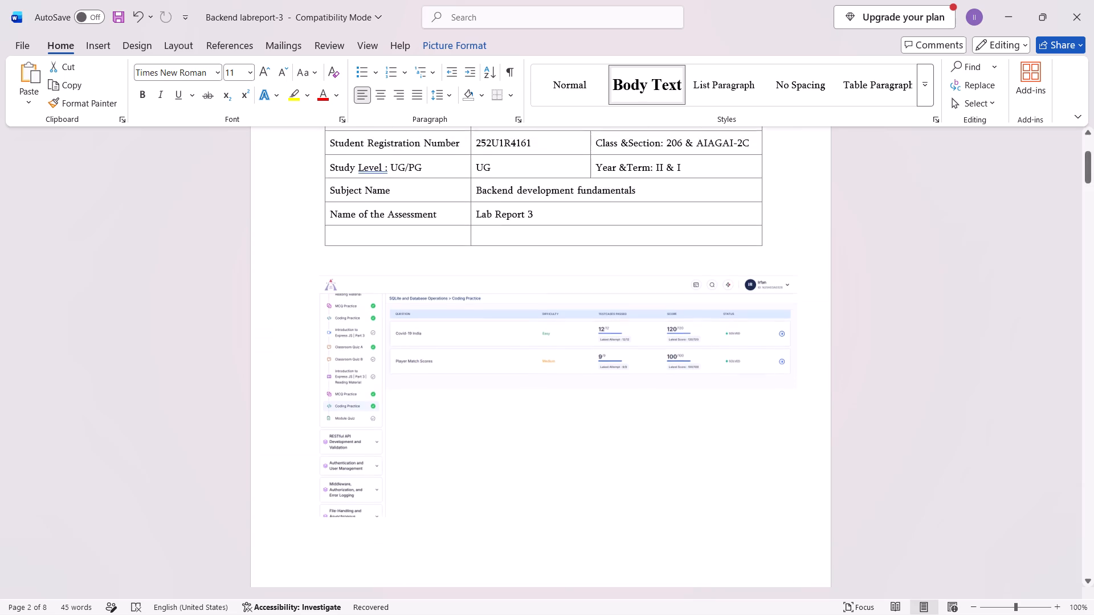
{"action": "scroll", "coordinate": [507, 376], "scroll_direction": "down", "scroll_amount": 1}
{"action": "scroll", "coordinate": [507, 376], "scroll_direction": "up", "scroll_amount": 2}
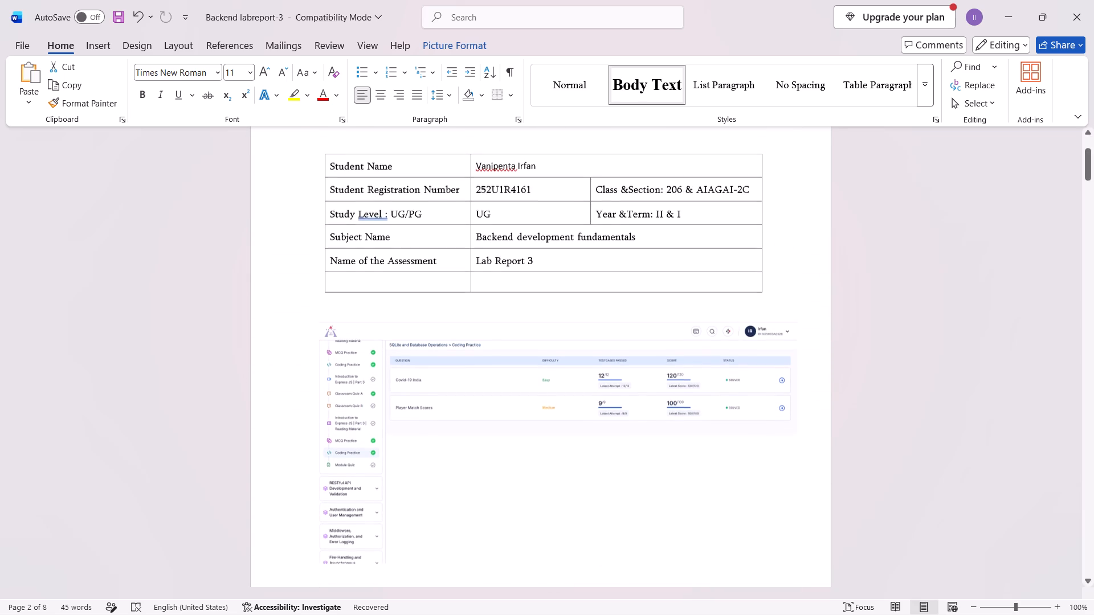
{"action": "scroll", "coordinate": [507, 376], "scroll_direction": "down", "scroll_amount": 5}
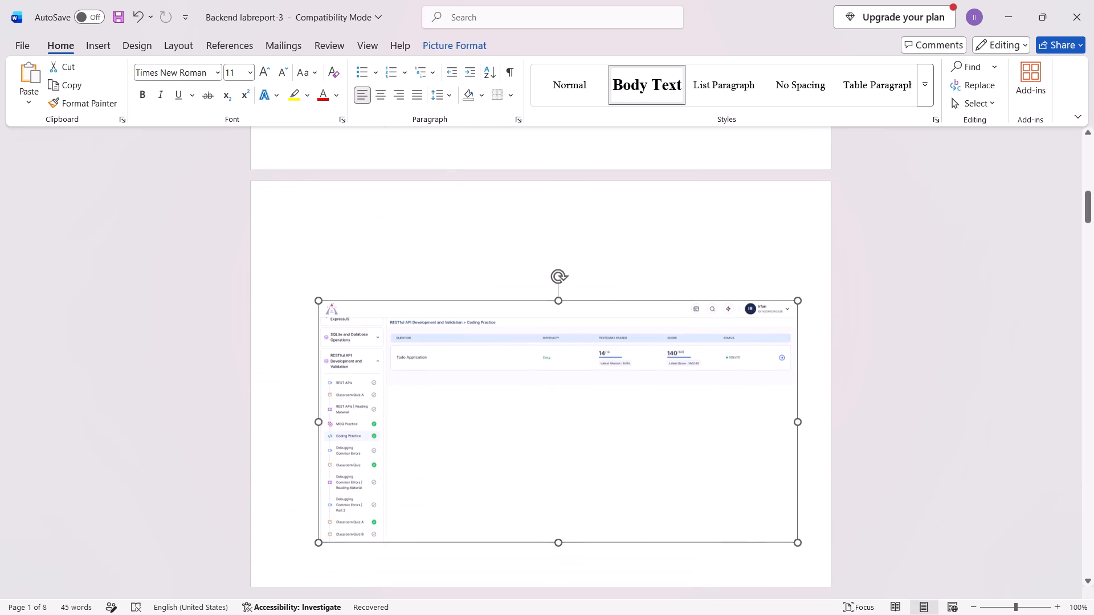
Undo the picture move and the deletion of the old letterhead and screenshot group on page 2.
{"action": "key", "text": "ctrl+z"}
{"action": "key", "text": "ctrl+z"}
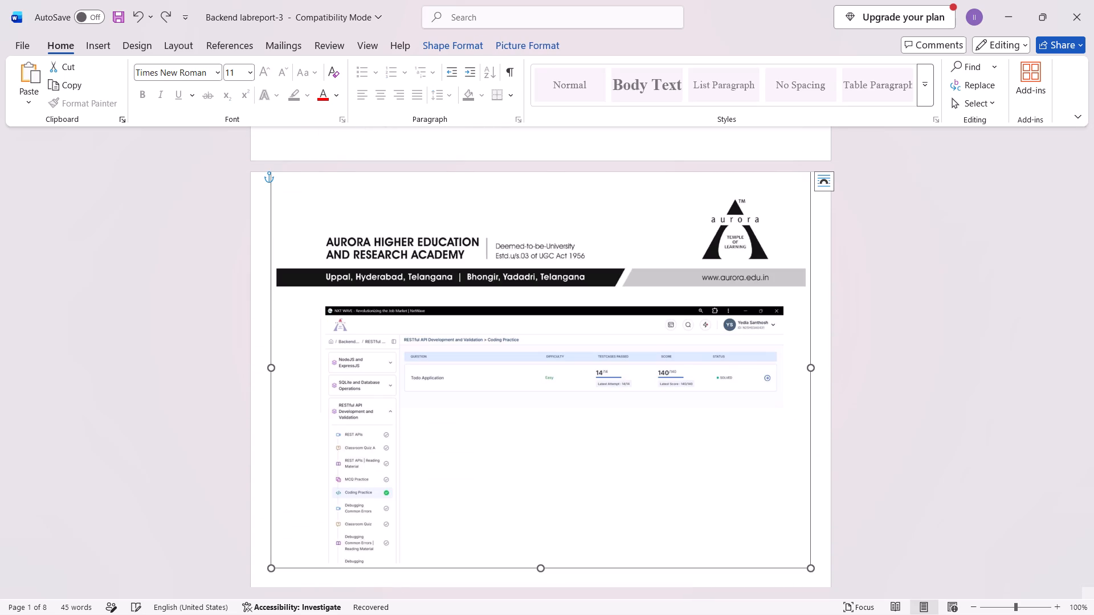
Examine pages 1 to 3, comparing the letterhead and screenshot layout on page 2 with the neighbouring pages.
{"action": "scroll", "coordinate": [507, 376], "scroll_direction": "up", "scroll_amount": 3}
{"action": "scroll", "coordinate": [507, 376], "scroll_direction": "down", "scroll_amount": 1}
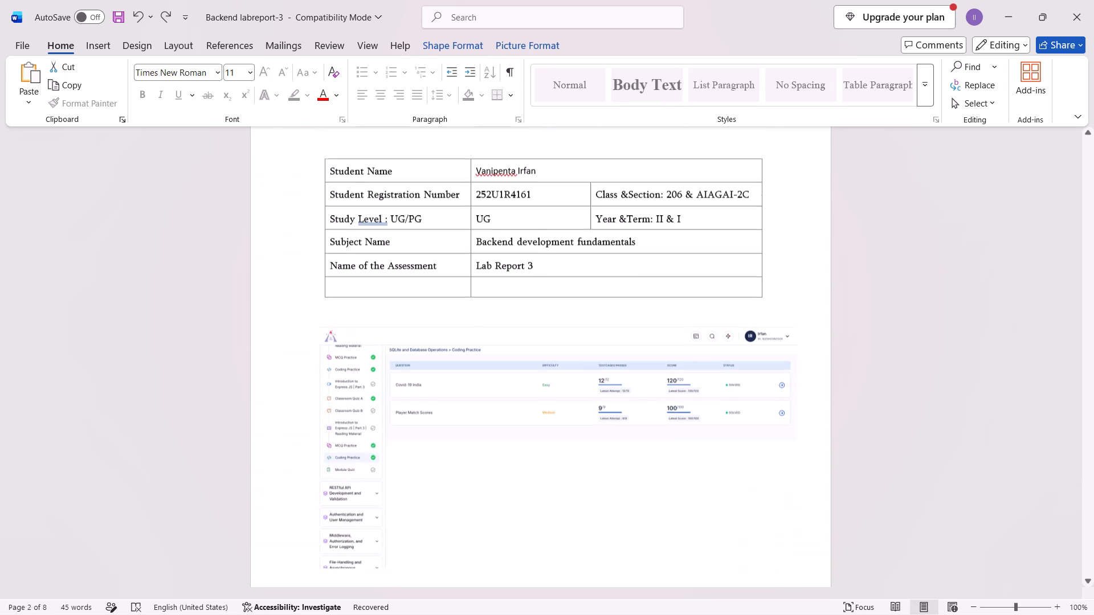
{"action": "scroll", "coordinate": [507, 376], "scroll_direction": "down", "scroll_amount": 2}
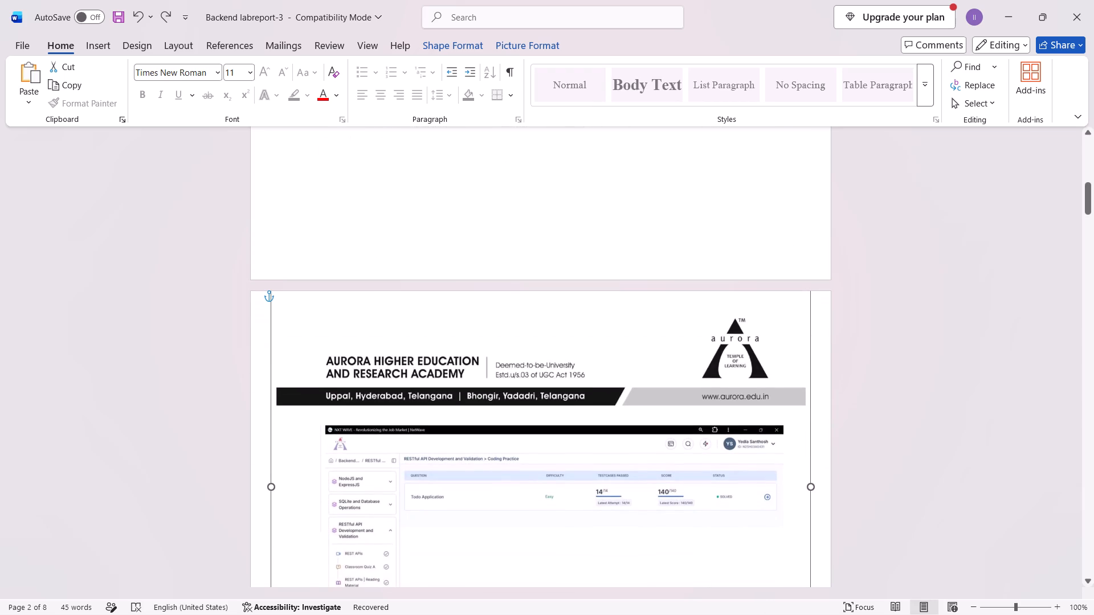
{"action": "scroll", "coordinate": [507, 376], "scroll_direction": "down", "scroll_amount": 1}
{"action": "scroll", "coordinate": [507, 376], "scroll_direction": "down", "scroll_amount": 1, "text": "ctrl"}
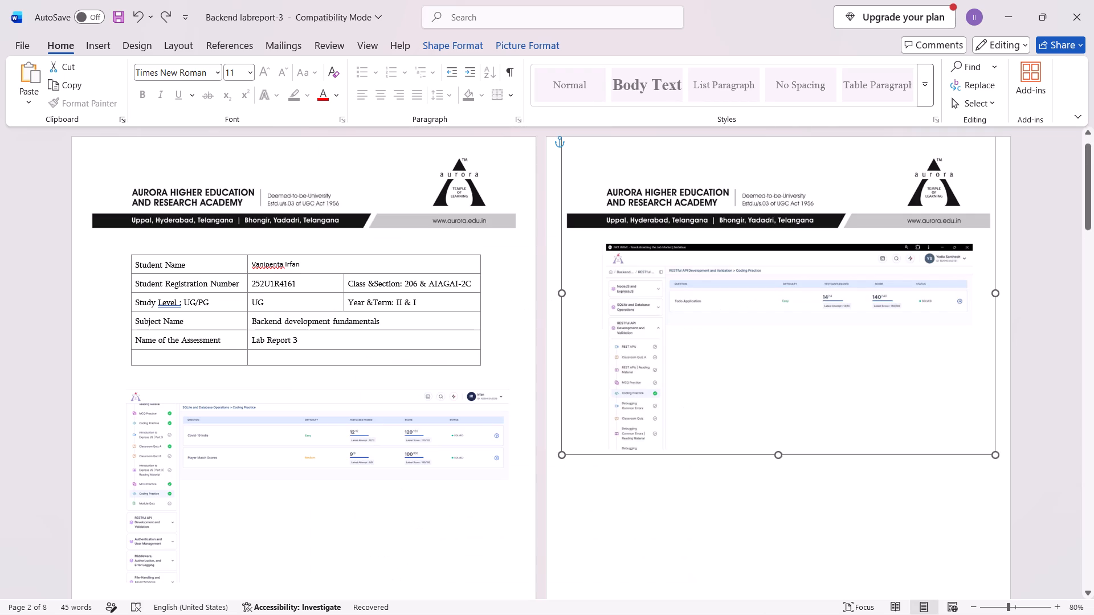
{"action": "scroll", "coordinate": [507, 376], "scroll_direction": "up", "scroll_amount": 4, "text": "ctrl"}
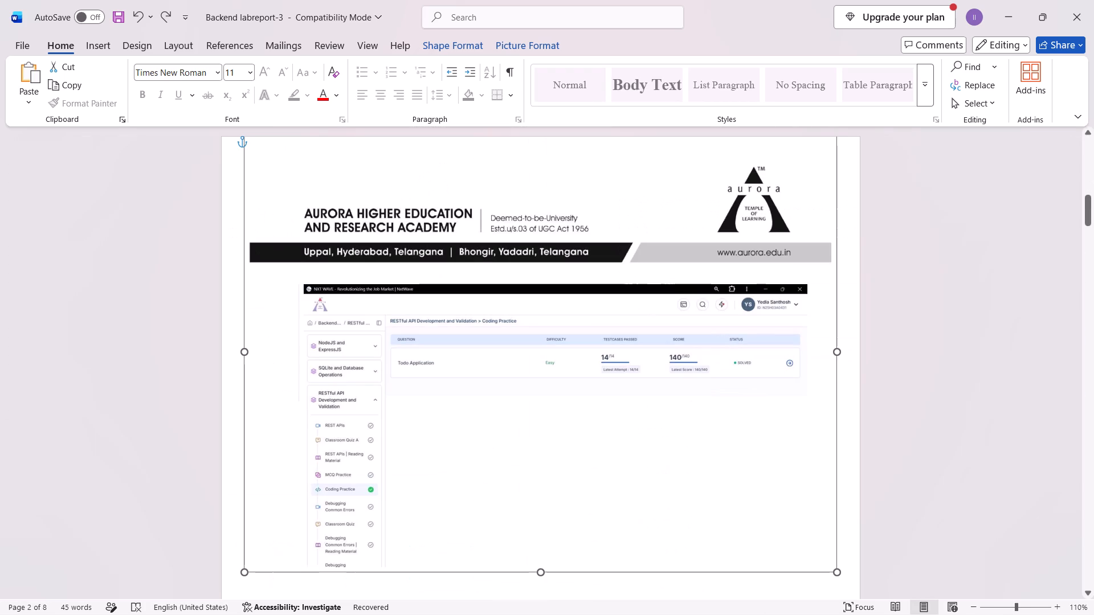
{"action": "scroll", "coordinate": [507, 376], "scroll_direction": "down", "scroll_amount": 4}
{"action": "scroll", "coordinate": [507, 376], "scroll_direction": "up", "scroll_amount": 1}
{"action": "scroll", "coordinate": [507, 376], "scroll_direction": "down", "scroll_amount": 1}
{"action": "scroll", "coordinate": [507, 376], "scroll_direction": "up", "scroll_amount": 1}
{"action": "scroll", "coordinate": [507, 376], "scroll_direction": "down", "scroll_amount": 1}
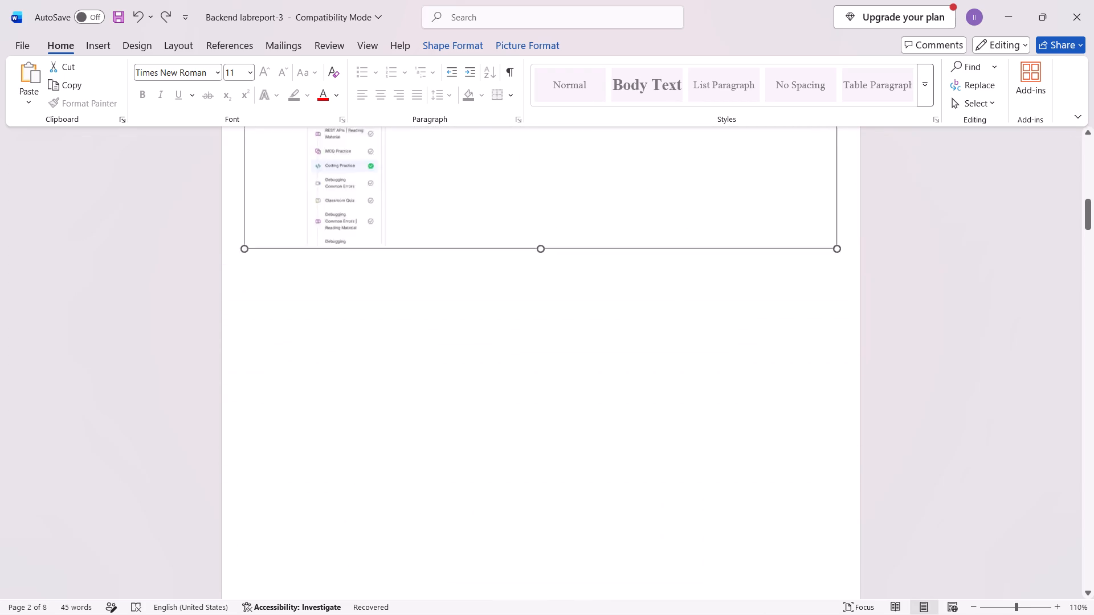
{"action": "scroll", "coordinate": [507, 376], "scroll_direction": "down", "scroll_amount": 2}
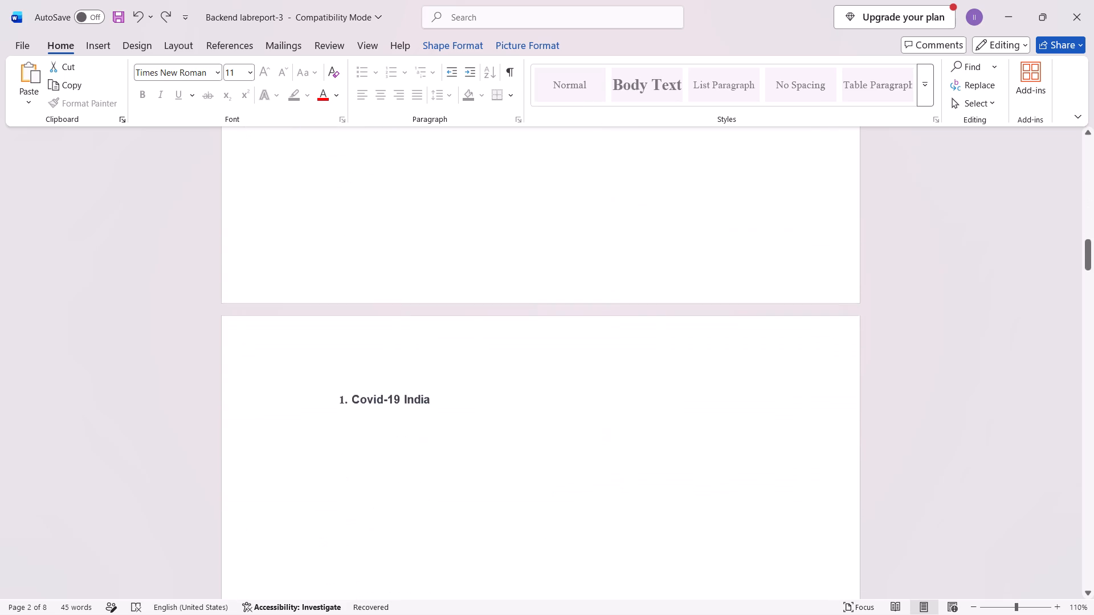
{"action": "scroll", "coordinate": [507, 376], "scroll_direction": "down", "scroll_amount": 2}
{"action": "scroll", "coordinate": [507, 376], "scroll_direction": "up", "scroll_amount": 2}
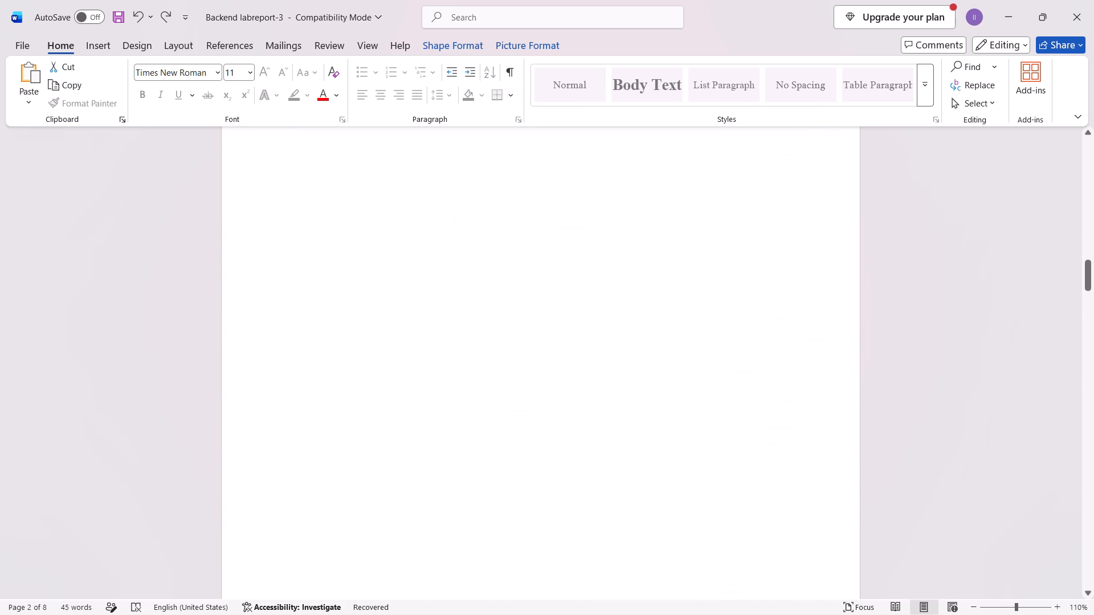
{"action": "scroll", "coordinate": [507, 376], "scroll_direction": "up", "scroll_amount": 5}
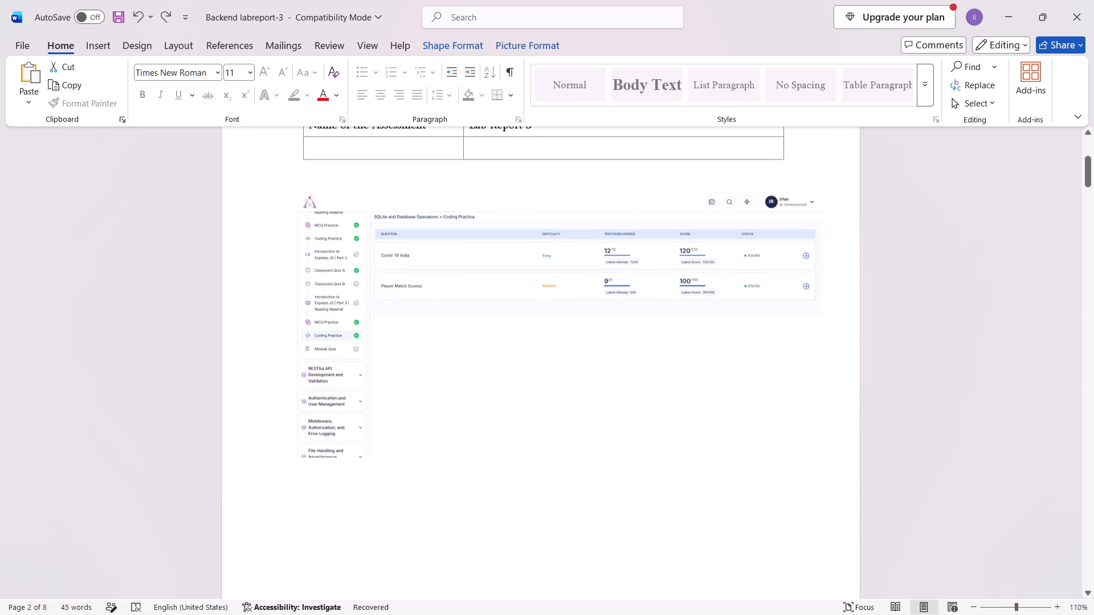
{"action": "scroll", "coordinate": [507, 376], "scroll_direction": "up", "scroll_amount": 1}
{"action": "scroll", "coordinate": [507, 376], "scroll_direction": "down", "scroll_amount": 3}
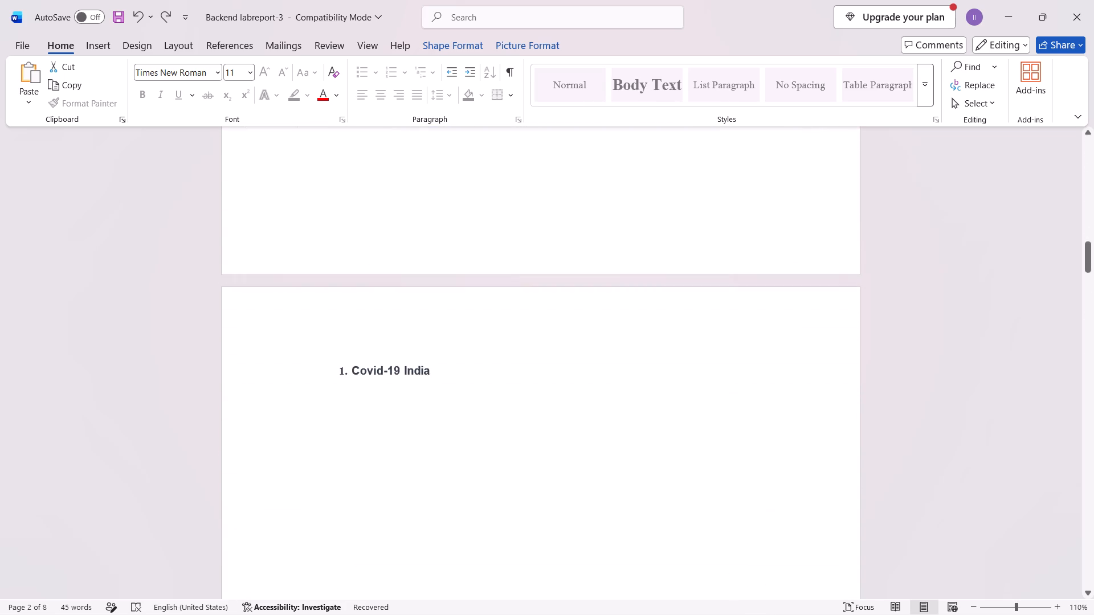
{"action": "scroll", "coordinate": [507, 376], "scroll_direction": "up", "scroll_amount": 8}
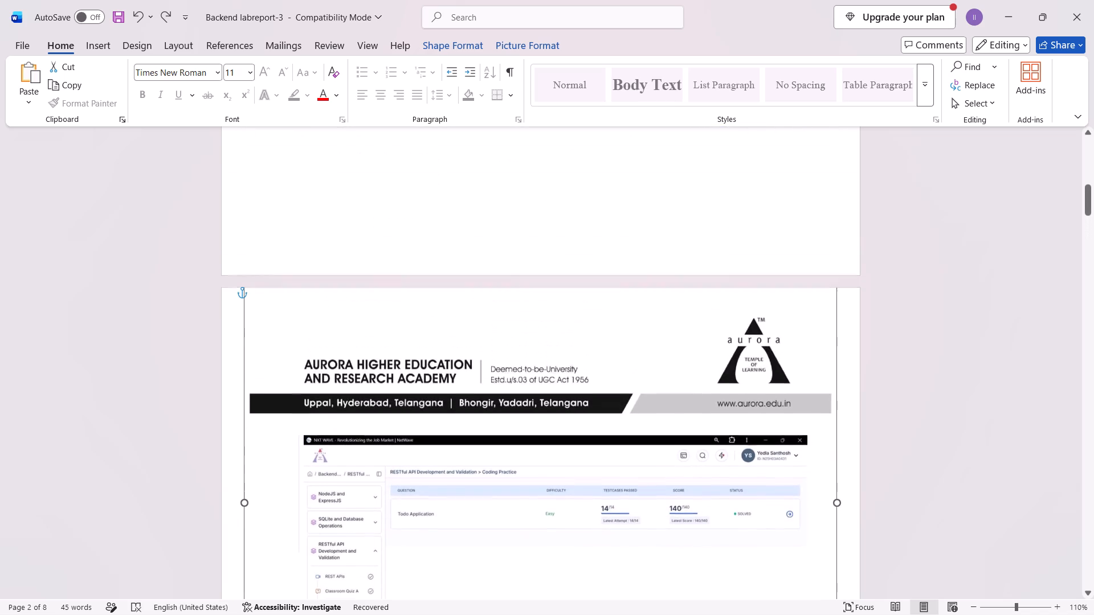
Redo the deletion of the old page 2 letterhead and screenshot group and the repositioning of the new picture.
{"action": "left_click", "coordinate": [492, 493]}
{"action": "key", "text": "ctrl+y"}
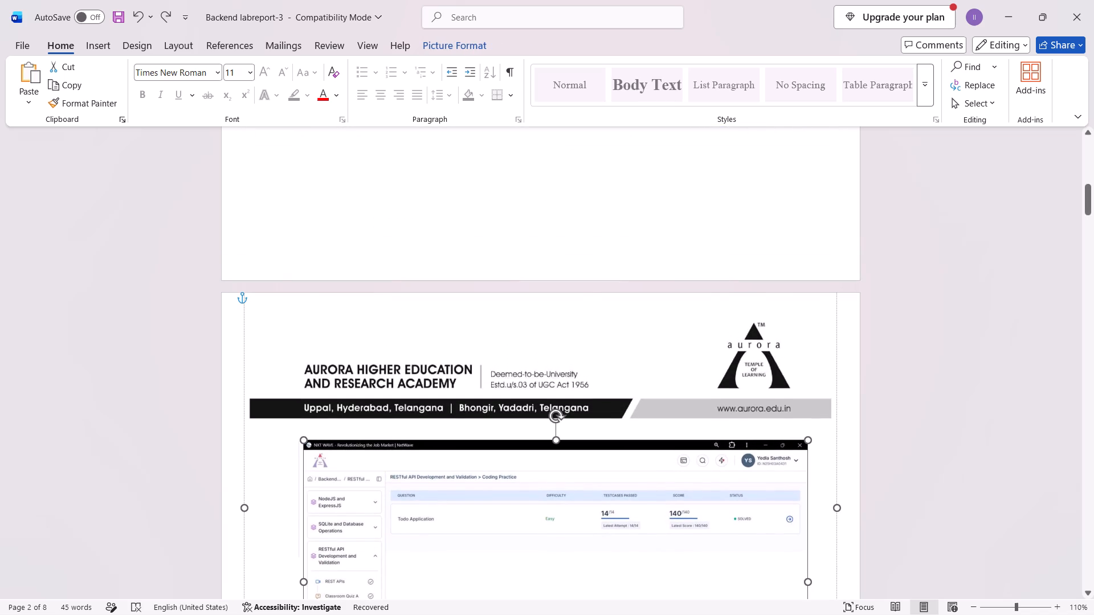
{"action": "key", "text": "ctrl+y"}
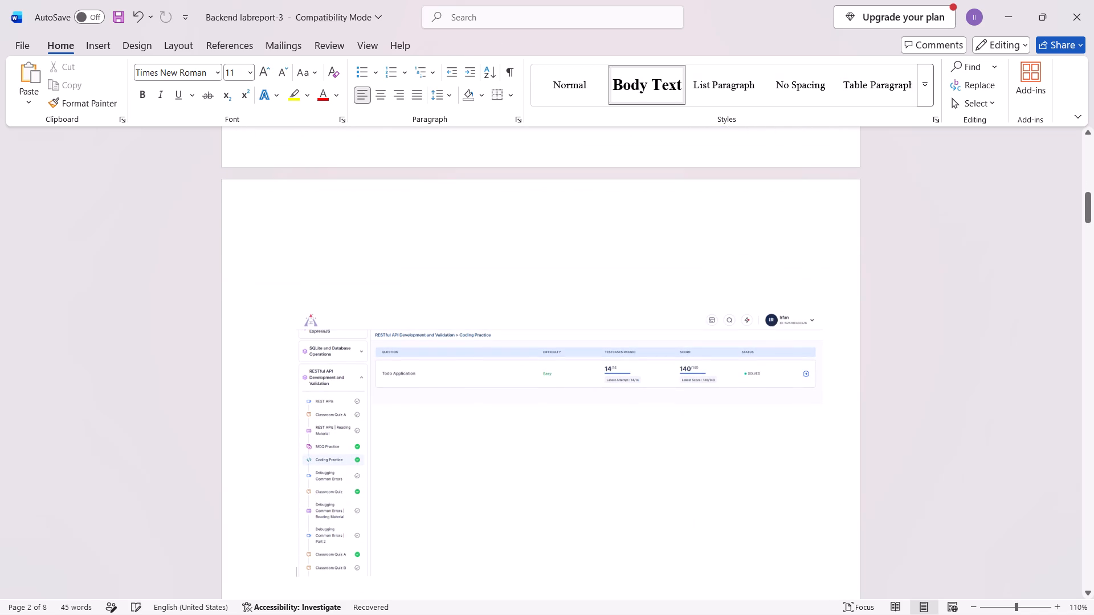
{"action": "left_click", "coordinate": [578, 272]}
Examine the Covid-19 India section's app.js code screenshot and submission details image on page 4 to see which captures need replacing.
{"action": "scroll", "coordinate": [578, 272], "scroll_direction": "up", "scroll_amount": 4}
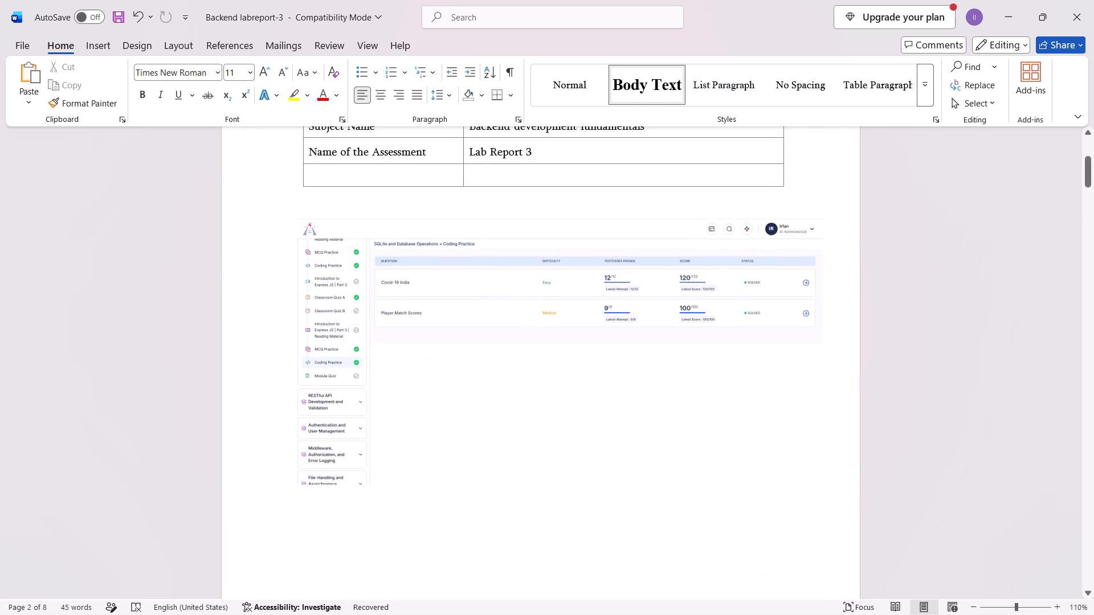
{"action": "scroll", "coordinate": [578, 272], "scroll_direction": "down", "scroll_amount": 2}
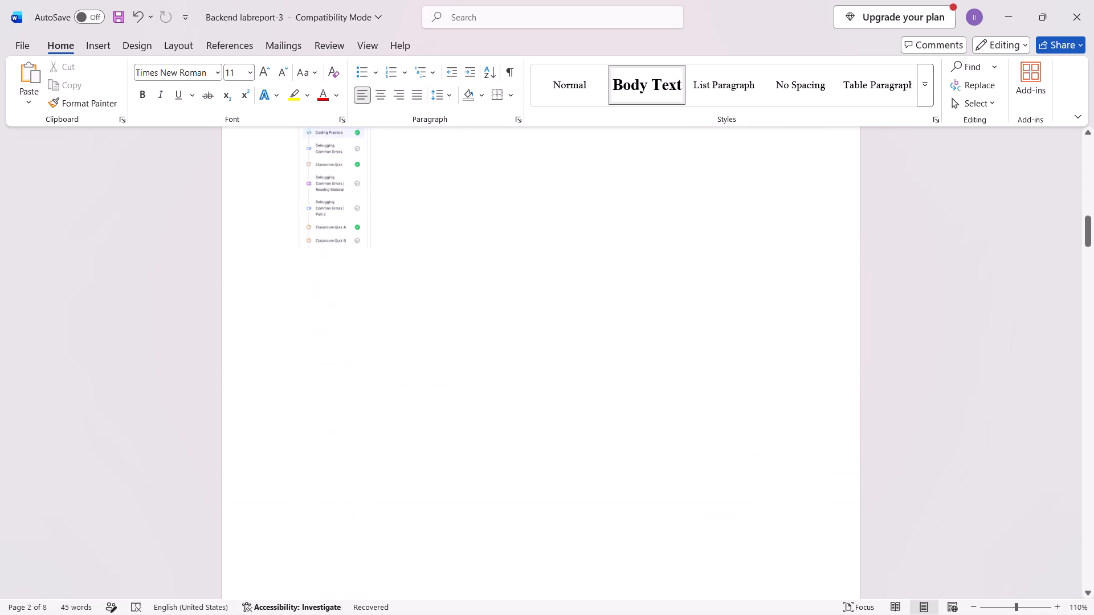
{"action": "scroll", "coordinate": [578, 272], "scroll_direction": "down", "scroll_amount": 3}
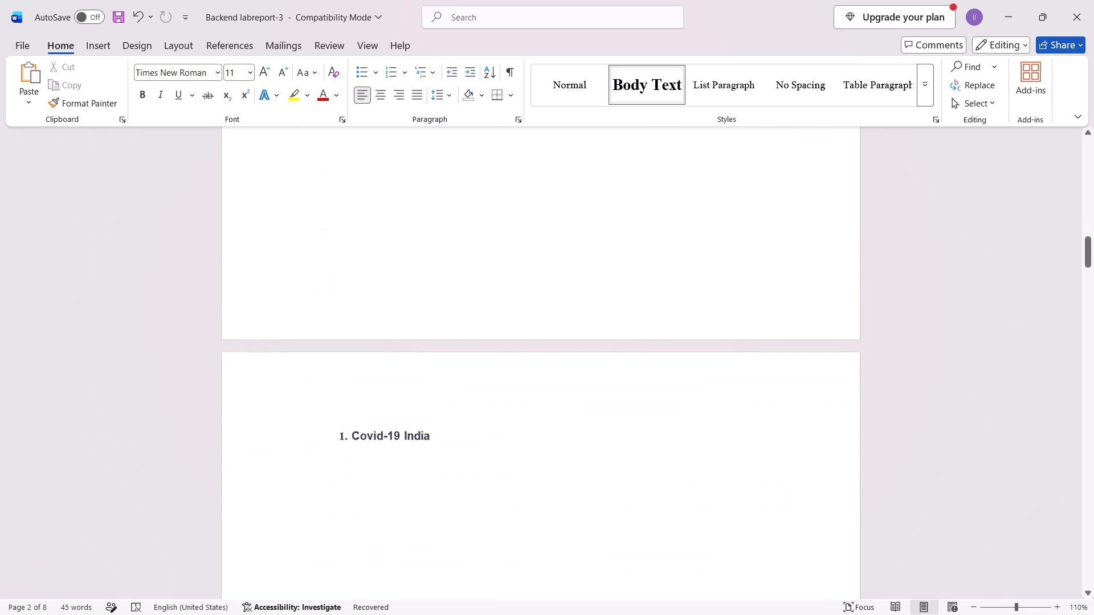
{"action": "scroll", "coordinate": [578, 272], "scroll_direction": "down", "scroll_amount": 8}
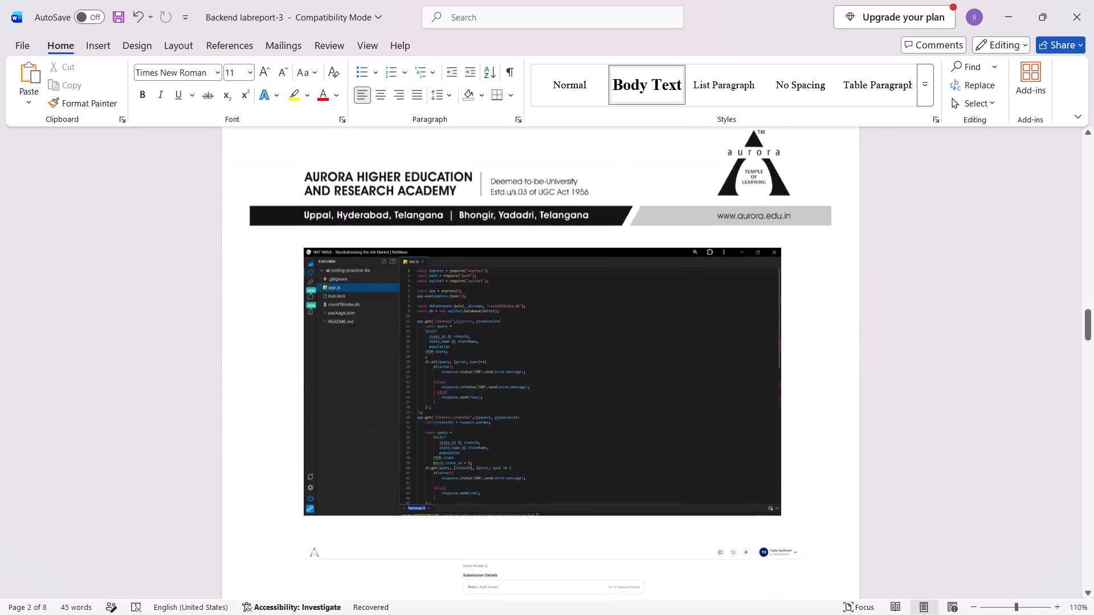
{"action": "left_click", "coordinate": [509, 364]}
{"action": "scroll", "coordinate": [509, 364], "scroll_direction": "up", "scroll_amount": 2, "text": "ctrl"}
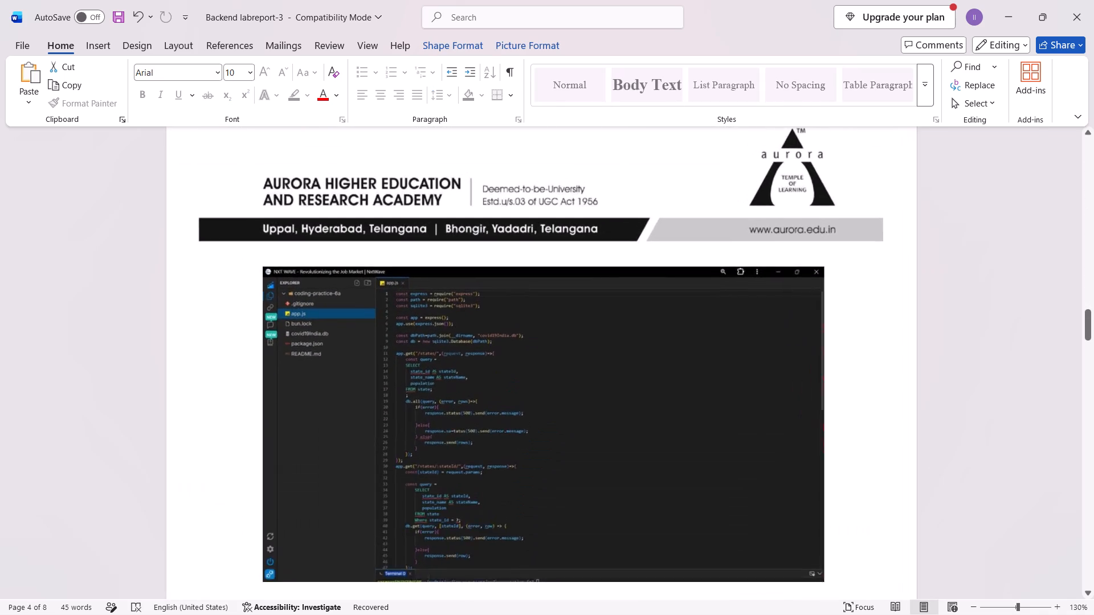
{"action": "scroll", "coordinate": [509, 364], "scroll_direction": "up", "scroll_amount": 2, "text": "ctrl"}
{"action": "scroll", "coordinate": [509, 364], "scroll_direction": "down", "scroll_amount": 1}
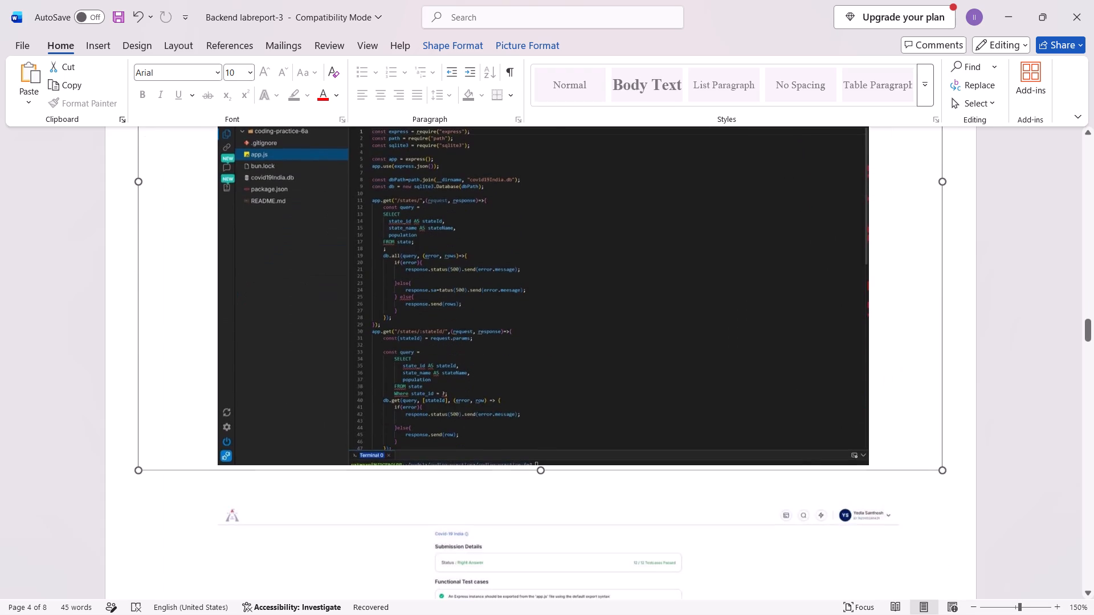
{"action": "scroll", "coordinate": [509, 364], "scroll_direction": "down", "scroll_amount": 2}
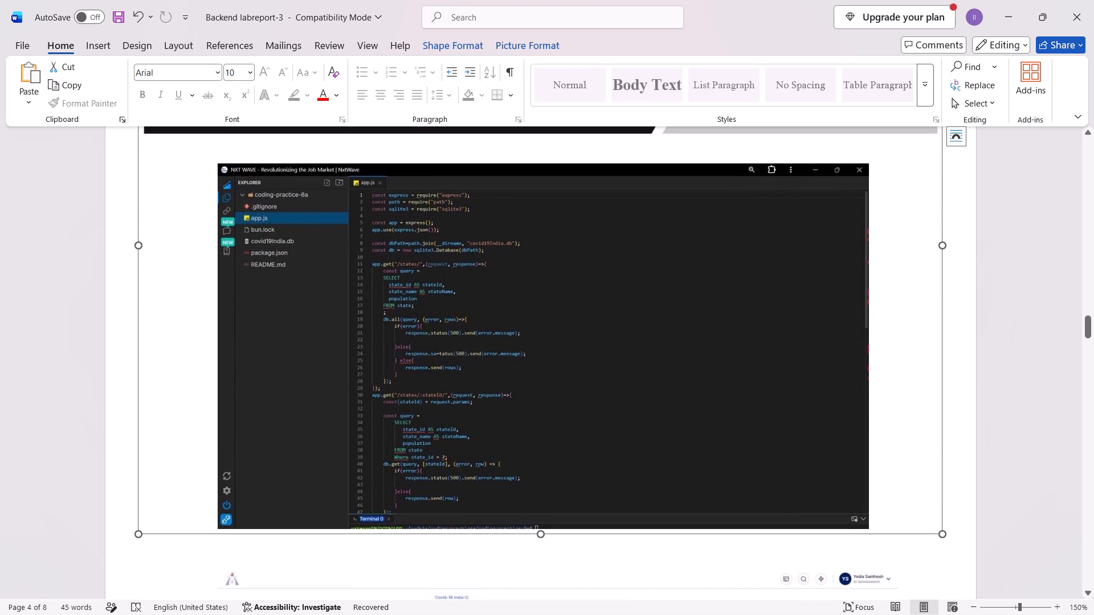
{"action": "scroll", "coordinate": [509, 364], "scroll_direction": "down", "scroll_amount": 1}
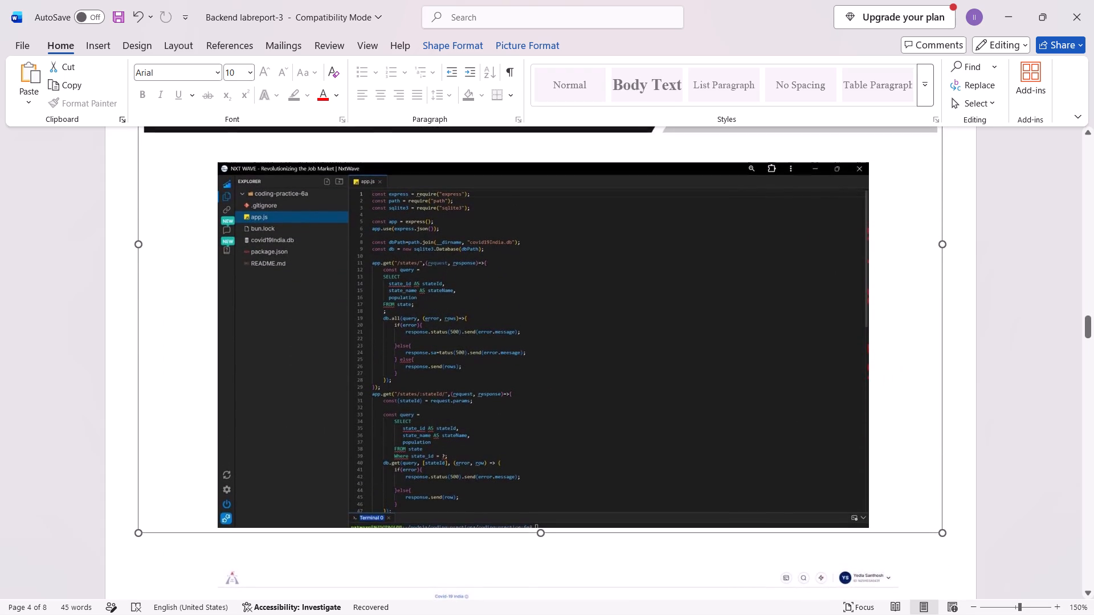
{"action": "scroll", "coordinate": [509, 364], "scroll_direction": "down", "scroll_amount": 1}
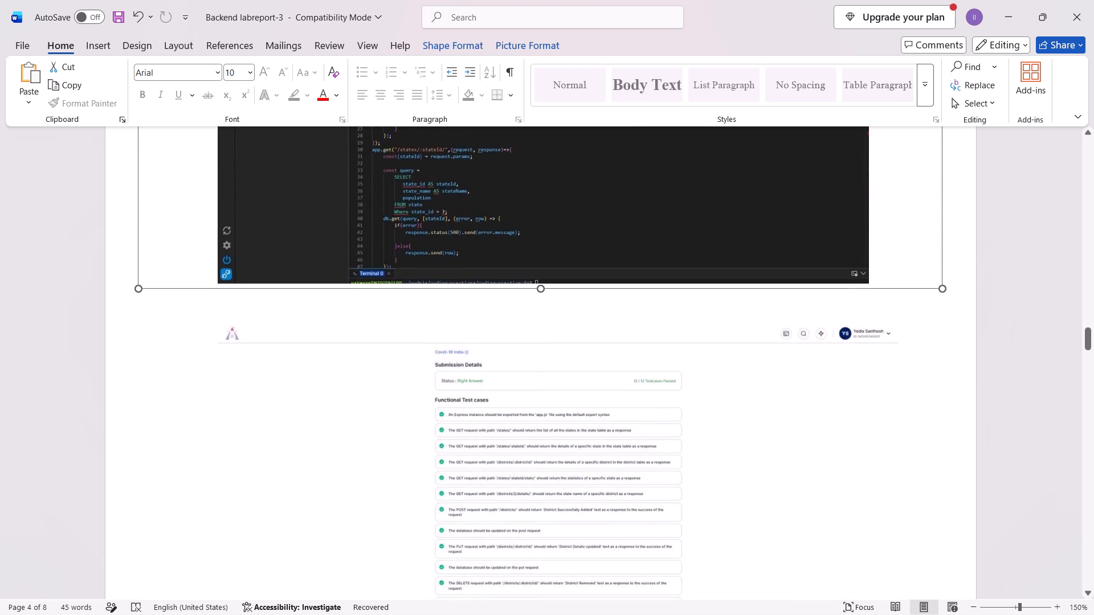
{"action": "scroll", "coordinate": [509, 364], "scroll_direction": "up", "scroll_amount": 1}
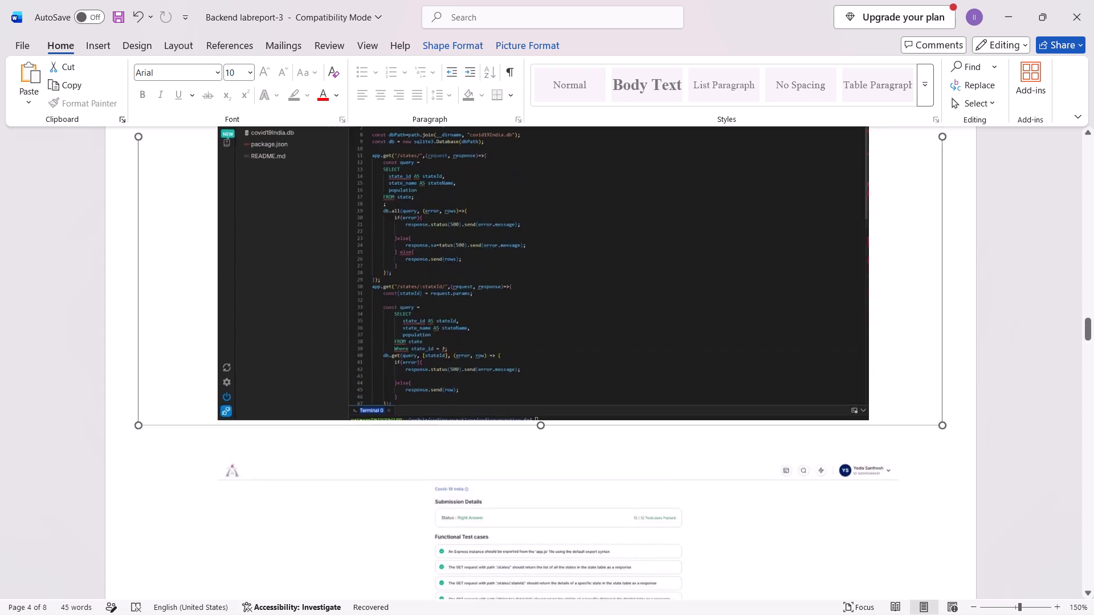
{"action": "scroll", "coordinate": [509, 364], "scroll_direction": "up", "scroll_amount": 1}
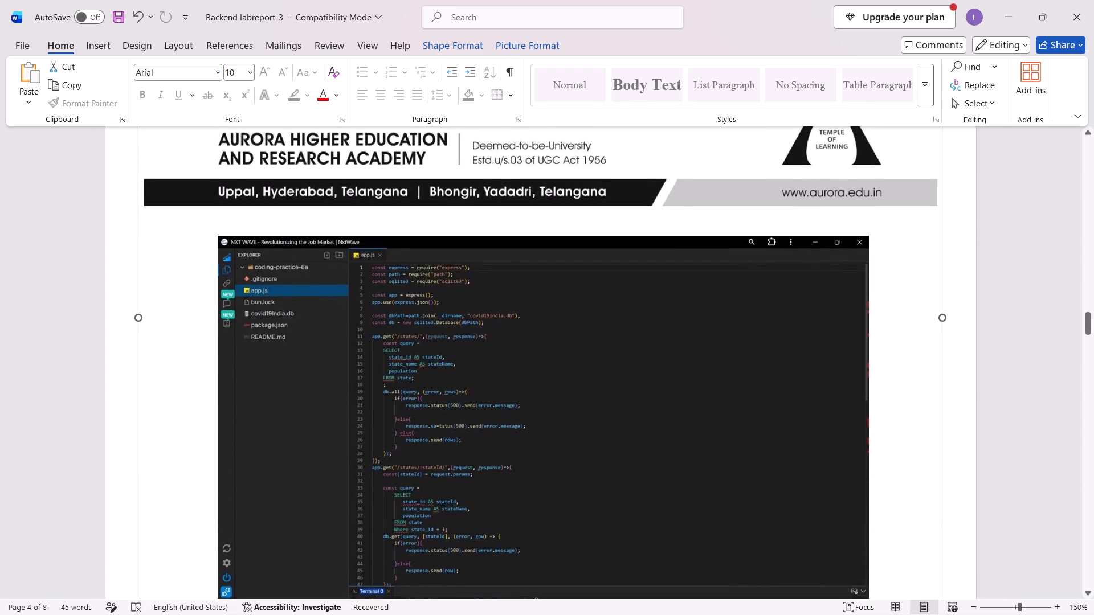
Switch to Chrome and open the Covid-19 India question from the last Coding Practice of the SQLite and Database Operations module.
{"action": "left_click", "coordinate": [606, 169]}
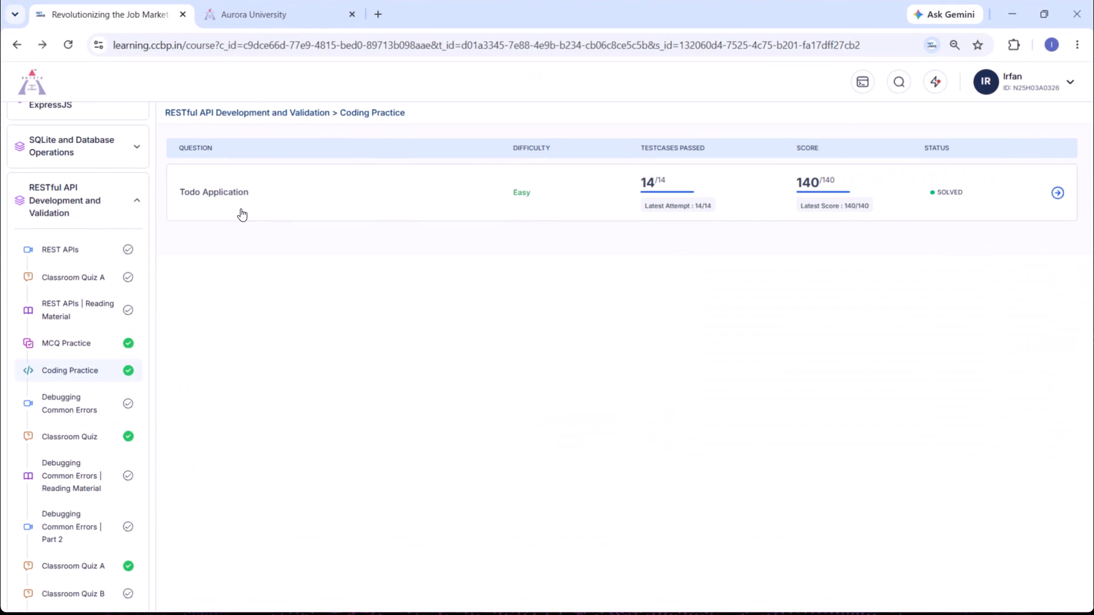
{"action": "scroll", "coordinate": [112, 245], "scroll_direction": "up", "scroll_amount": 1}
{"action": "left_click", "coordinate": [112, 198]}
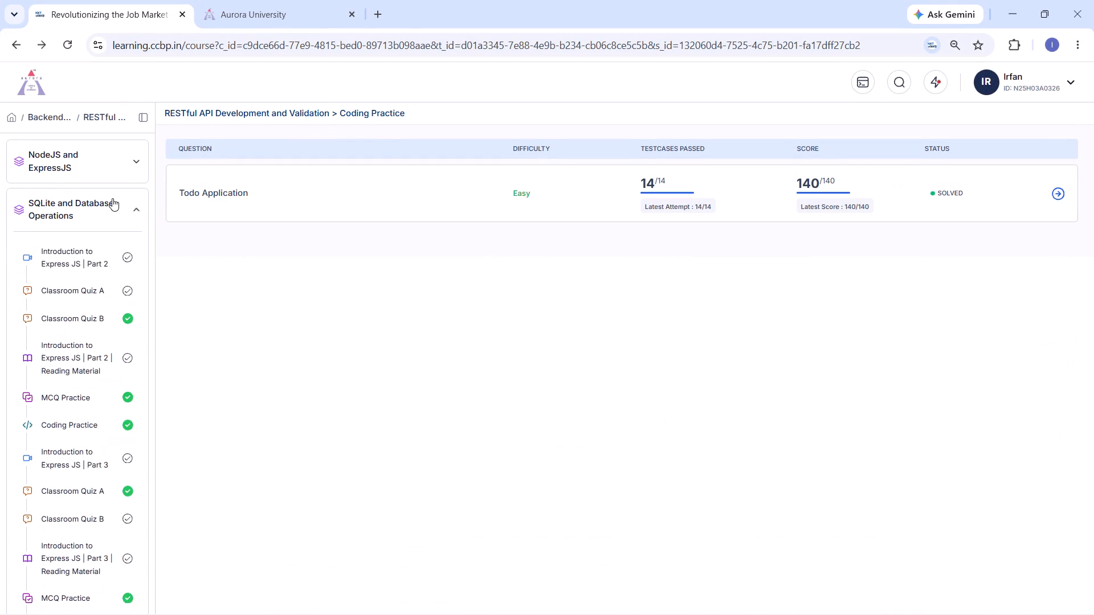
{"action": "scroll", "coordinate": [83, 457], "scroll_direction": "down", "scroll_amount": 3}
{"action": "left_click", "coordinate": [83, 457]}
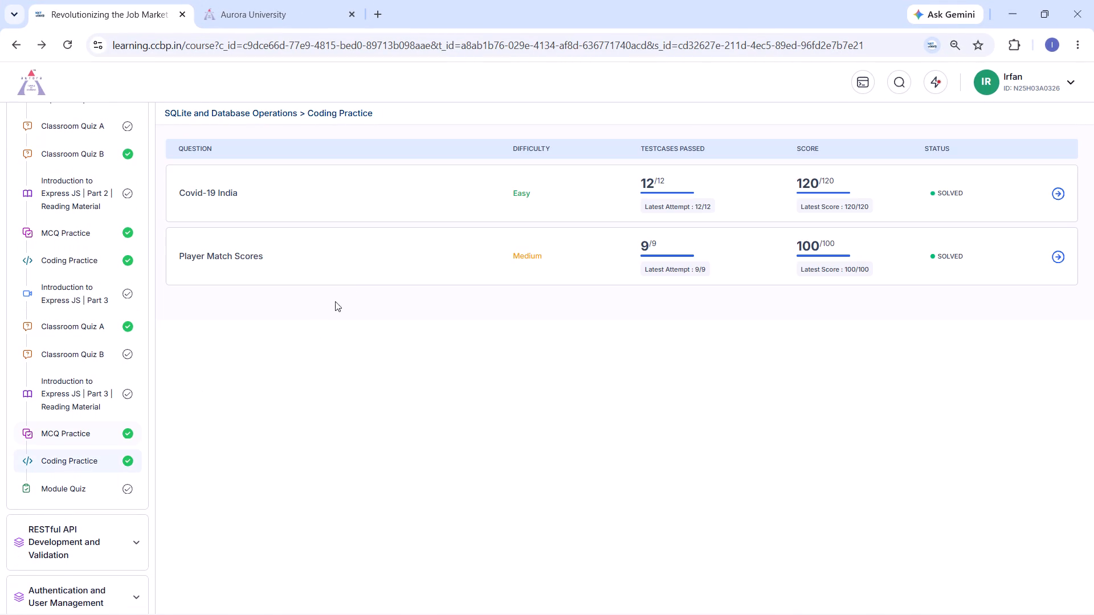
{"action": "left_click", "coordinate": [322, 202]}
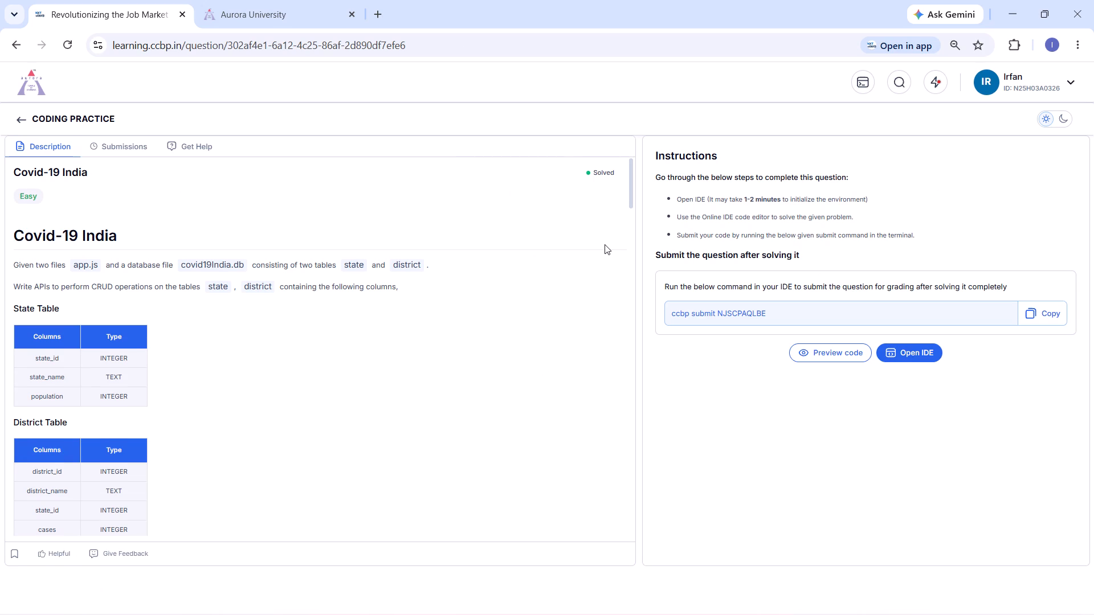
{"action": "scroll", "coordinate": [605, 244], "scroll_direction": "down", "scroll_amount": 1}
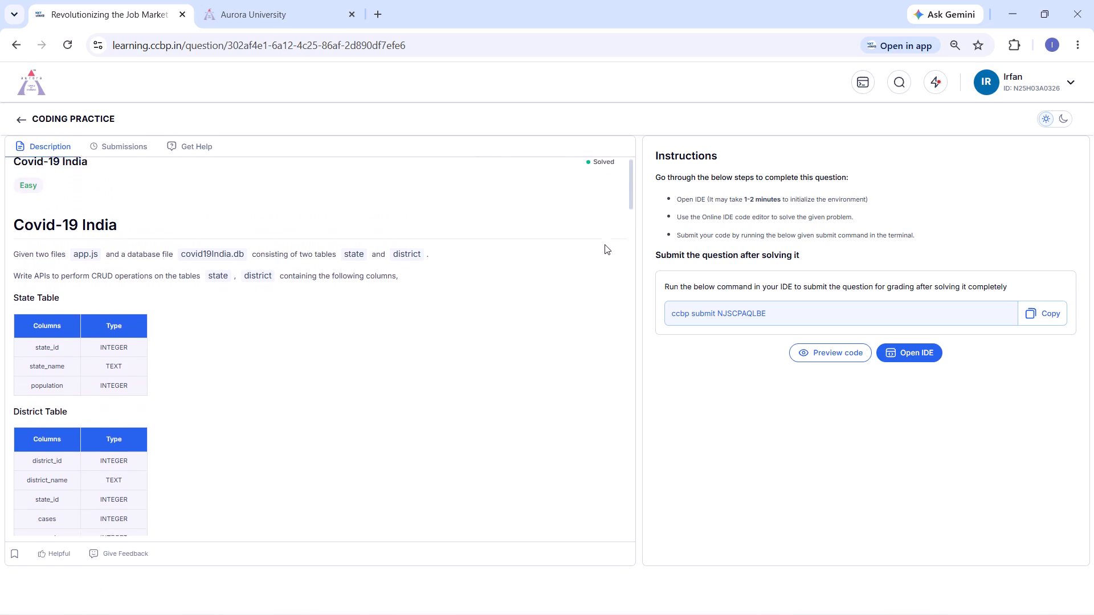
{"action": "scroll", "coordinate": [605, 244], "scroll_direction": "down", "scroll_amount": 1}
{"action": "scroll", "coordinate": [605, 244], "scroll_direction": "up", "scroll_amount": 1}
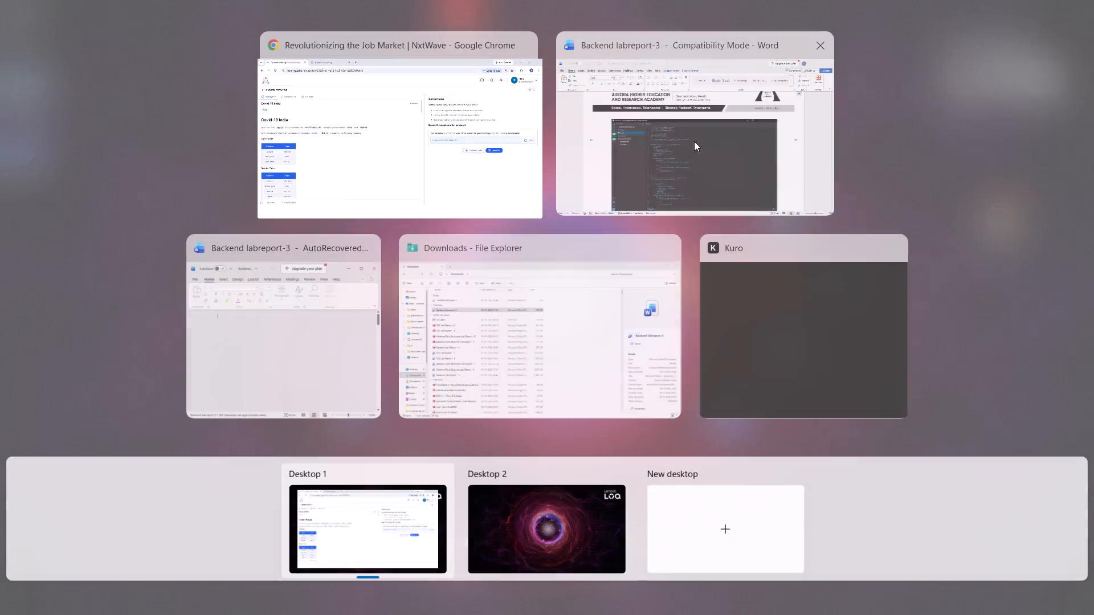
Switch to Word and add blank lines below the "1. Covid-19 India" heading on page 3, ending the numbered list after it.
{"action": "left_click", "coordinate": [707, 190]}
{"action": "scroll", "coordinate": [707, 190], "scroll_direction": "up", "scroll_amount": 3}
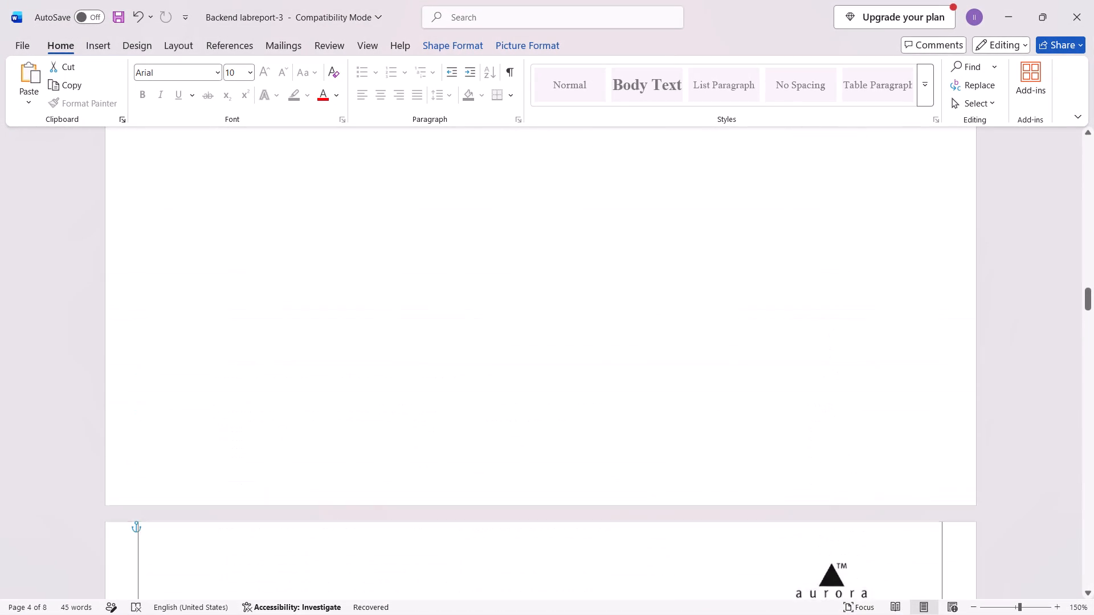
{"action": "scroll", "coordinate": [707, 190], "scroll_direction": "up", "scroll_amount": 5}
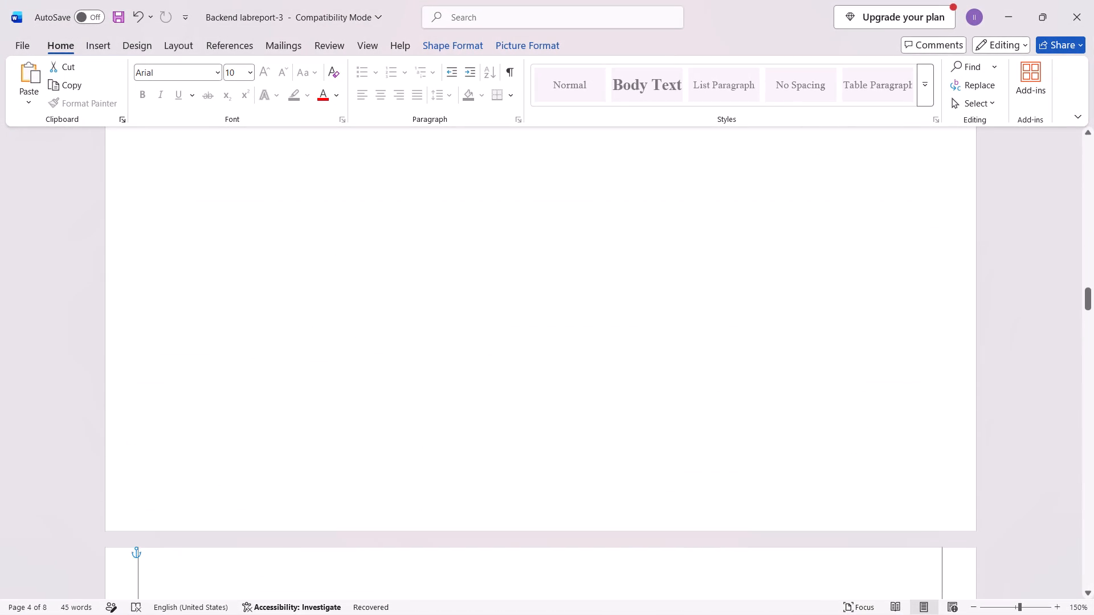
{"action": "scroll", "coordinate": [707, 190], "scroll_direction": "up", "scroll_amount": 2}
{"action": "scroll", "coordinate": [549, 285], "scroll_direction": "up", "scroll_amount": 2}
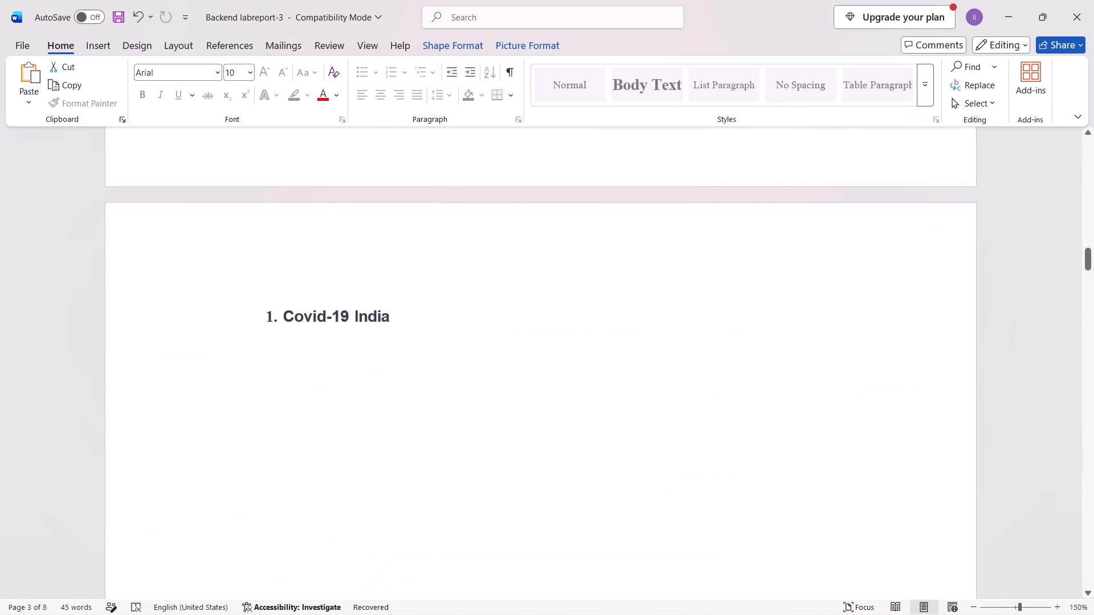
{"action": "left_click", "coordinate": [283, 389]}
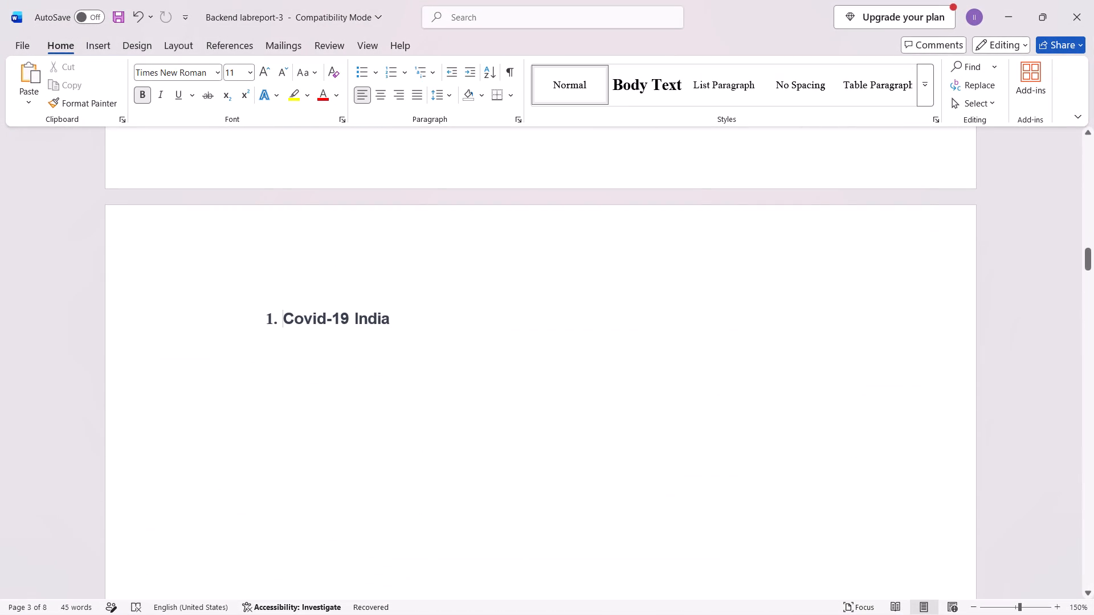
{"action": "left_click", "coordinate": [392, 319]}
{"action": "key", "text": "Return"}
{"action": "key", "text": "Return"}
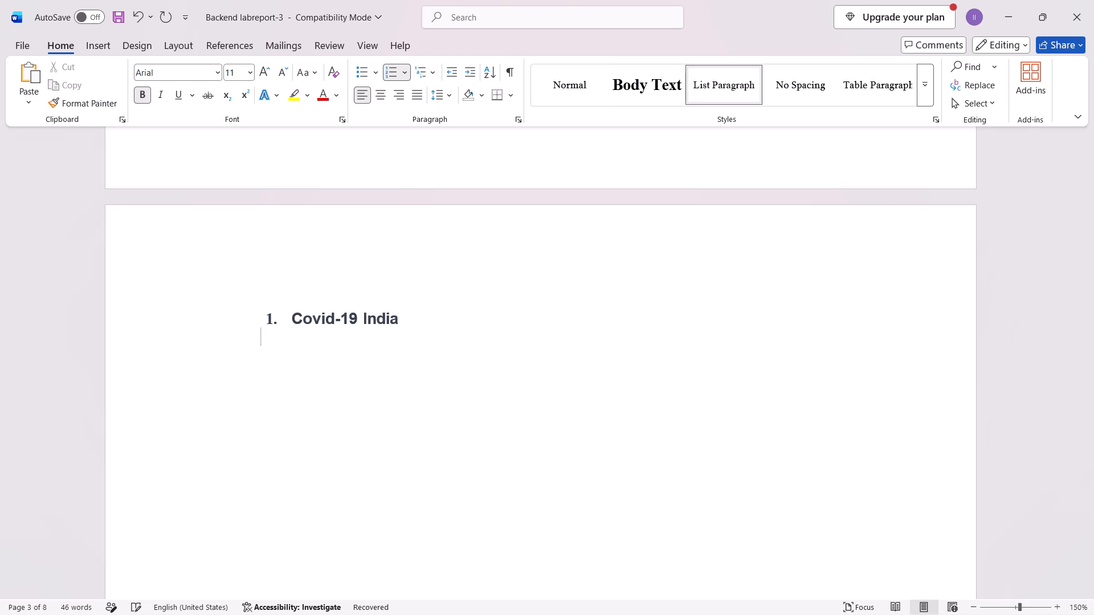
{"action": "key", "text": "Return"}
{"action": "key", "text": "Return"}
{"action": "key", "text": "Return"}
Switch to Chrome and take a screenshot of the Covid-19 India question page, excluding the browser's tab and address bars.
{"action": "scroll", "coordinate": [392, 319], "scroll_direction": "down", "scroll_amount": 3}
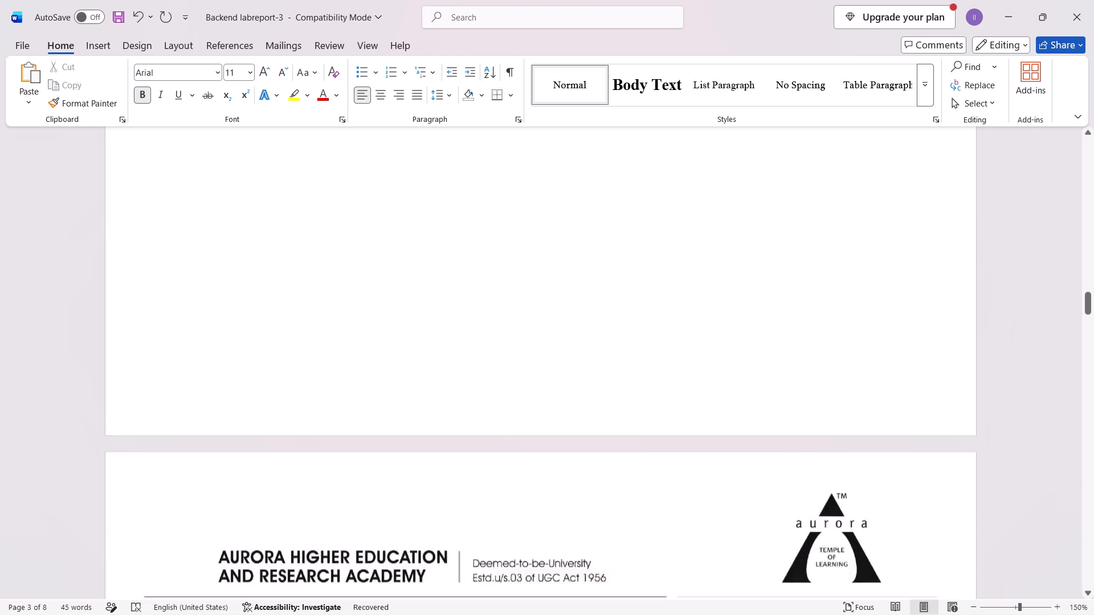
{"action": "scroll", "coordinate": [392, 319], "scroll_direction": "down", "scroll_amount": 3}
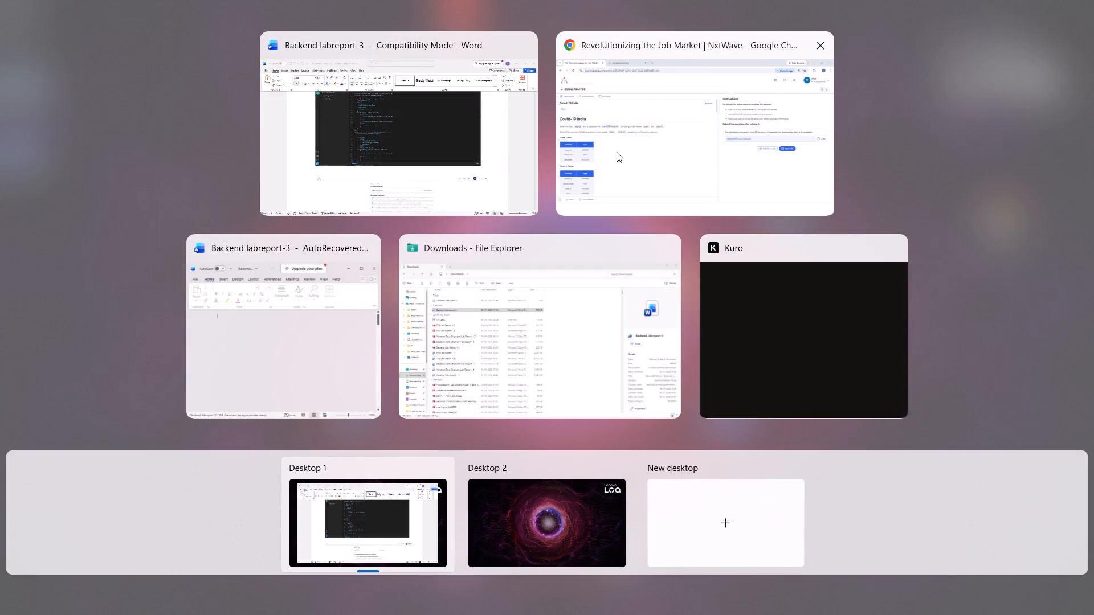
{"action": "left_click", "coordinate": [617, 152]}
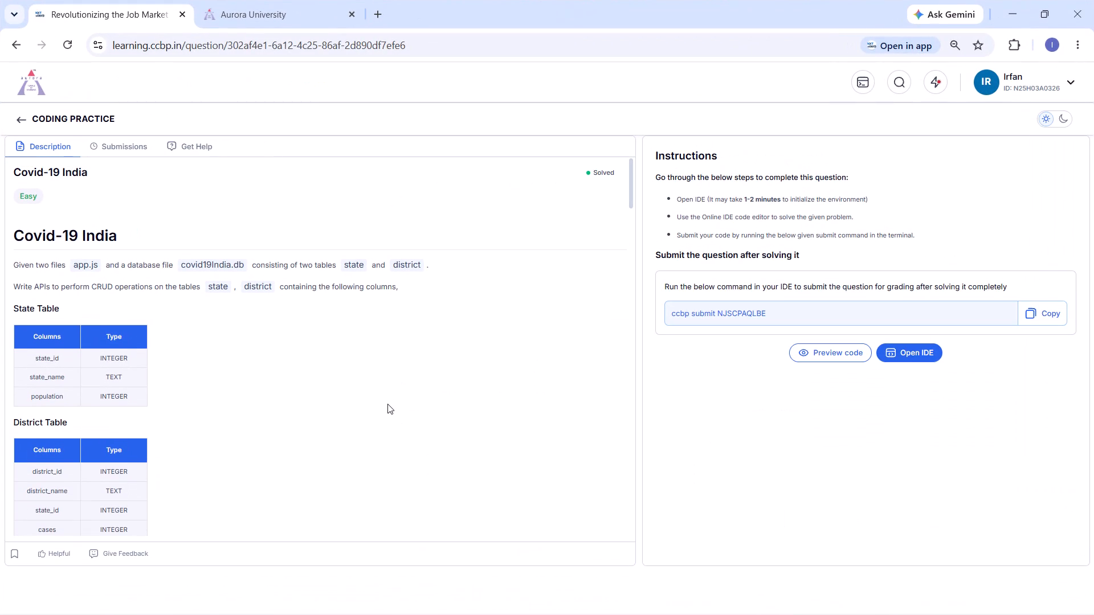
{"action": "key", "text": "Print"}
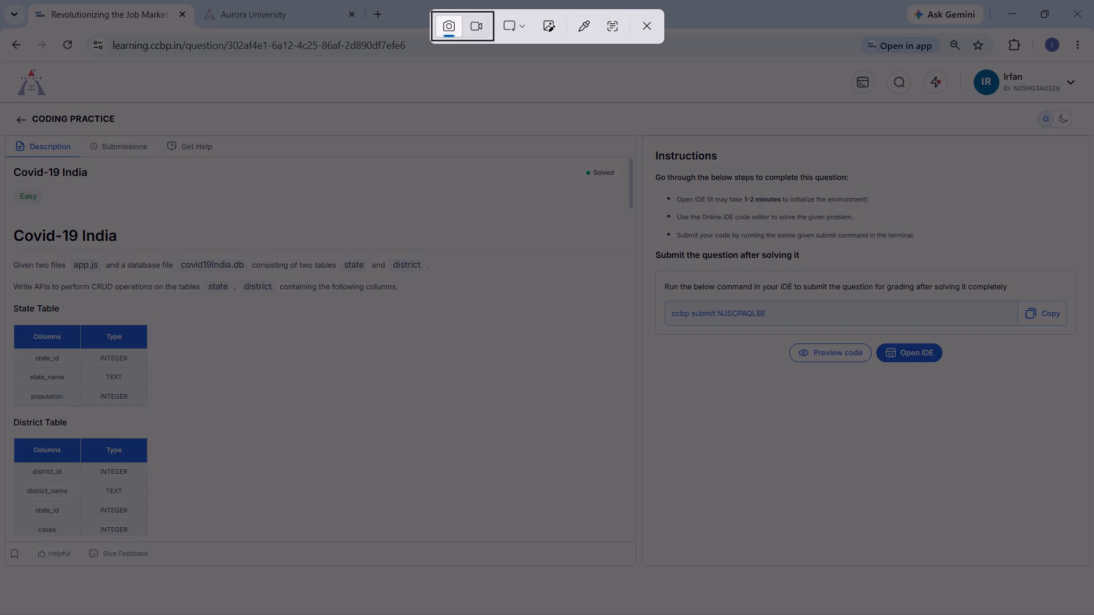
{"action": "left_click_drag", "start_coordinate": [1, 59], "coordinate": [365, 219]}
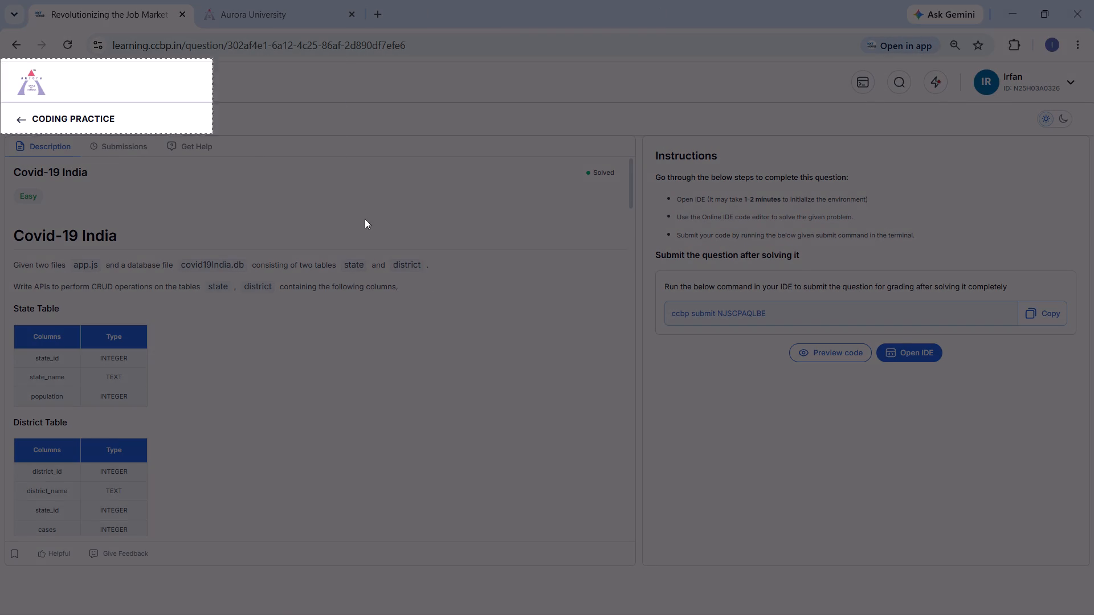
{"action": "left_click_drag", "start_coordinate": [365, 219], "coordinate": [1092, 605]}
{"action": "scroll", "coordinate": [687, 567], "scroll_direction": "right", "scroll_amount": 3}
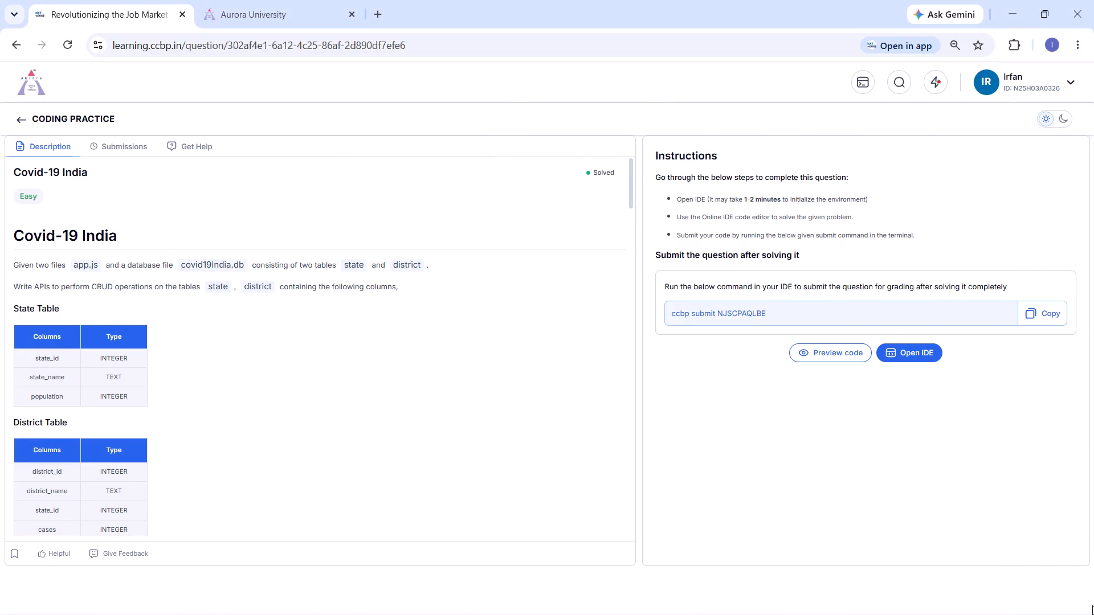
Switch to Word and paste the new question page capture below the "1. Covid-19 India" heading on page 3.
{"action": "left_click", "coordinate": [664, 158]}
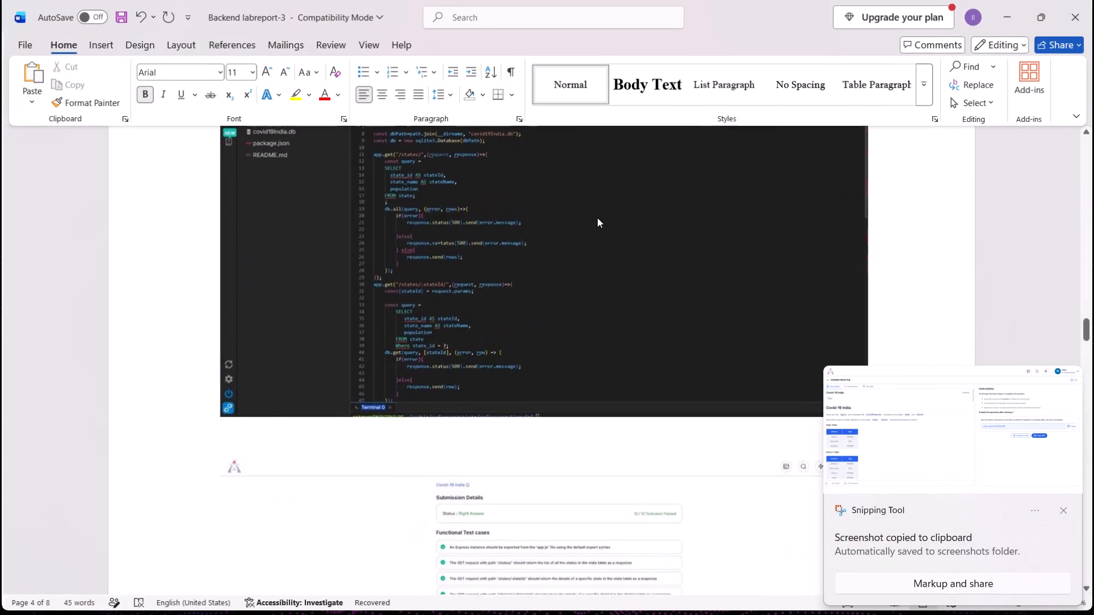
{"action": "scroll", "coordinate": [595, 219], "scroll_direction": "up", "scroll_amount": 6}
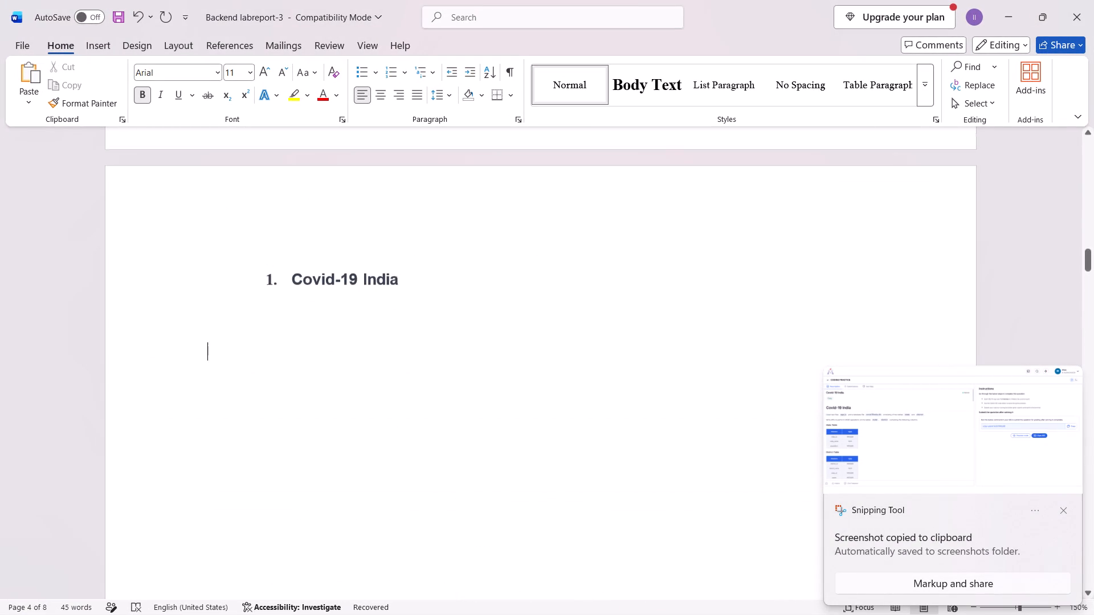
{"action": "scroll", "coordinate": [595, 219], "scroll_direction": "up", "scroll_amount": 1}
{"action": "left_click", "coordinate": [267, 360]}
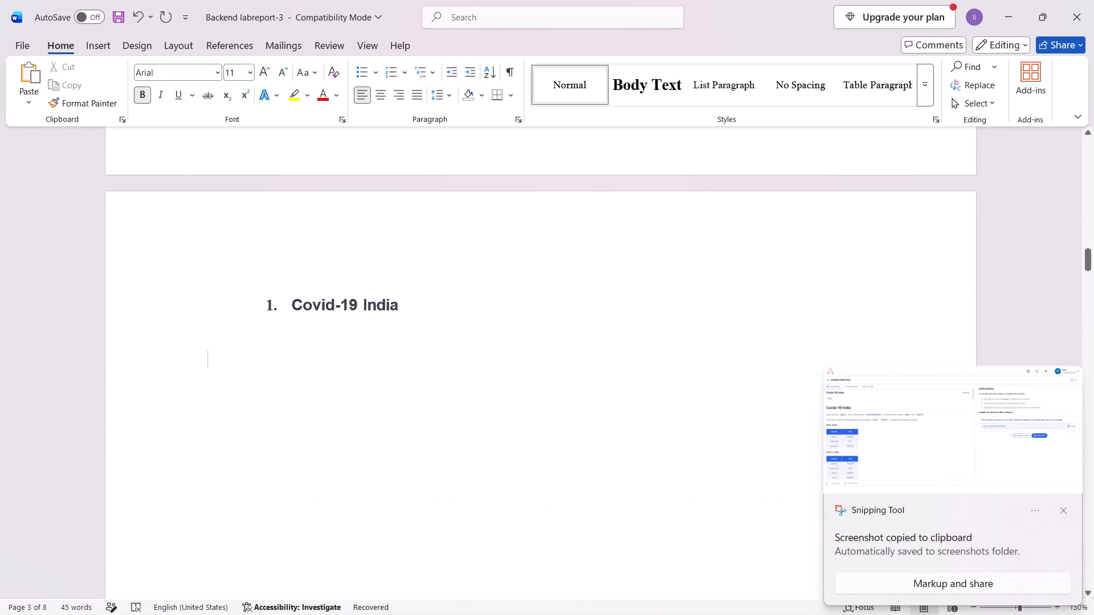
{"action": "key", "text": "super+v"}
{"action": "left_click", "coordinate": [264, 175]}
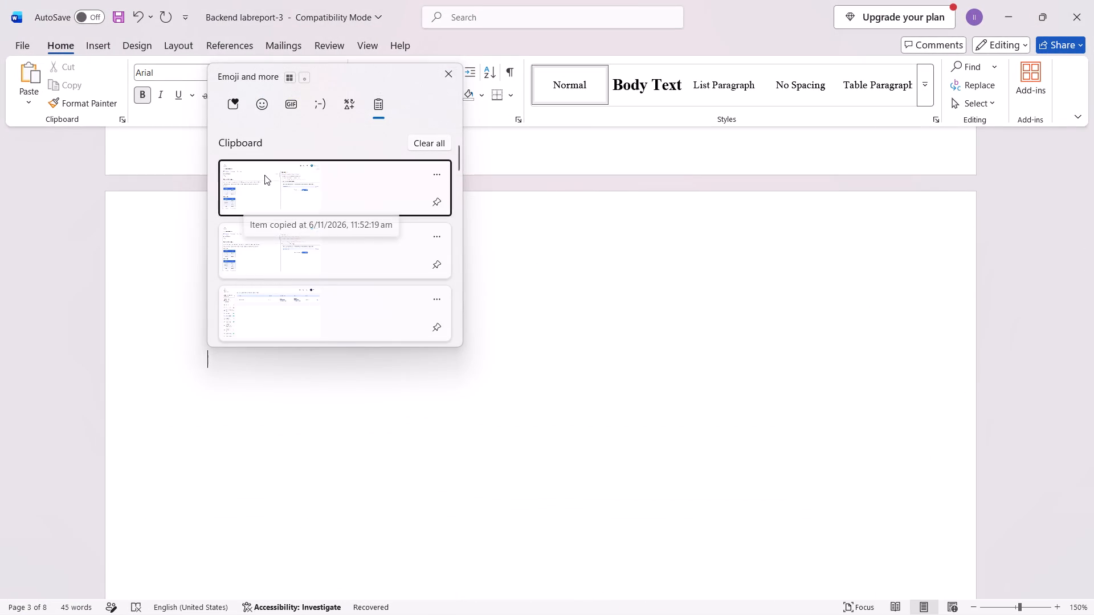
{"action": "key", "text": "ctrl+v"}
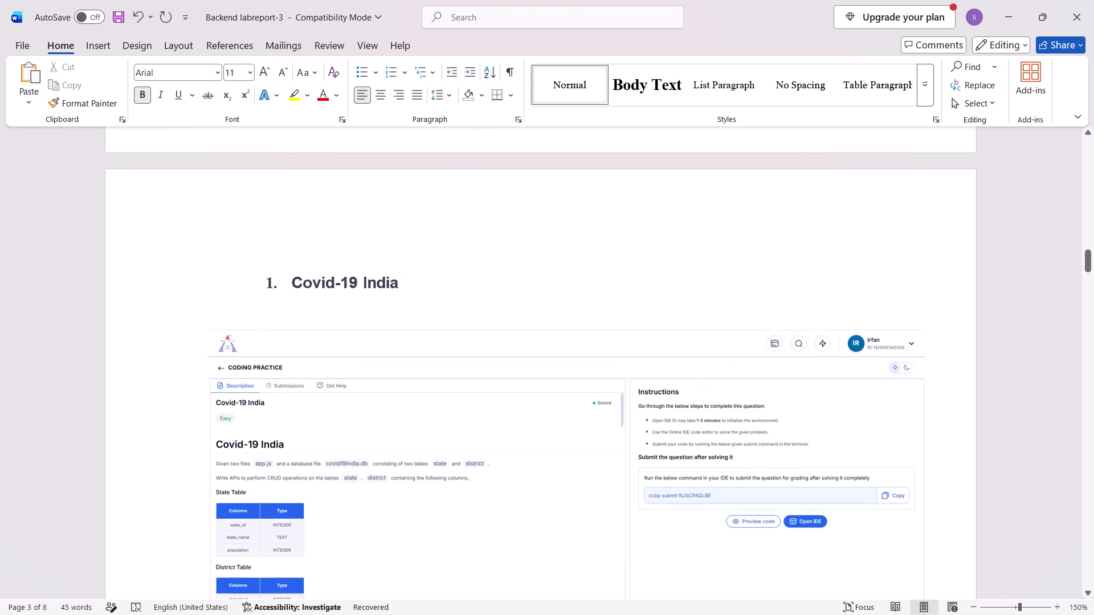
Switch to Chrome and launch the IDE workspace for the Covid-19 India question.
{"action": "scroll", "coordinate": [348, 243], "scroll_direction": "down", "scroll_amount": 2}
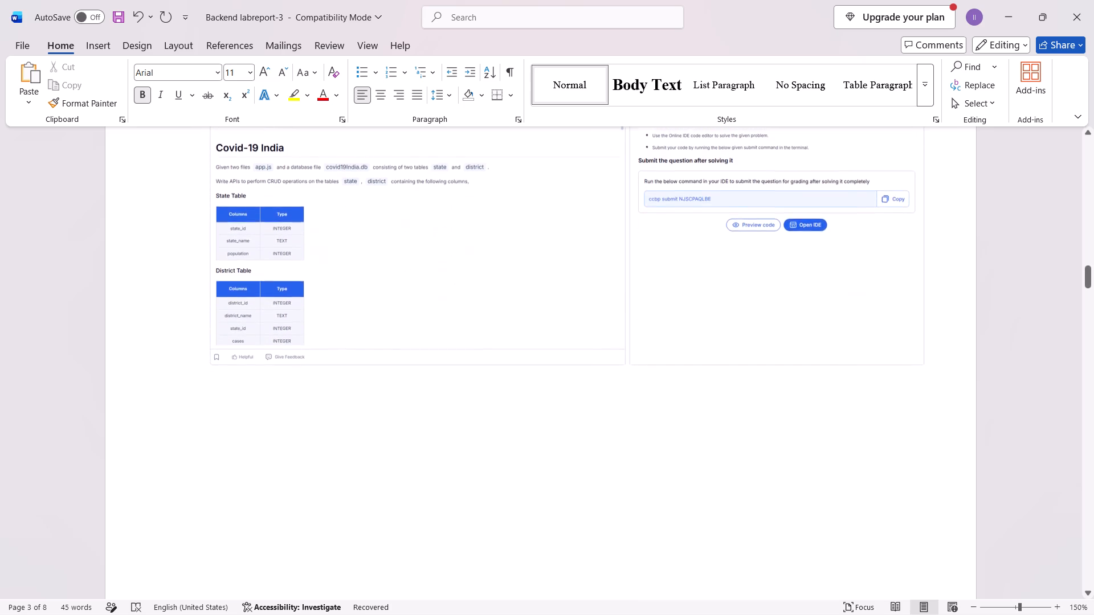
{"action": "scroll", "coordinate": [348, 243], "scroll_direction": "down", "scroll_amount": 4}
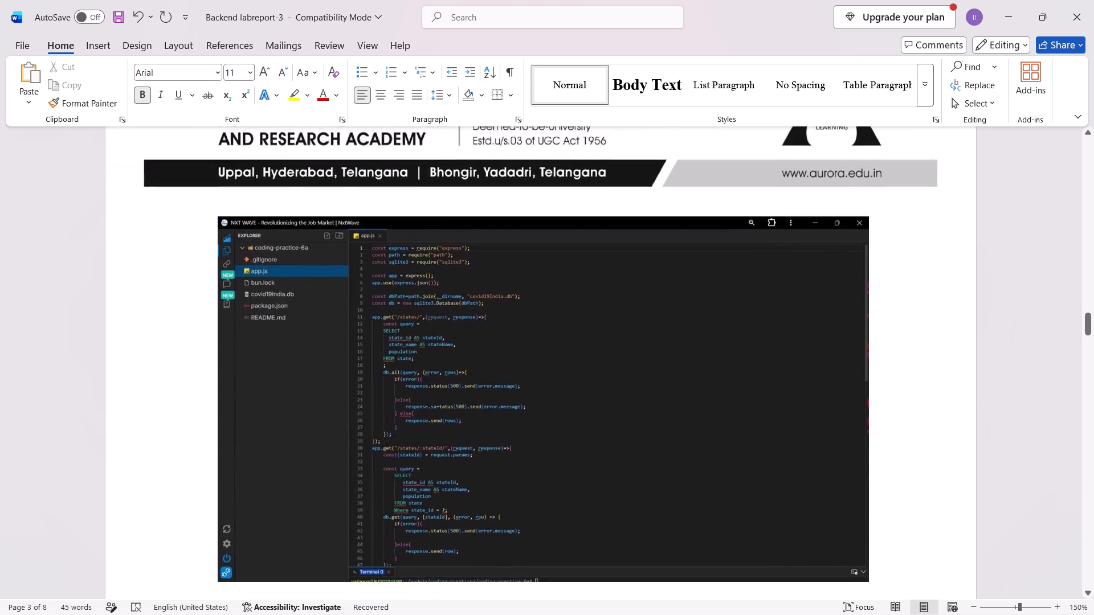
{"action": "left_click", "coordinate": [610, 106]}
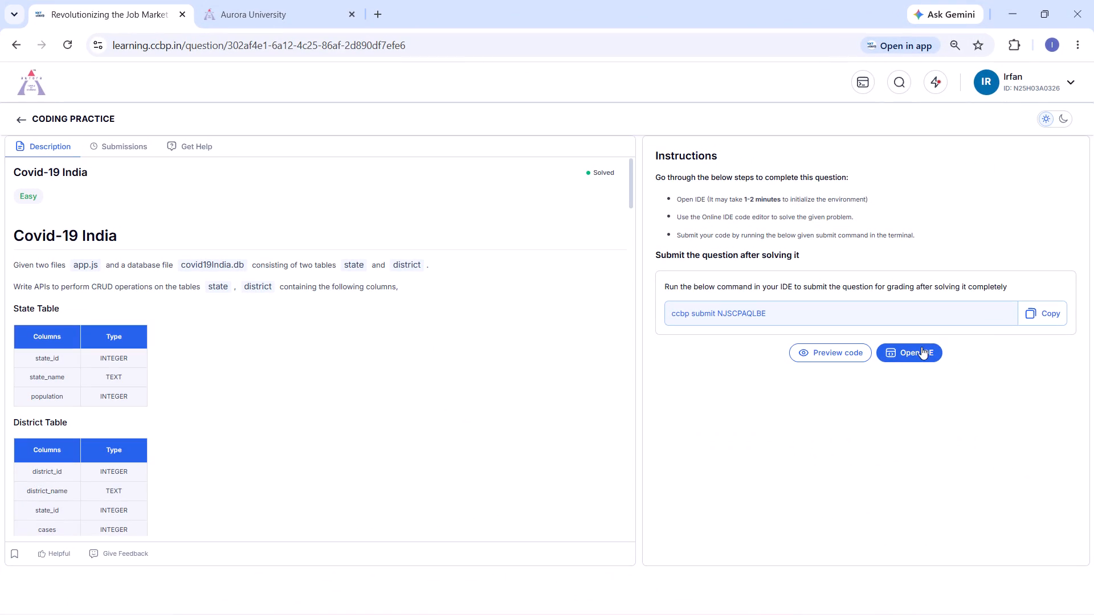
{"action": "left_click", "coordinate": [921, 347]}
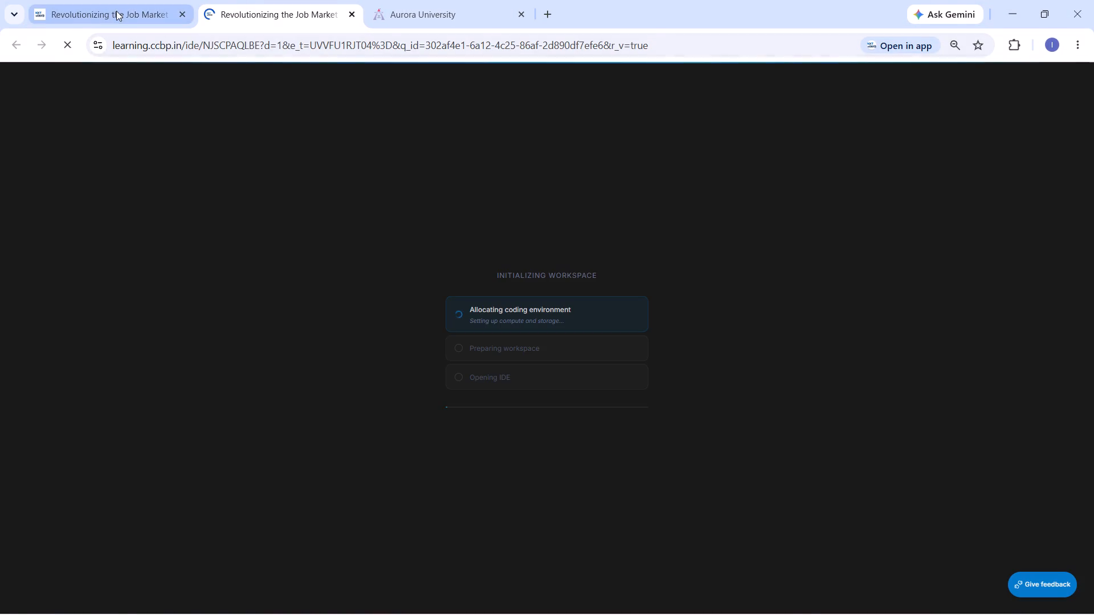
Return to the Covid-19 India question page and copy its full ccbp submit command.
{"action": "left_click", "coordinate": [116, 11]}
{"action": "left_click", "coordinate": [1038, 311]}
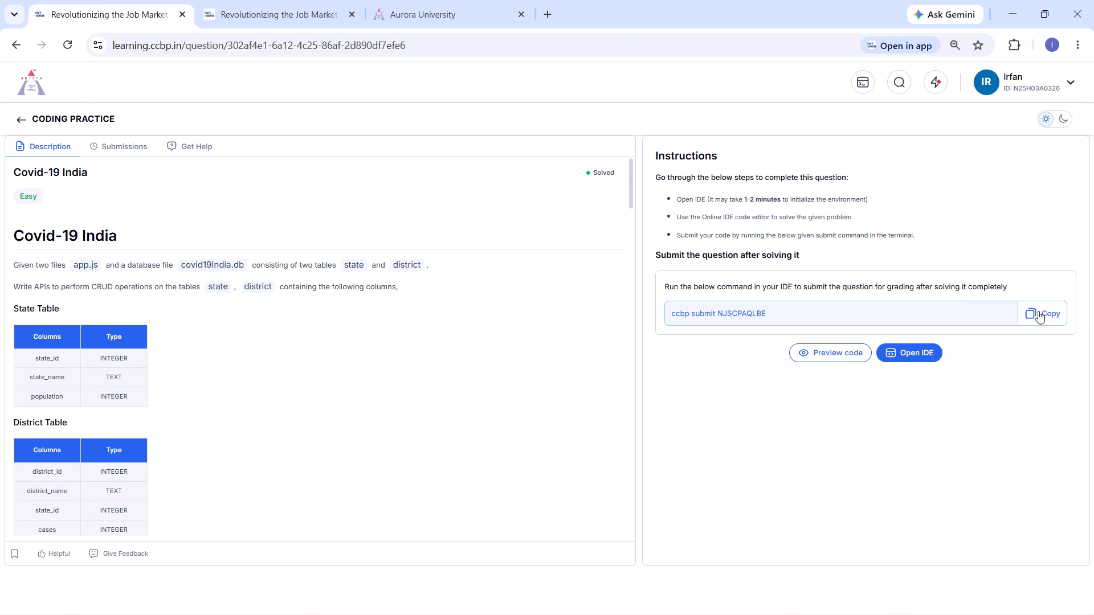
{"action": "left_click", "coordinate": [1032, 319]}
{"action": "scroll", "coordinate": [1003, 439], "scroll_direction": "down", "scroll_amount": 1}
{"action": "double_click", "coordinate": [1027, 315]}
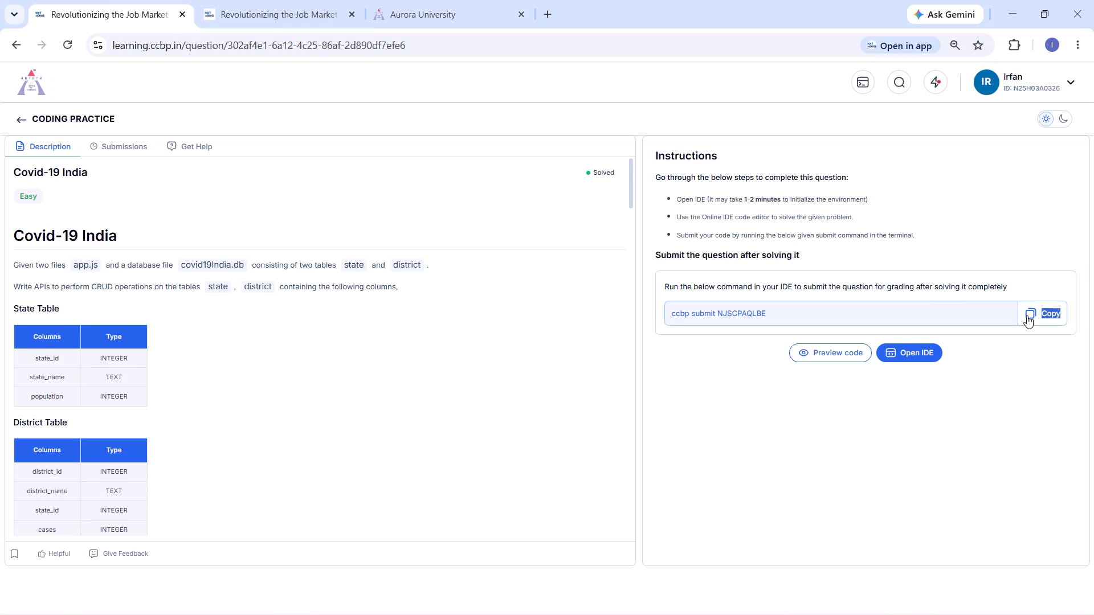
{"action": "double_click", "coordinate": [1027, 315]}
{"action": "left_click", "coordinate": [845, 302]}
{"action": "left_click_drag", "start_coordinate": [766, 313], "coordinate": [670, 317]}
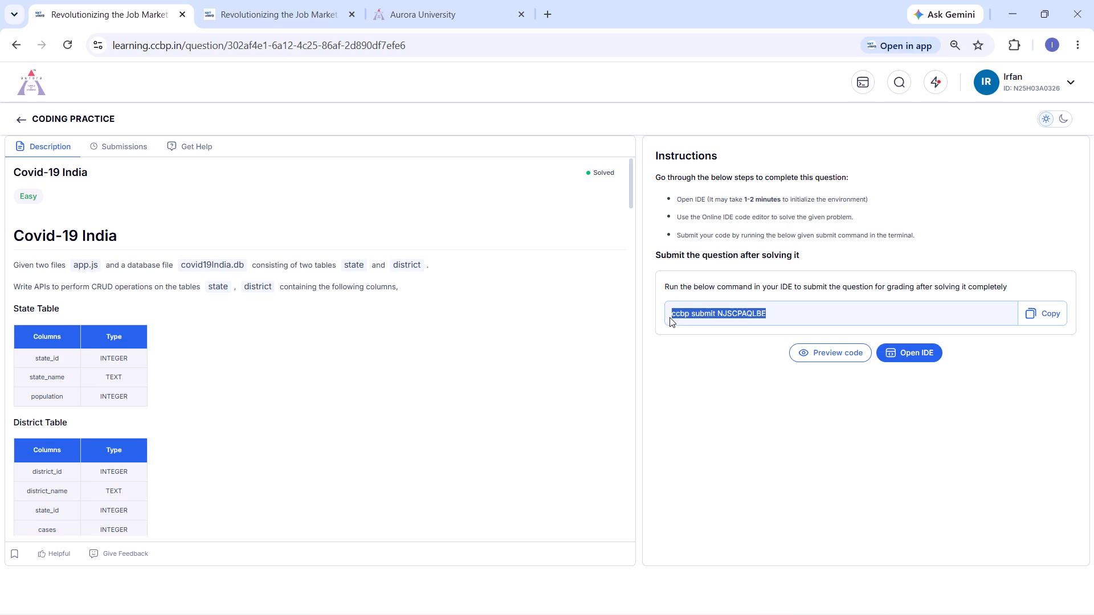
{"action": "key", "text": "ctrl+c"}
Open app.js from the coding-practice-6a folder in the IDE workspace and look through its code.
{"action": "left_click", "coordinate": [287, 13]}
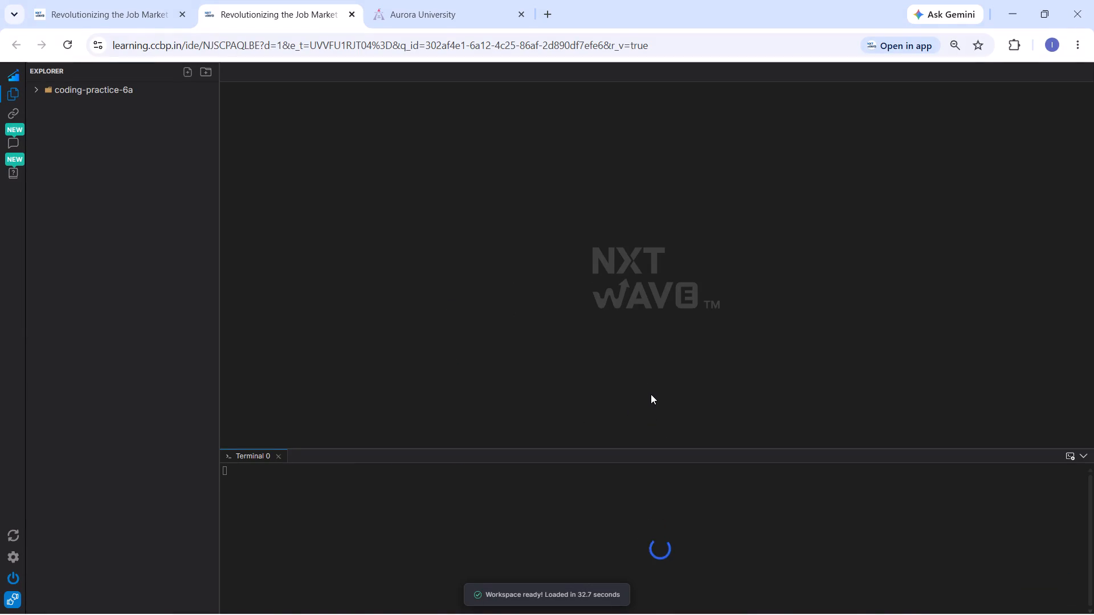
{"action": "left_click", "coordinate": [519, 483]}
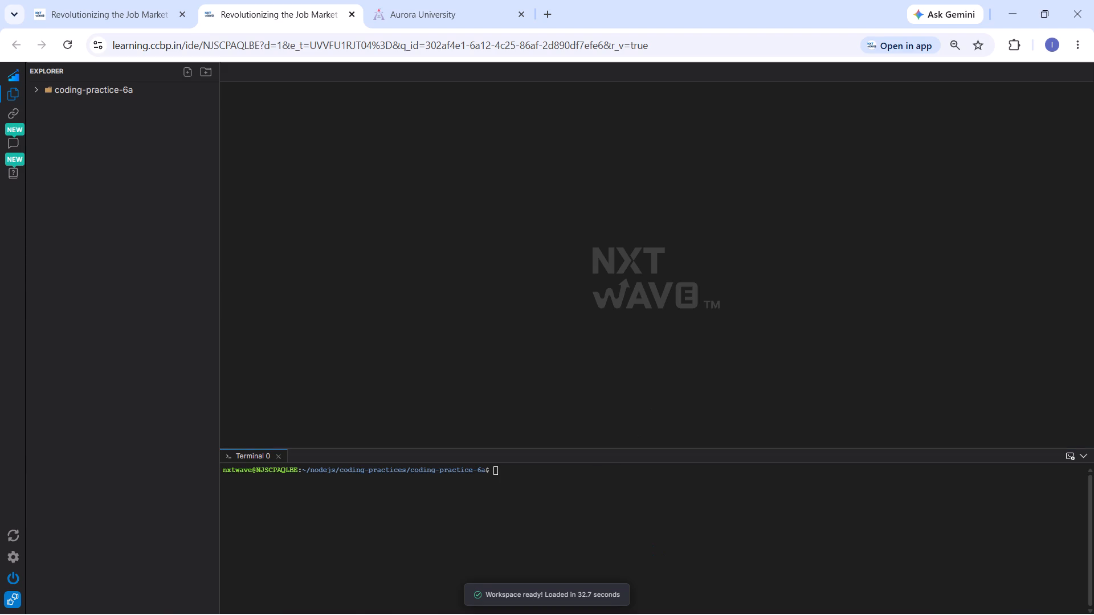
{"action": "left_click", "coordinate": [107, 93]}
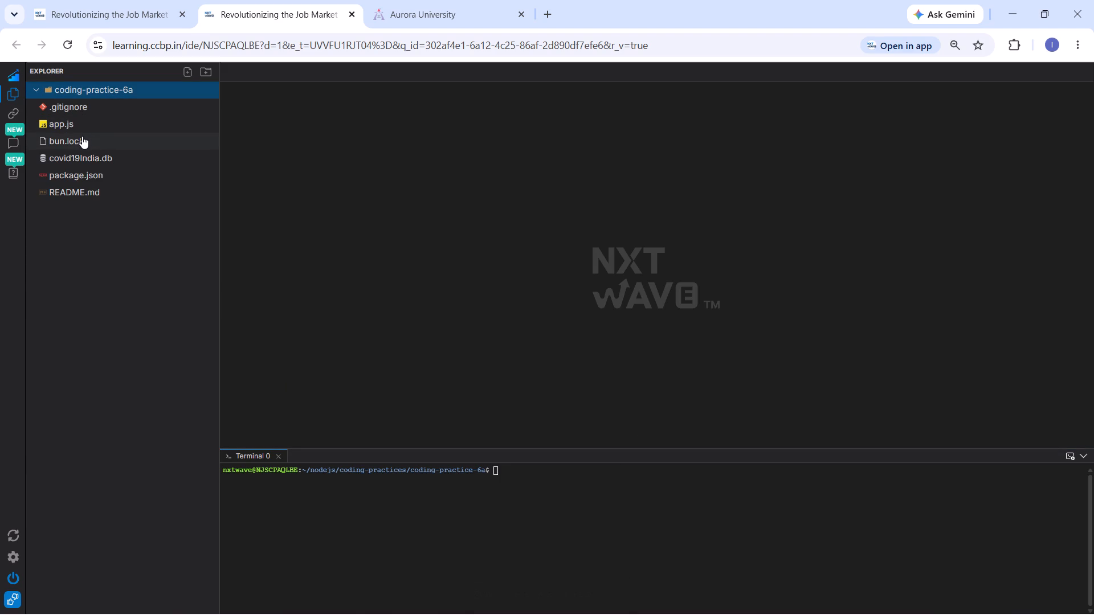
{"action": "left_click", "coordinate": [76, 125]}
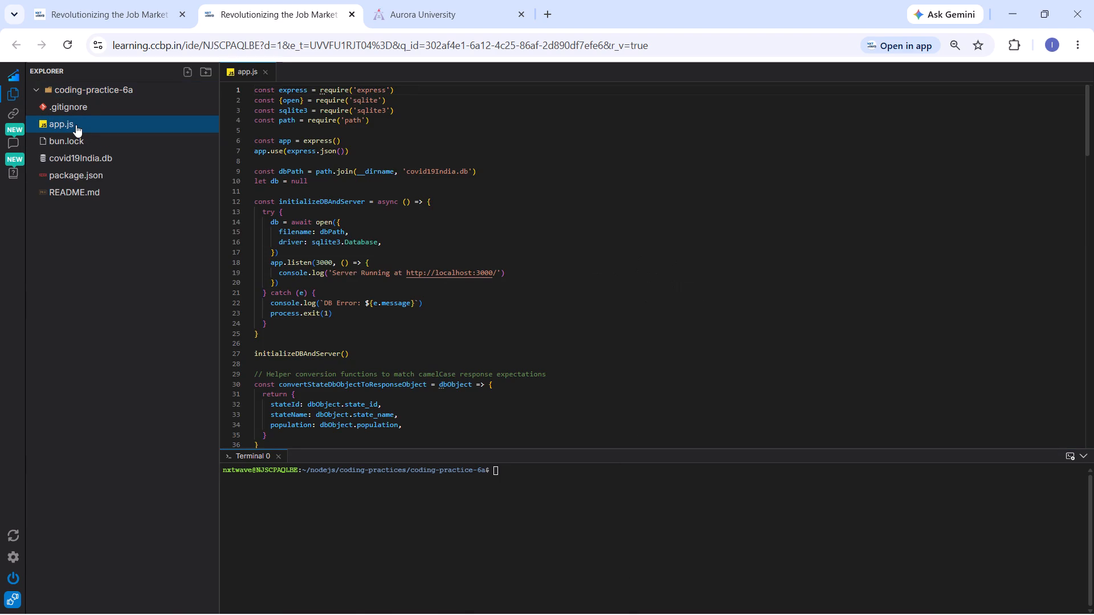
{"action": "scroll", "coordinate": [332, 266], "scroll_direction": "down", "scroll_amount": 14}
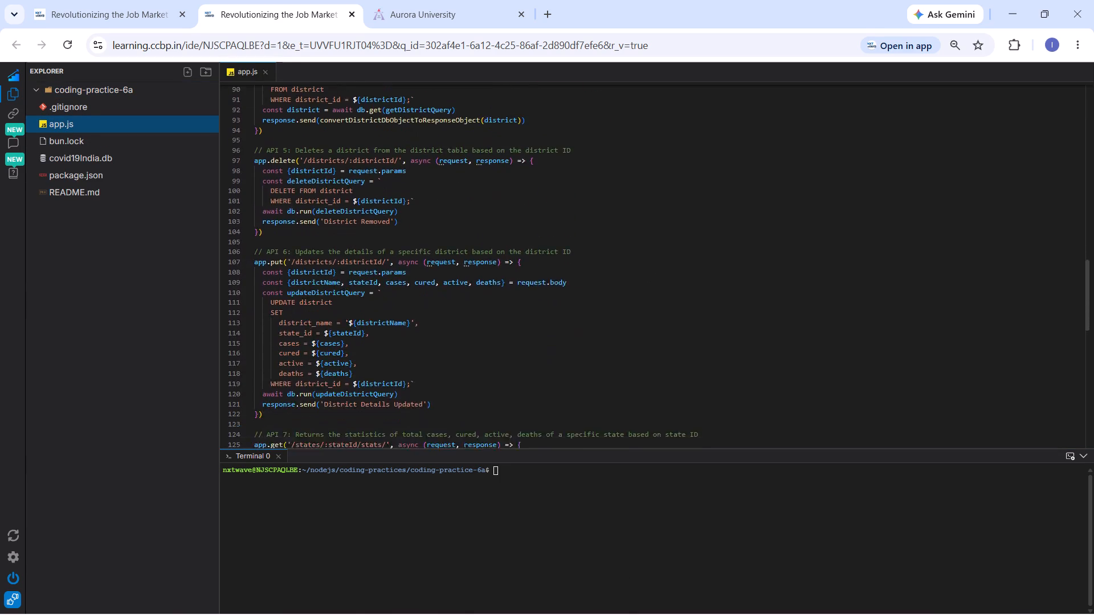
{"action": "scroll", "coordinate": [332, 266], "scroll_direction": "down", "scroll_amount": 6}
{"action": "scroll", "coordinate": [332, 266], "scroll_direction": "up", "scroll_amount": 19}
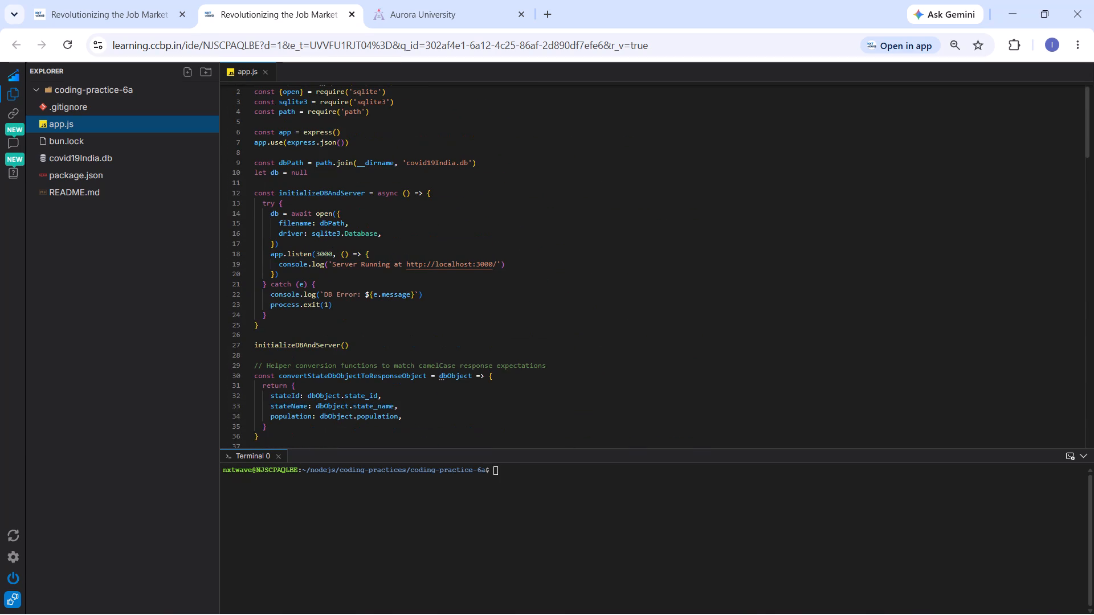
Run the copied ccbp submit command in the IDE terminal to submit the Covid-19 India solution.
{"action": "left_click", "coordinate": [543, 483]}
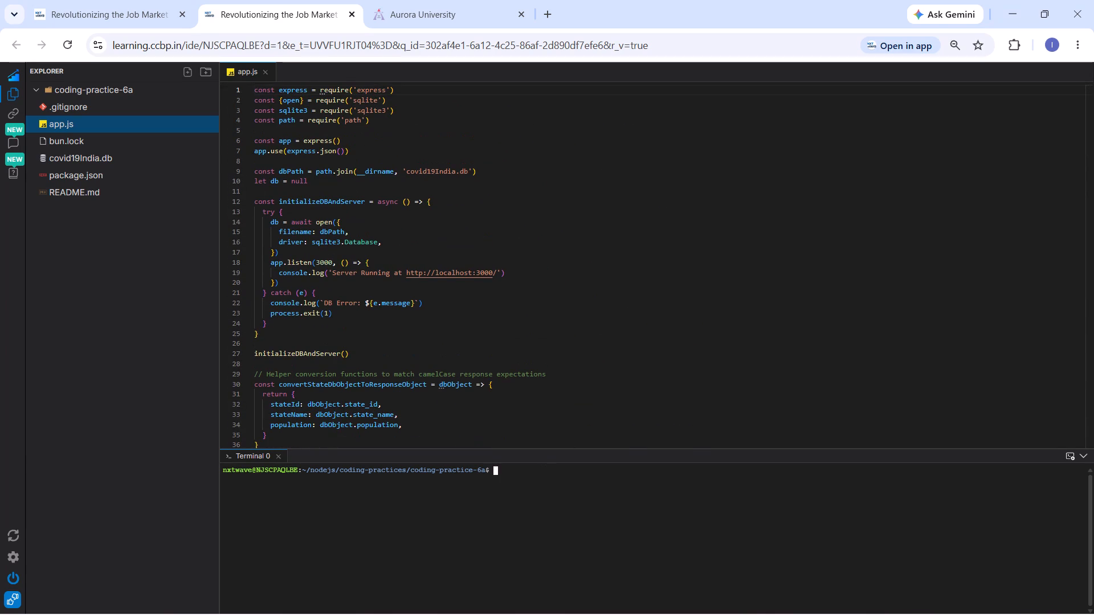
{"action": "key", "text": "ctrl+shift+v"}
{"action": "key", "text": "Return"}
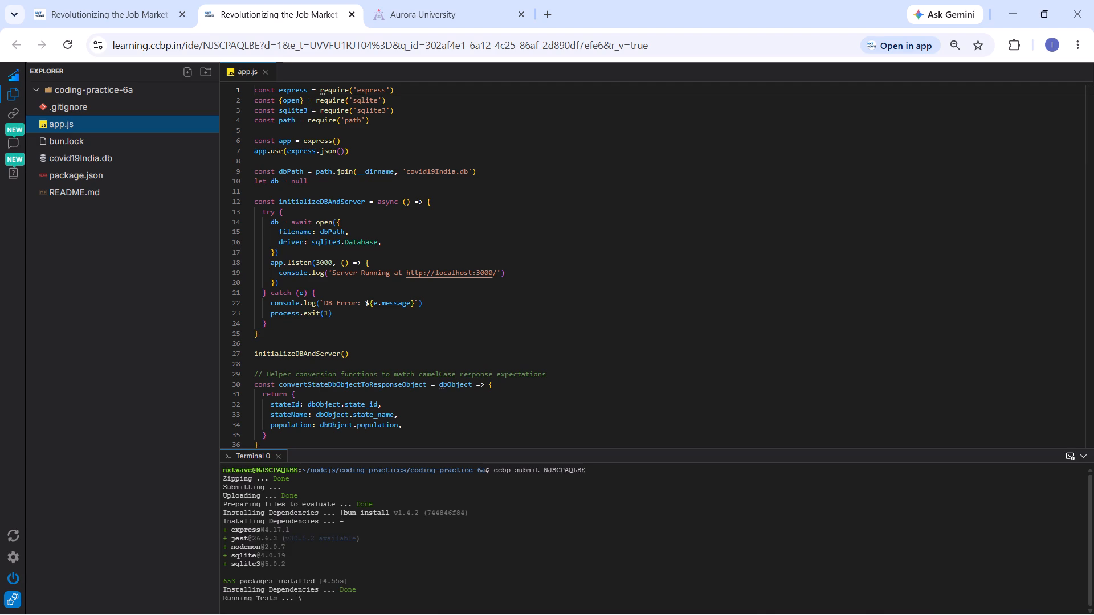
{"action": "scroll", "coordinate": [585, 535], "scroll_direction": "up", "scroll_amount": 1}
Capture a screenshot of the IDE showing app.js and the running ccbp submission in the terminal.
{"action": "key", "text": "Print"}
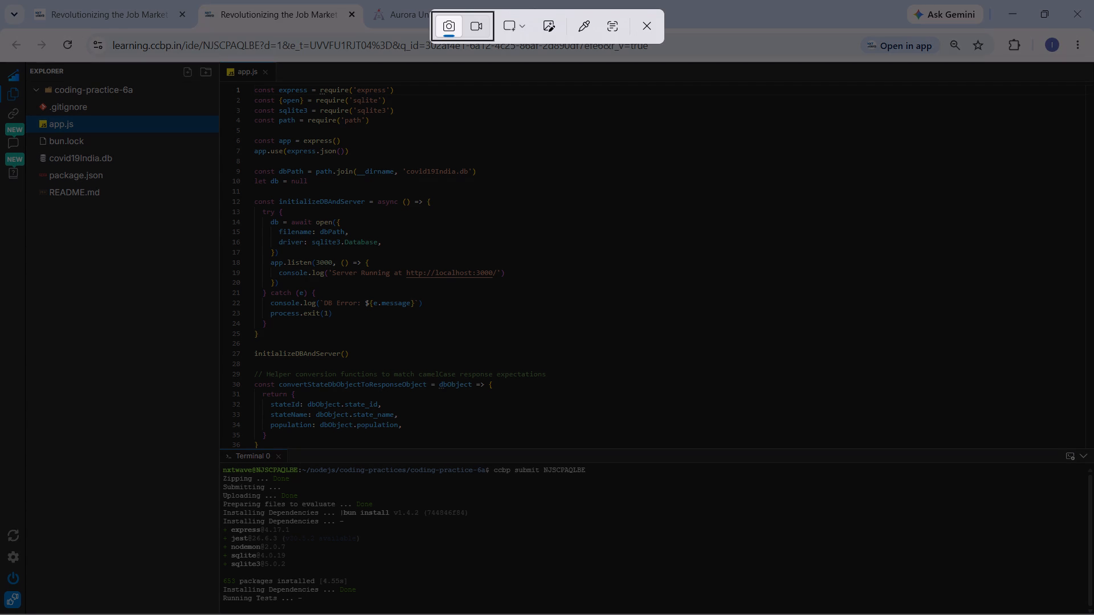
{"action": "left_click_drag", "start_coordinate": [0, 27], "coordinate": [1093, 614]}
{"action": "scroll", "coordinate": [661, 413], "scroll_direction": "right", "scroll_amount": 4}
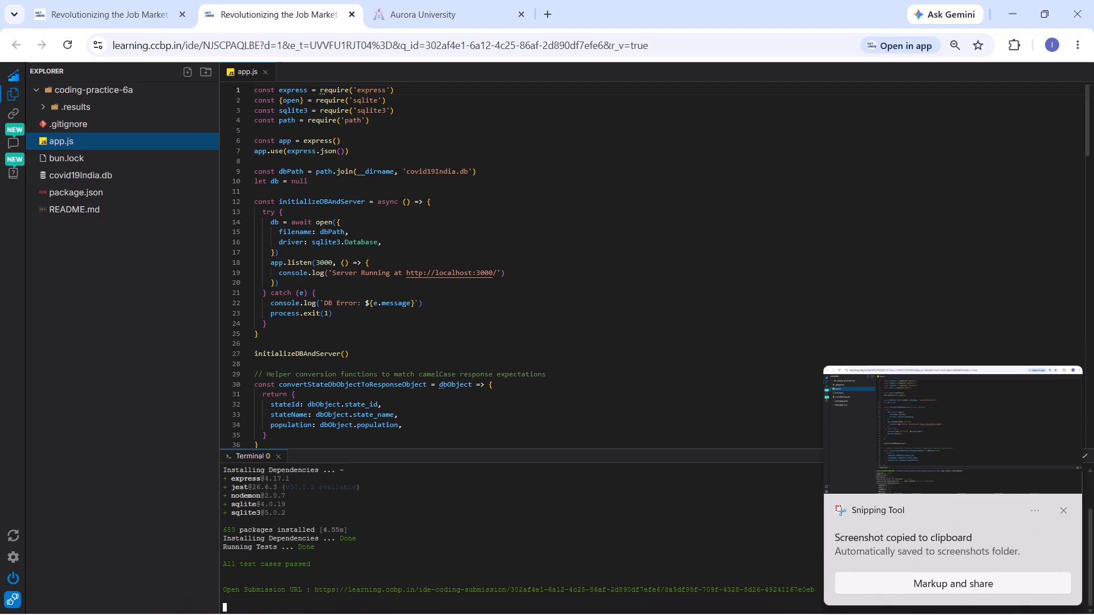
Open the Covid-19 India submission URL and capture a screenshot of its submission details and test cases.
{"action": "right_click", "coordinate": [614, 590]}
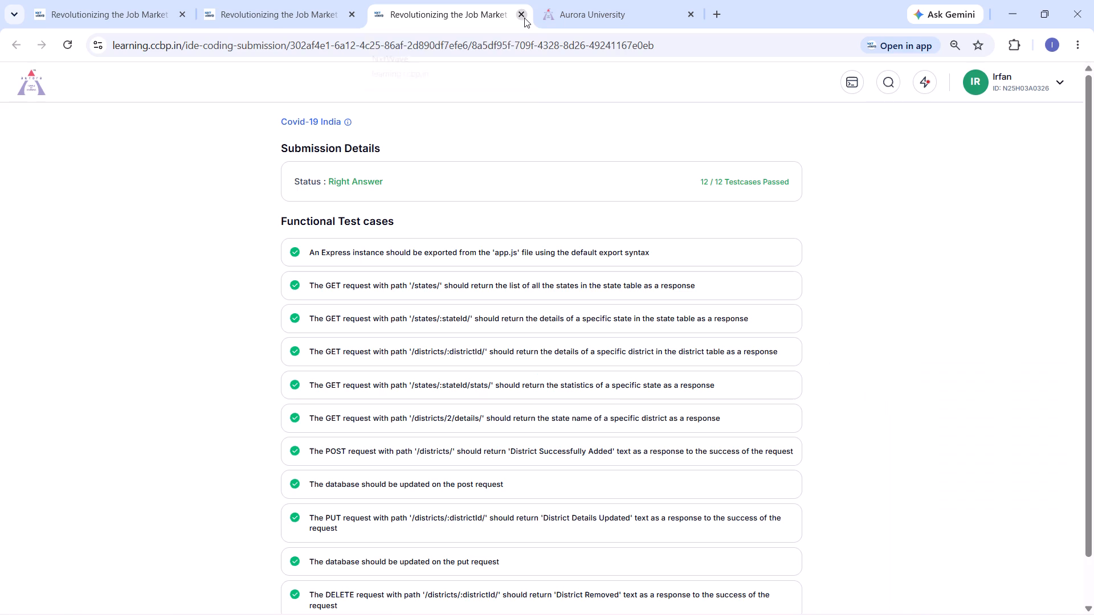
{"action": "scroll", "coordinate": [537, 315], "scroll_direction": "up", "scroll_amount": 1}
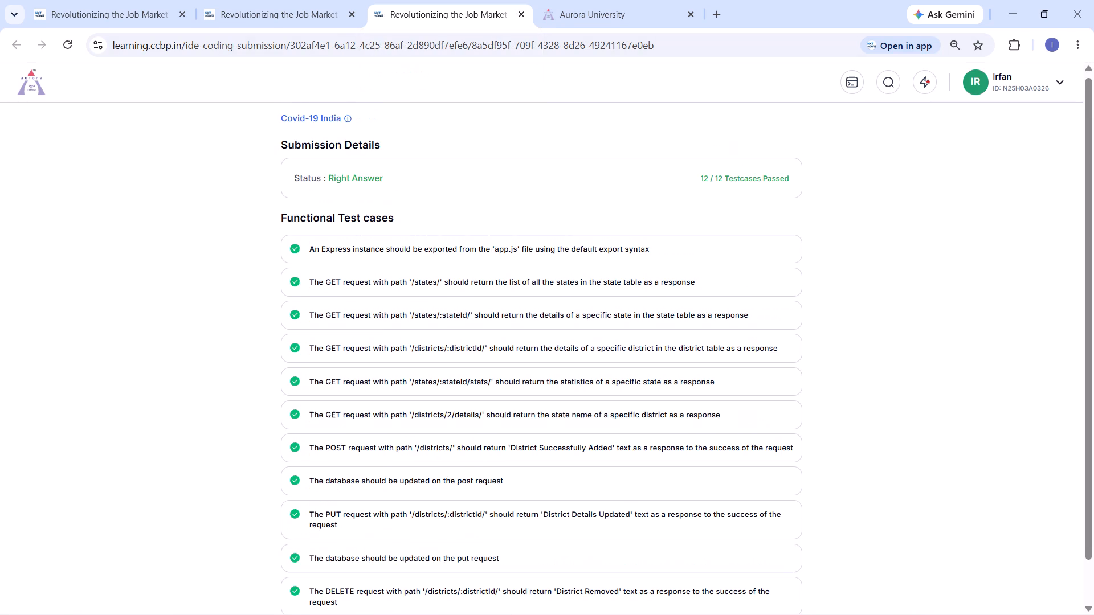
{"action": "key", "text": "Print"}
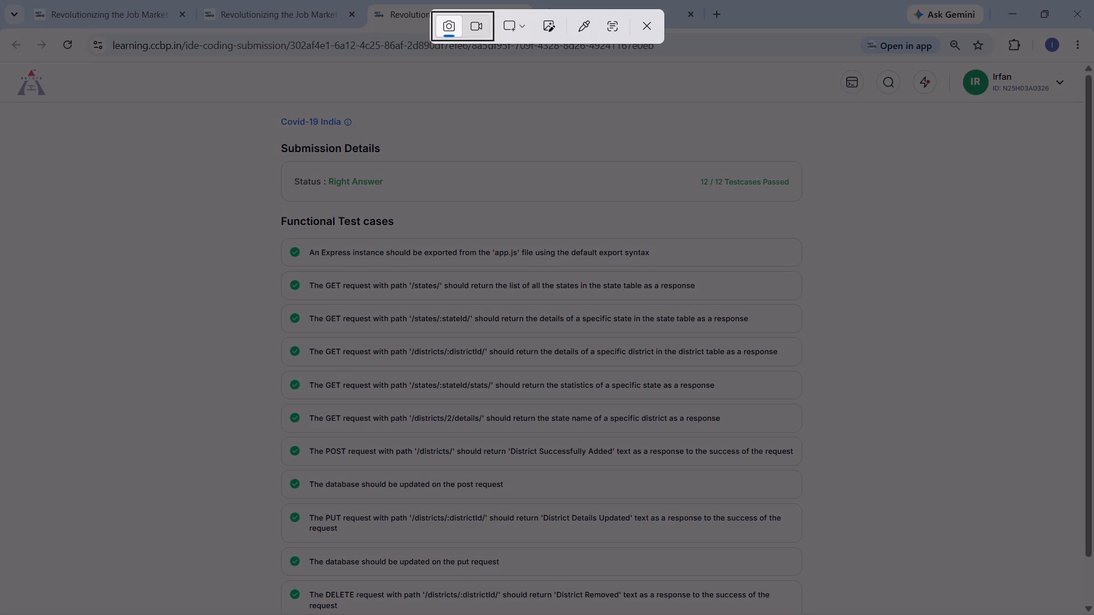
{"action": "left_click_drag", "start_coordinate": [0, 58], "coordinate": [1093, 614]}
{"action": "scroll", "coordinate": [456, 383], "scroll_direction": "right", "scroll_amount": 3}
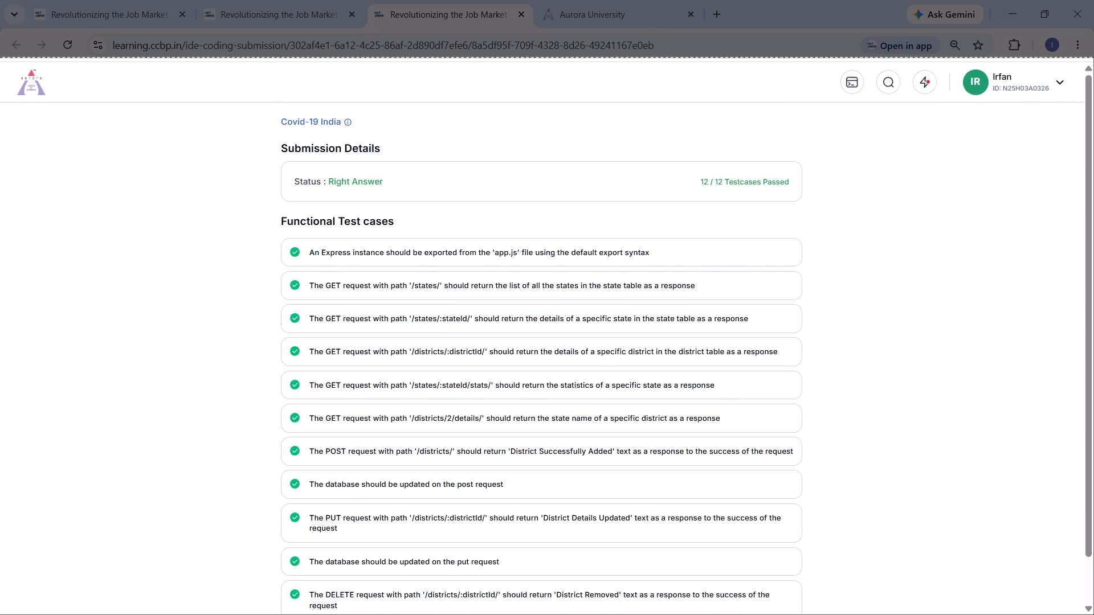
{"action": "left_click_drag", "start_coordinate": [1093, 614], "coordinate": [1089, 614]}
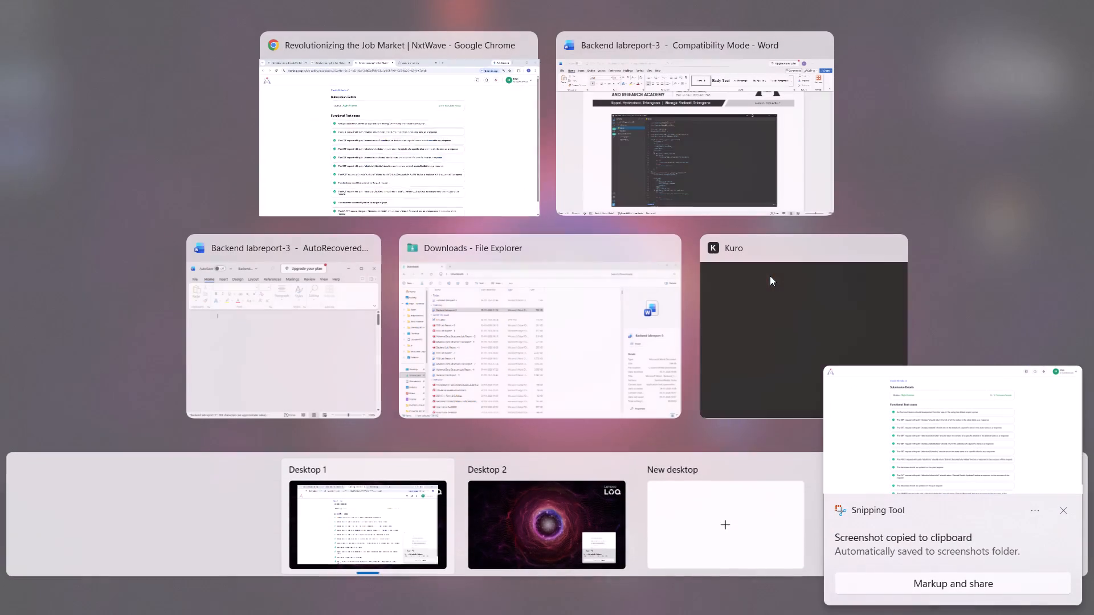
Switch to the Backend labreport-3 document in Word.
{"action": "left_click", "coordinate": [664, 153]}
{"action": "left_click", "coordinate": [619, 333]}
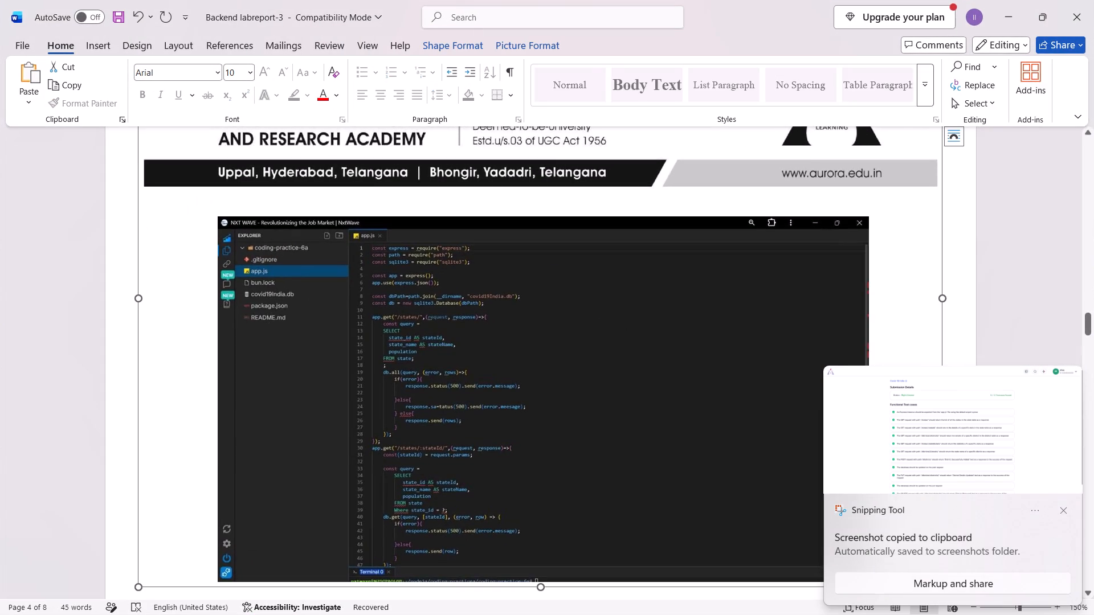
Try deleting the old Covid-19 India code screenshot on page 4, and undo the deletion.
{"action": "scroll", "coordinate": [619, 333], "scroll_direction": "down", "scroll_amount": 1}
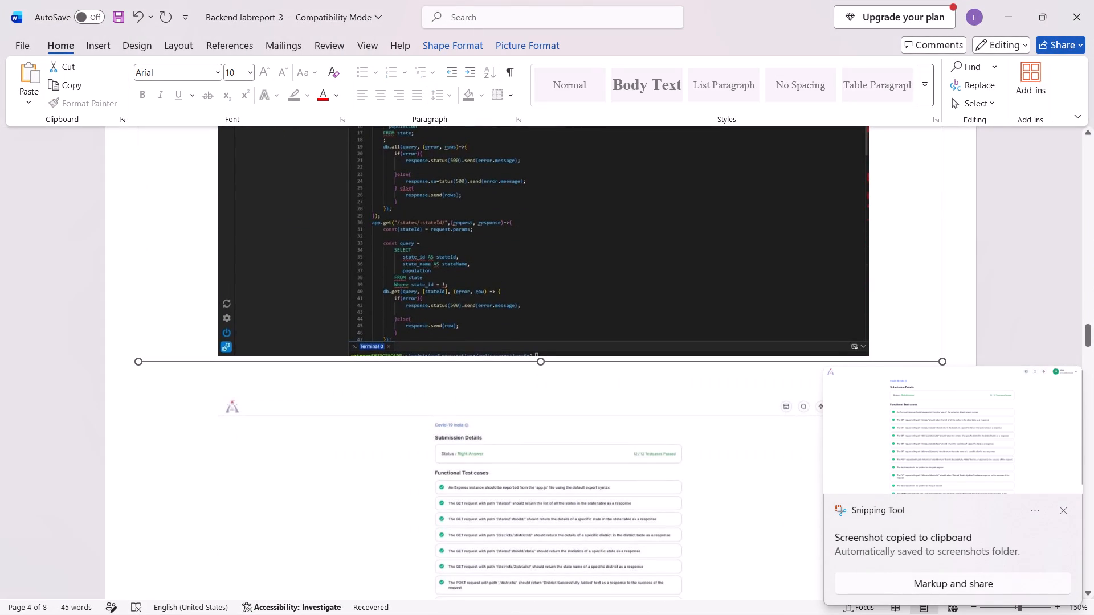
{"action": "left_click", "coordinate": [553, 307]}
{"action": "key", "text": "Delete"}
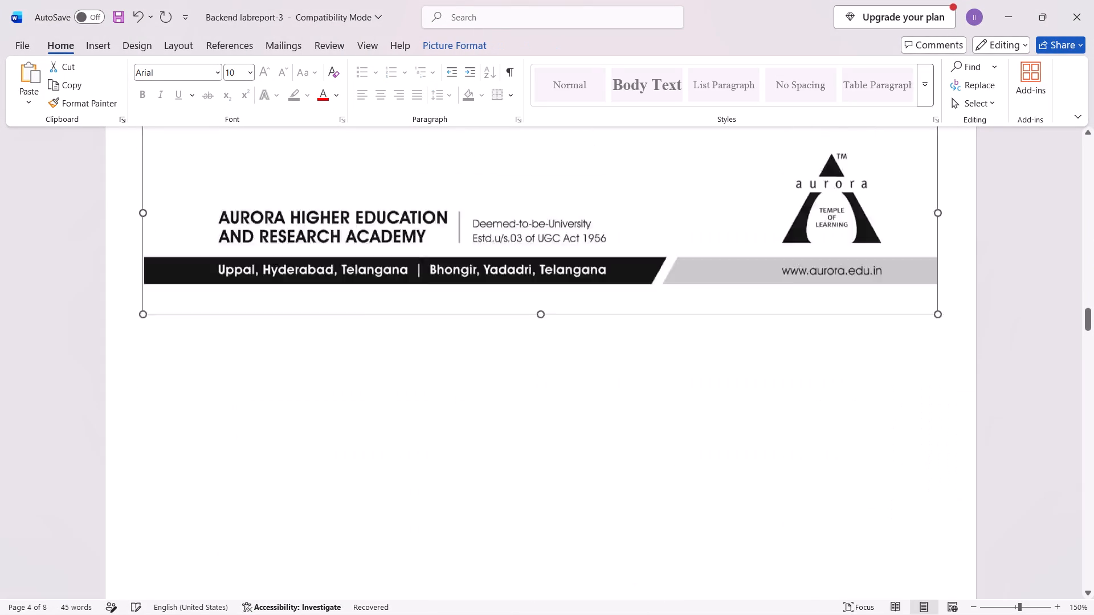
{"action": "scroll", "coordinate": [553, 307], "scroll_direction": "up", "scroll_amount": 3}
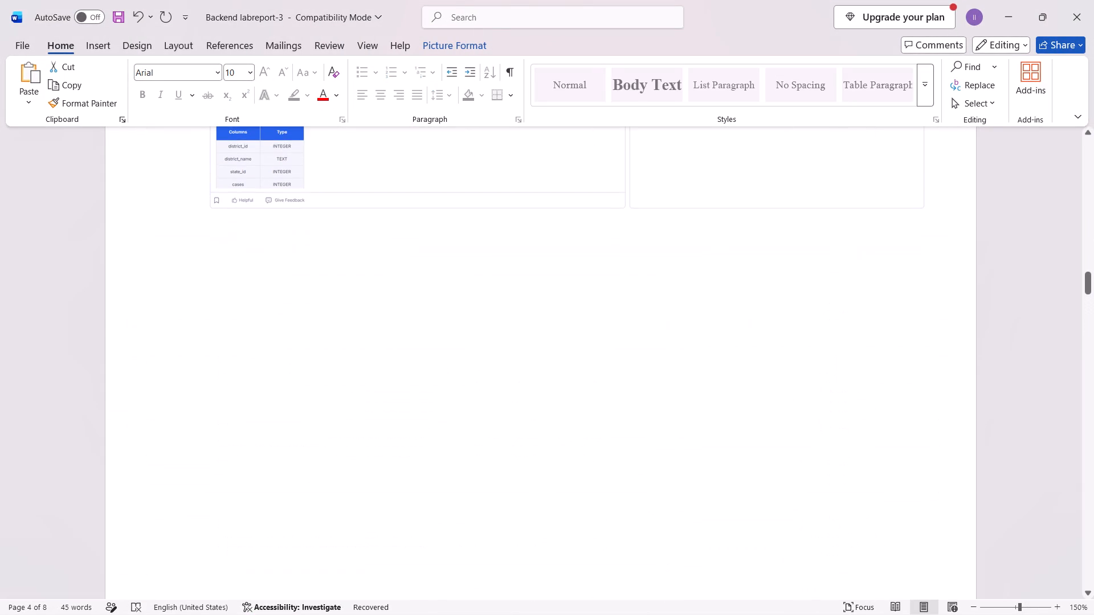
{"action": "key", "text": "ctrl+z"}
Delete the old coding-practice-6a code screenshot below the Aurora letterhead on page 4.
{"action": "scroll", "coordinate": [553, 307], "scroll_direction": "up", "scroll_amount": 4}
{"action": "scroll", "coordinate": [553, 307], "scroll_direction": "down", "scroll_amount": 3}
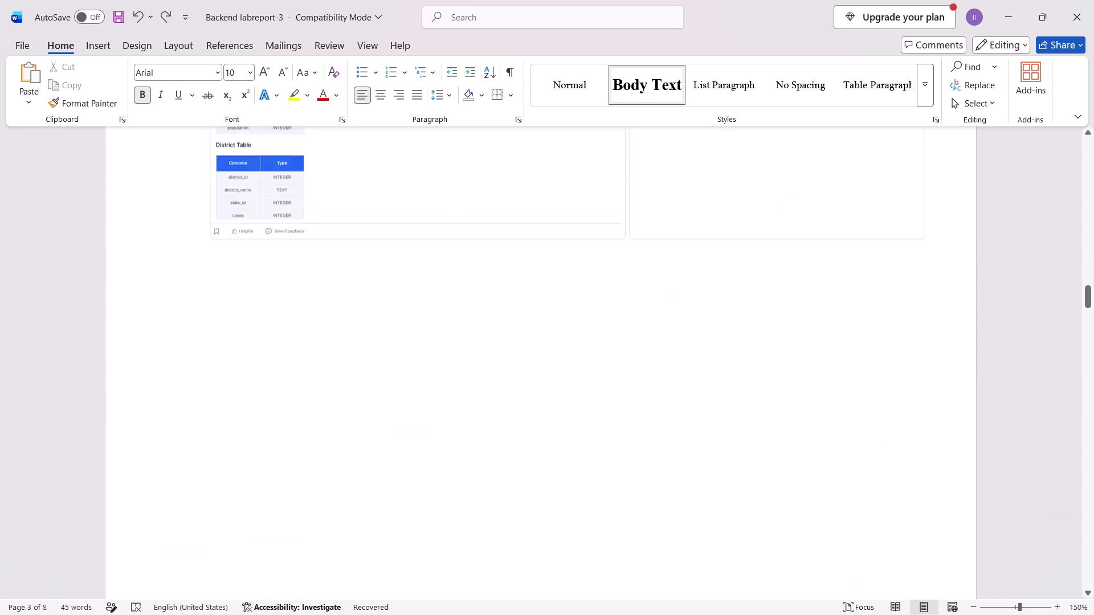
{"action": "scroll", "coordinate": [553, 307], "scroll_direction": "down", "scroll_amount": 5}
{"action": "scroll", "coordinate": [553, 307], "scroll_direction": "up", "scroll_amount": 2}
{"action": "left_click", "coordinate": [520, 397]}
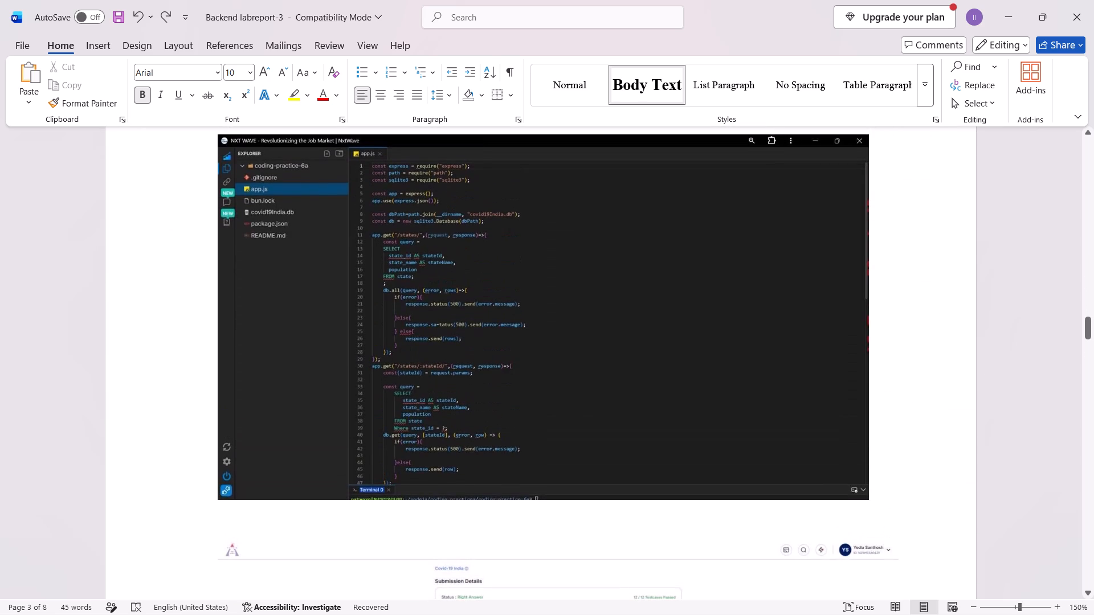
{"action": "scroll", "coordinate": [520, 397], "scroll_direction": "up", "scroll_amount": 1}
{"action": "left_click", "coordinate": [466, 423]}
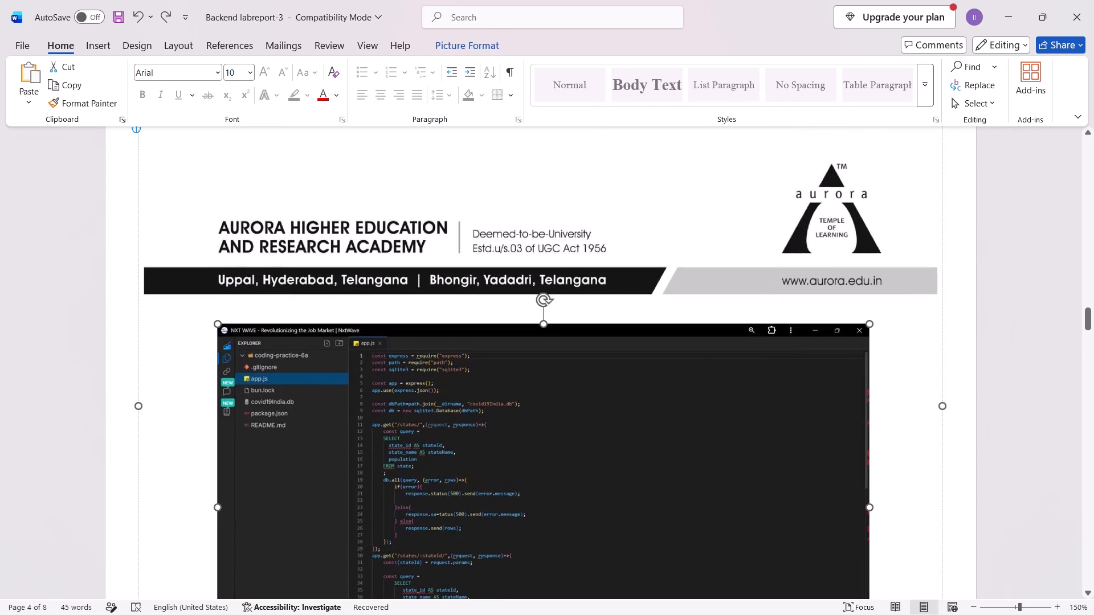
{"action": "key", "text": "Delete"}
Paste the captured app.js and terminal screenshot from the clipboard history below the page 4 letterhead.
{"action": "scroll", "coordinate": [466, 423], "scroll_direction": "down", "scroll_amount": 1}
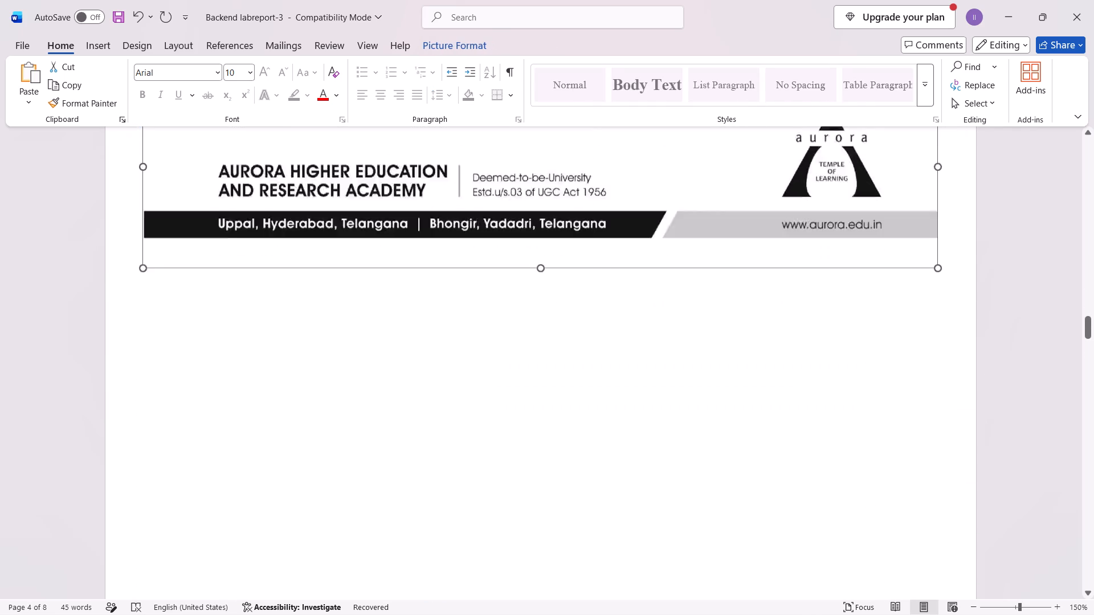
{"action": "scroll", "coordinate": [466, 423], "scroll_direction": "down", "scroll_amount": 1}
{"action": "scroll", "coordinate": [466, 423], "scroll_direction": "up", "scroll_amount": 1}
{"action": "left_click", "coordinate": [328, 282]}
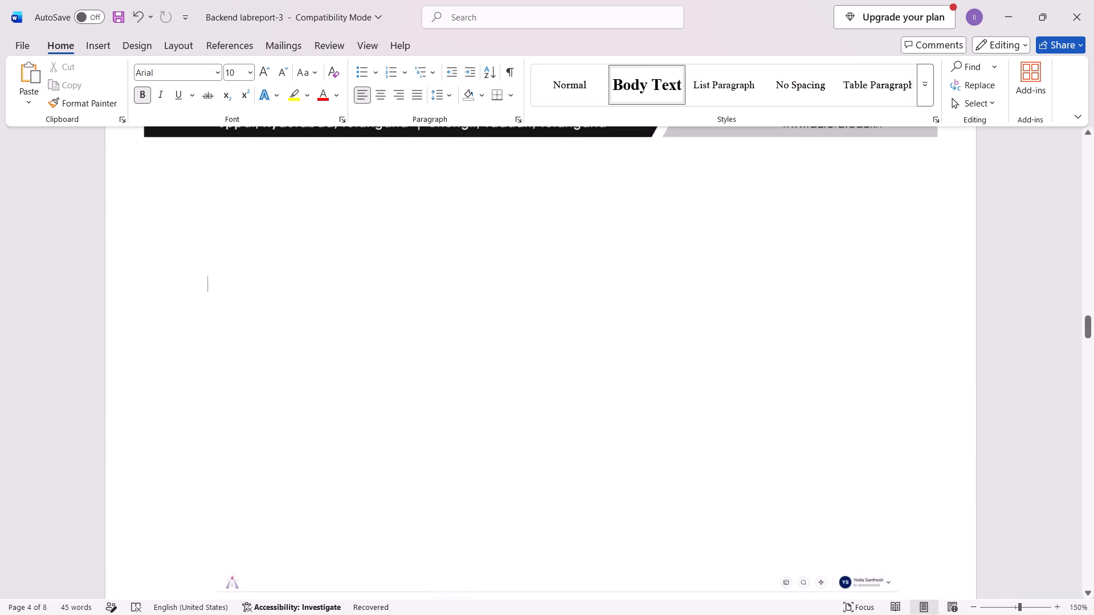
{"action": "left_click", "coordinate": [212, 179]}
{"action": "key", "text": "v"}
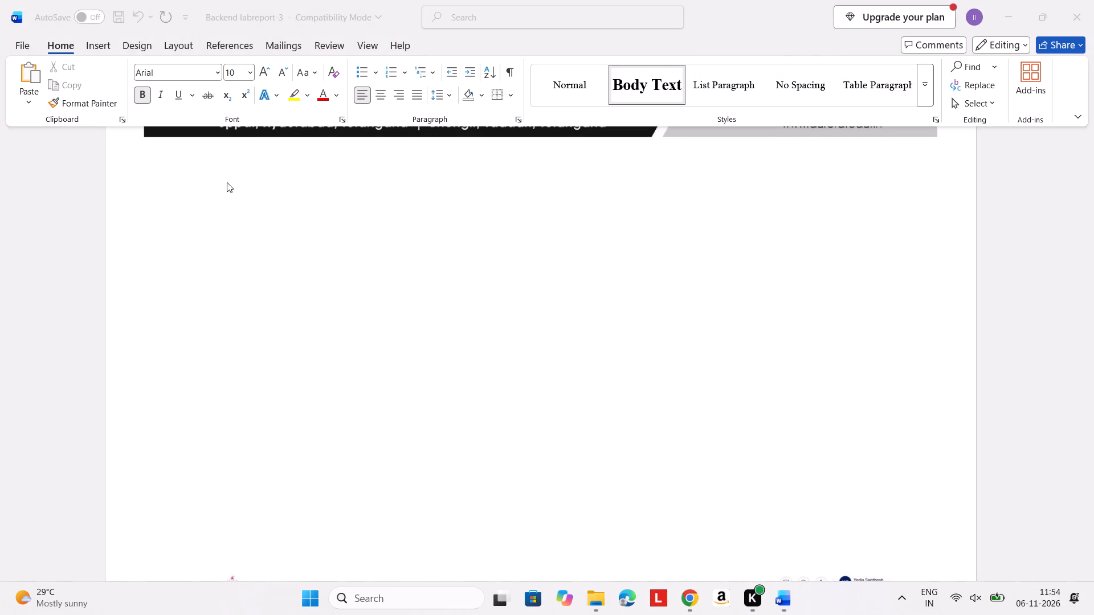
{"action": "left_click", "coordinate": [188, 171]}
{"action": "key", "text": "super+v"}
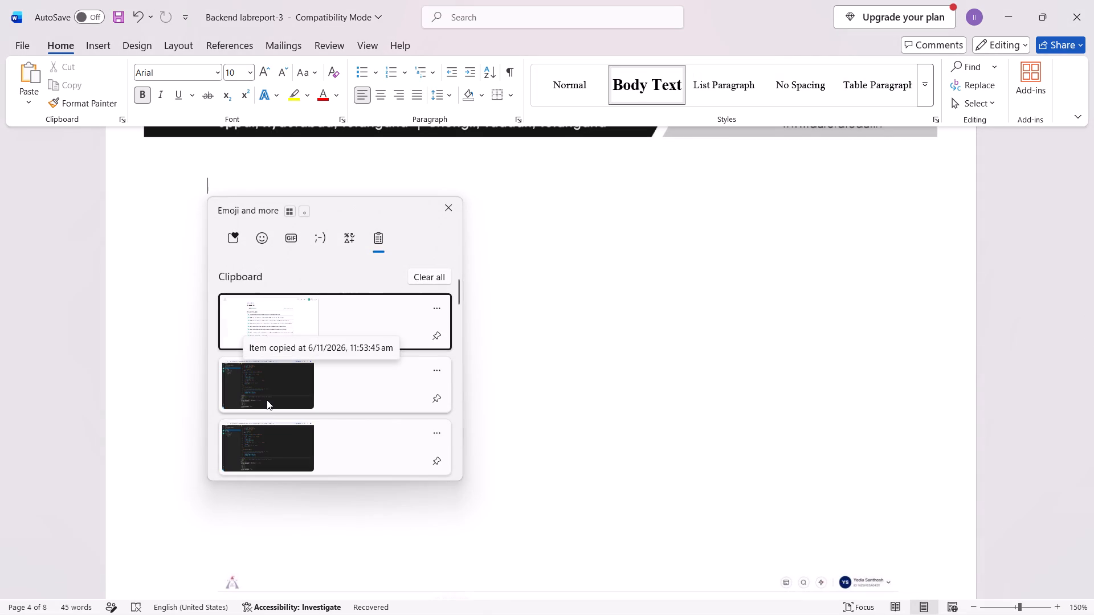
{"action": "left_click", "coordinate": [267, 400]}
{"action": "key", "text": "ctrl+v"}
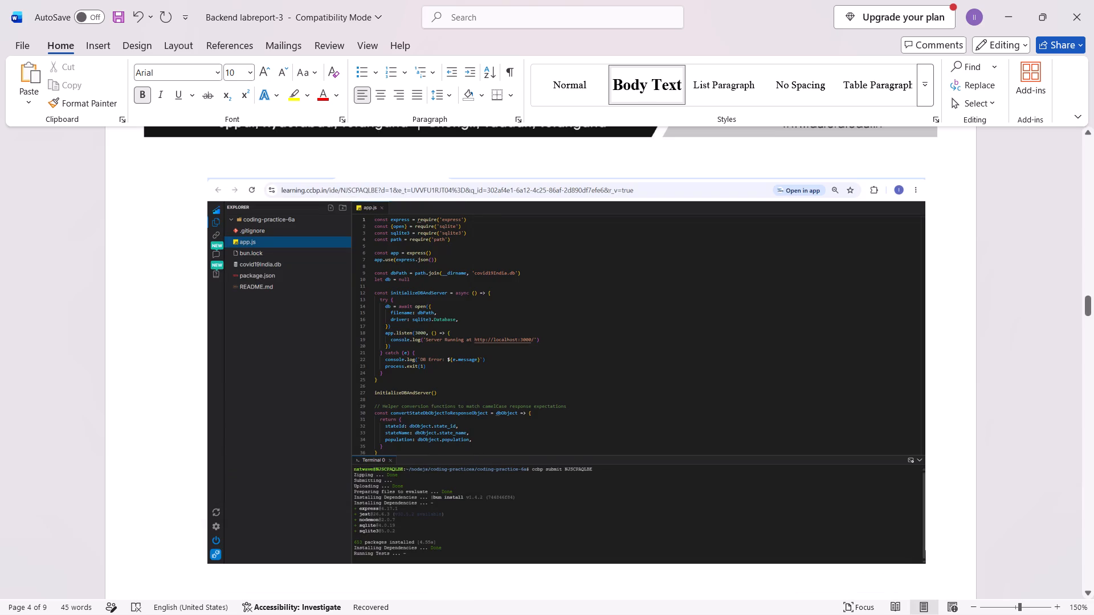
Delete the previous student's Covid-19 India submission details screenshot on page 5.
{"action": "scroll", "coordinate": [361, 424], "scroll_direction": "down", "scroll_amount": 5}
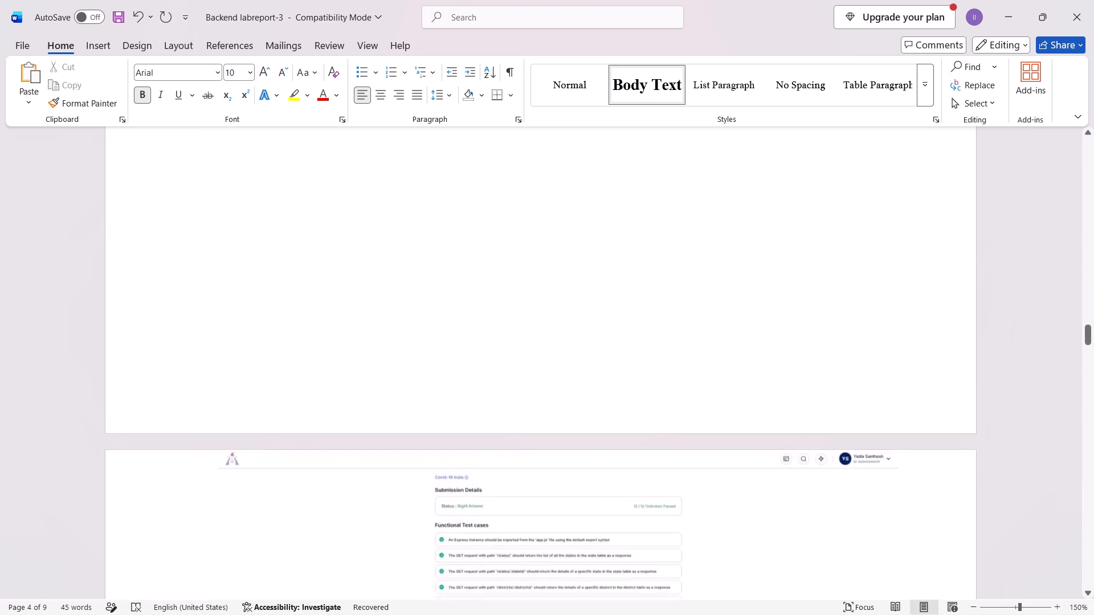
{"action": "scroll", "coordinate": [361, 424], "scroll_direction": "down", "scroll_amount": 1}
{"action": "left_click", "coordinate": [468, 442]}
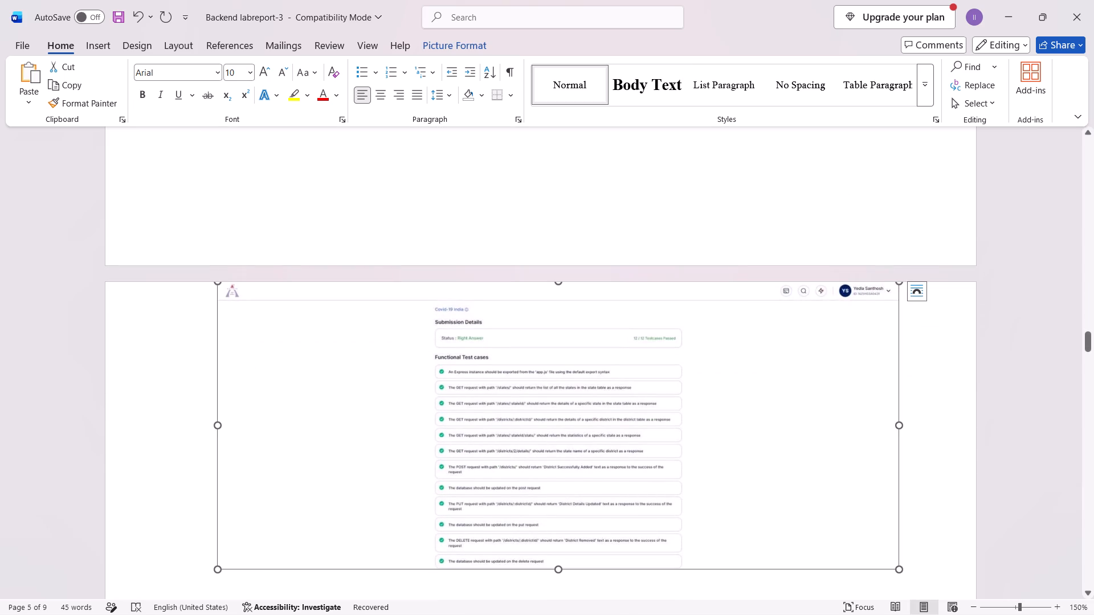
{"action": "key", "text": "Delete"}
Paste the captured Covid-19 India submission details screenshot from the clipboard history below the new code screenshot.
{"action": "scroll", "coordinate": [468, 442], "scroll_direction": "up", "scroll_amount": 4}
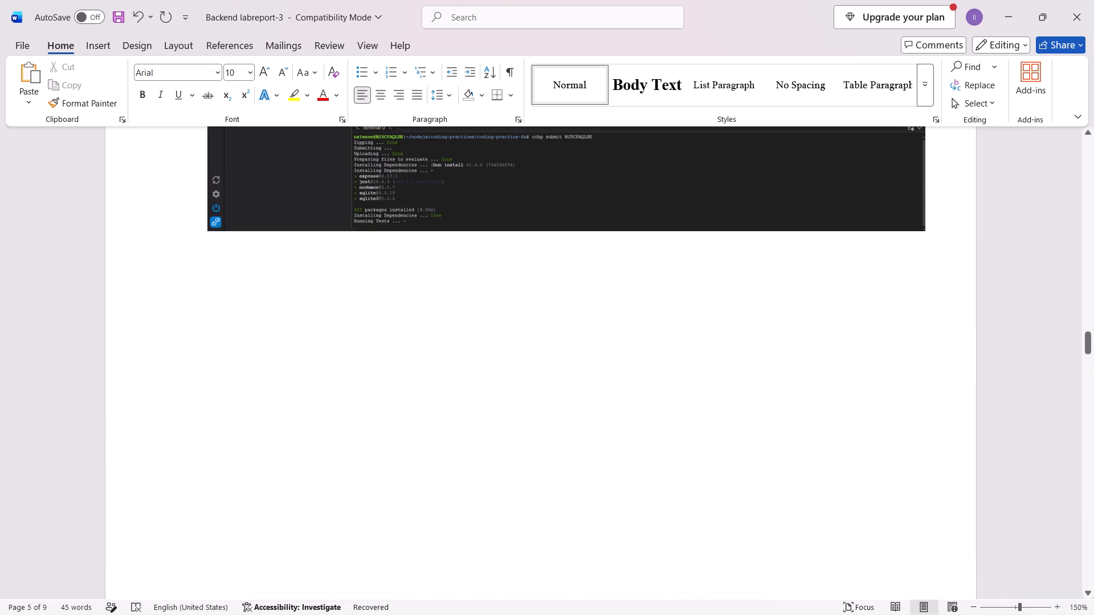
{"action": "left_click", "coordinate": [256, 335]}
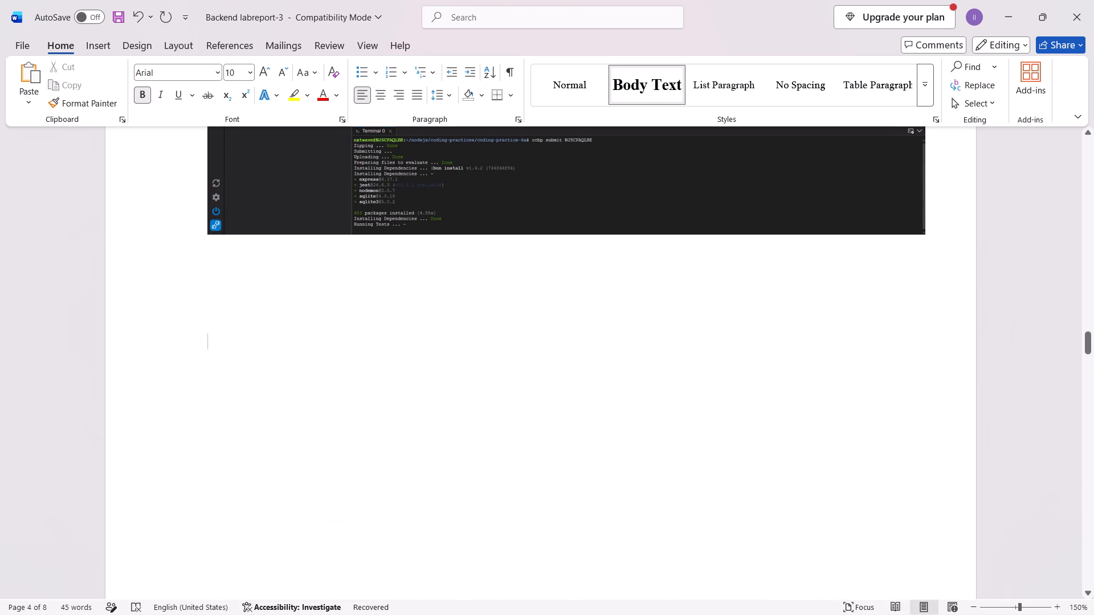
{"action": "left_click", "coordinate": [230, 317]}
{"action": "left_click", "coordinate": [219, 287]}
{"action": "key", "text": "super+v"}
{"action": "left_click", "coordinate": [271, 427]}
{"action": "key", "text": "ctrl+v"}
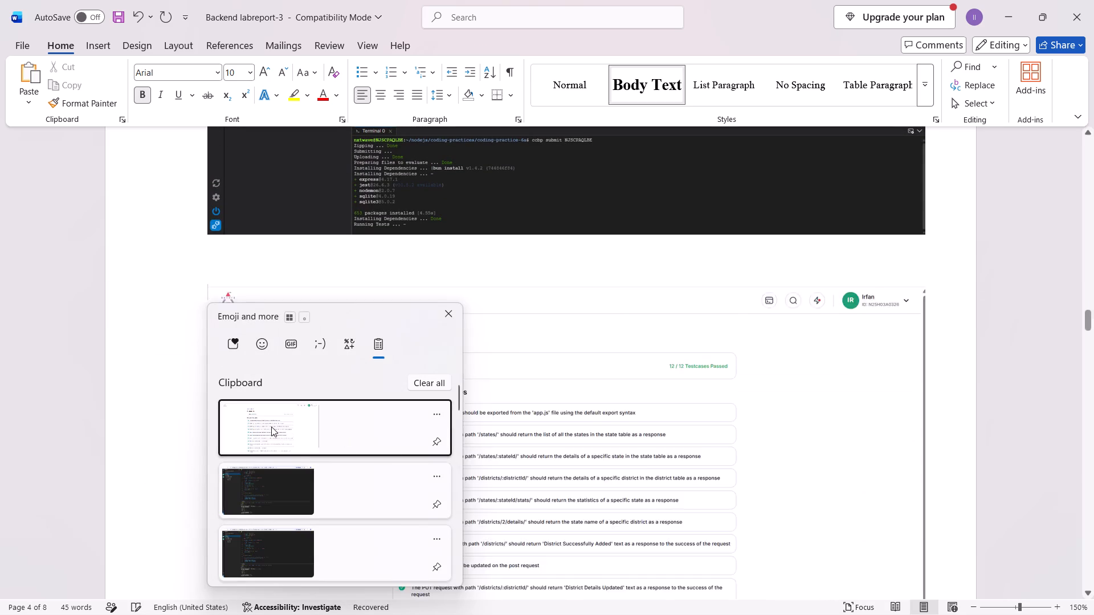
Review the replaced Covid-19 India screenshots on page 4 and the layout of the pages that follow.
{"action": "scroll", "coordinate": [417, 458], "scroll_direction": "up", "scroll_amount": 1}
{"action": "scroll", "coordinate": [417, 458], "scroll_direction": "down", "scroll_amount": 1}
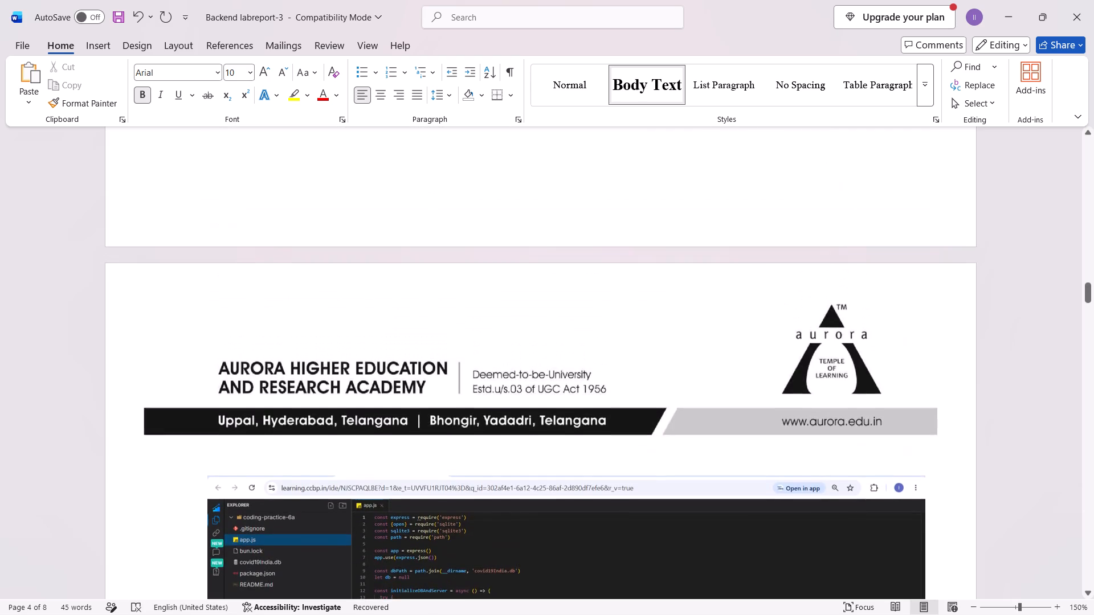
{"action": "scroll", "coordinate": [417, 458], "scroll_direction": "down", "scroll_amount": 2}
{"action": "scroll", "coordinate": [417, 458], "scroll_direction": "up", "scroll_amount": 1}
{"action": "scroll", "coordinate": [417, 458], "scroll_direction": "down", "scroll_amount": 1}
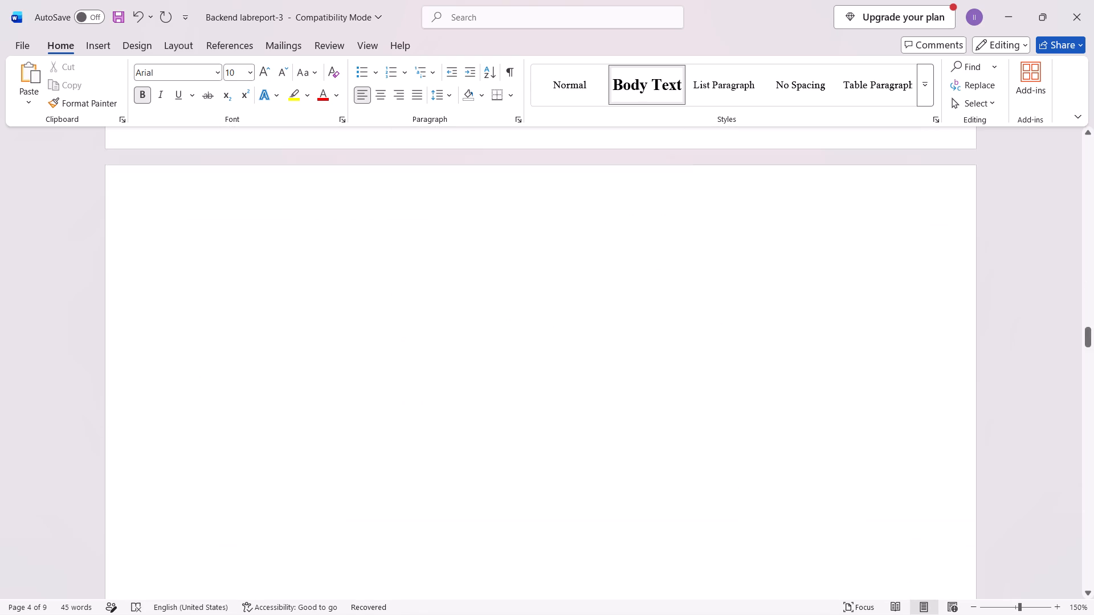
{"action": "scroll", "coordinate": [417, 458], "scroll_direction": "down", "scroll_amount": 2}
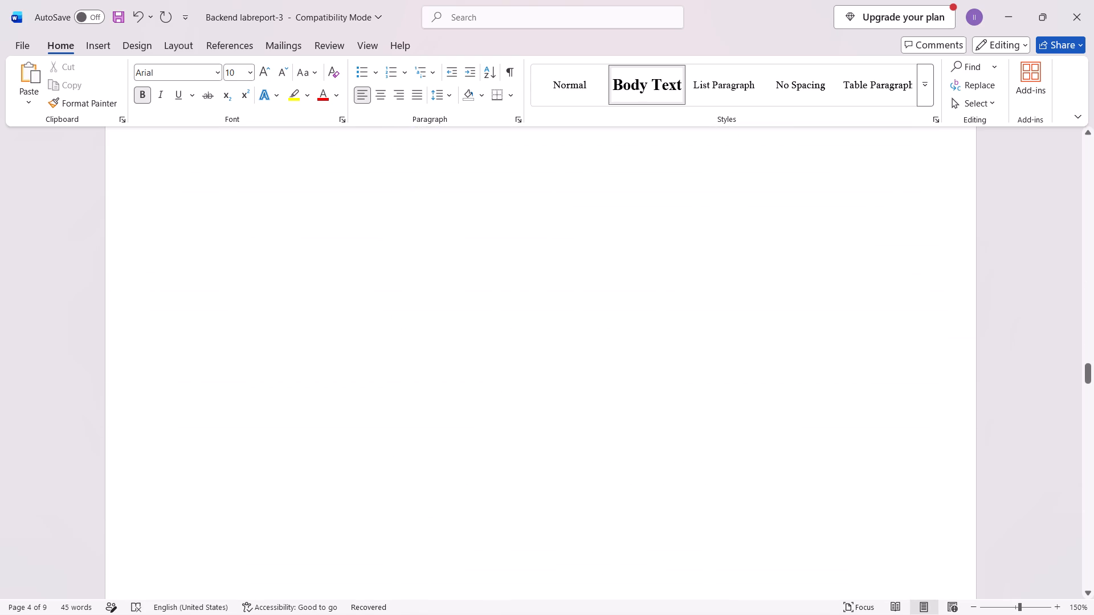
Delete the empty lines on blank page 5, below the Covid-19 India submission screenshot page.
{"action": "scroll", "coordinate": [417, 458], "scroll_direction": "up", "scroll_amount": 2}
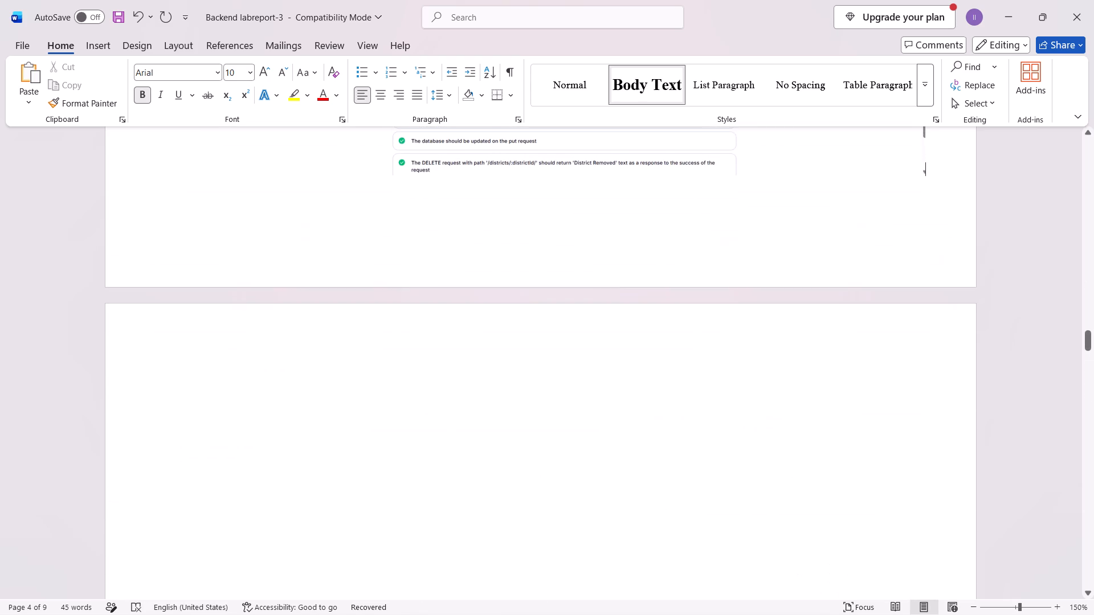
{"action": "scroll", "coordinate": [417, 458], "scroll_direction": "up", "scroll_amount": 1}
{"action": "left_click", "coordinate": [417, 458]}
{"action": "key", "text": "Delete"}
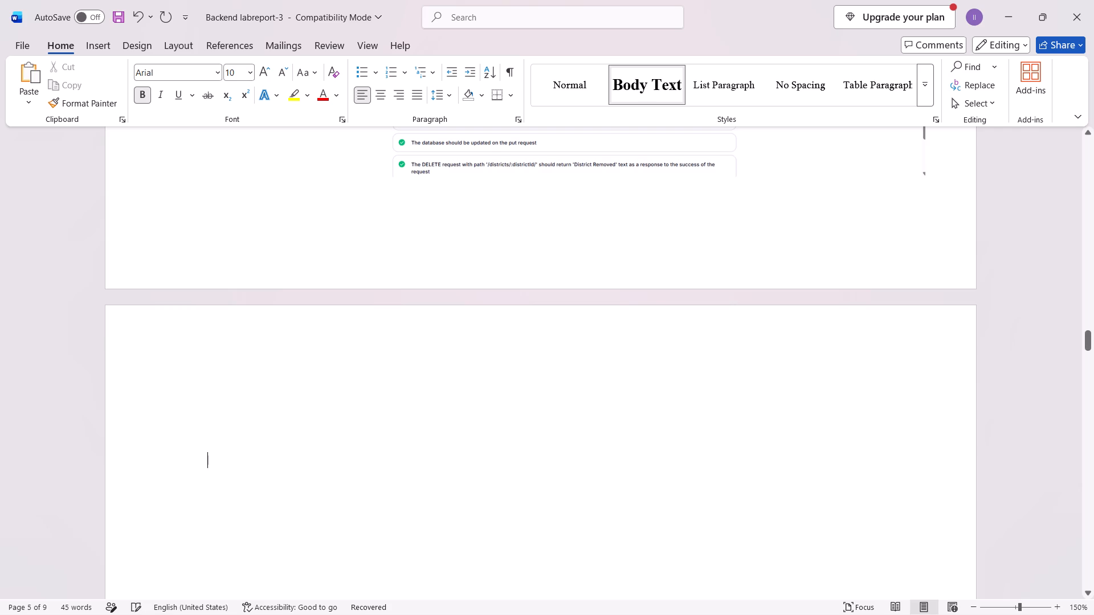
{"action": "key", "text": "Delete"}
{"action": "triple_click", "coordinate": [333, 349]}
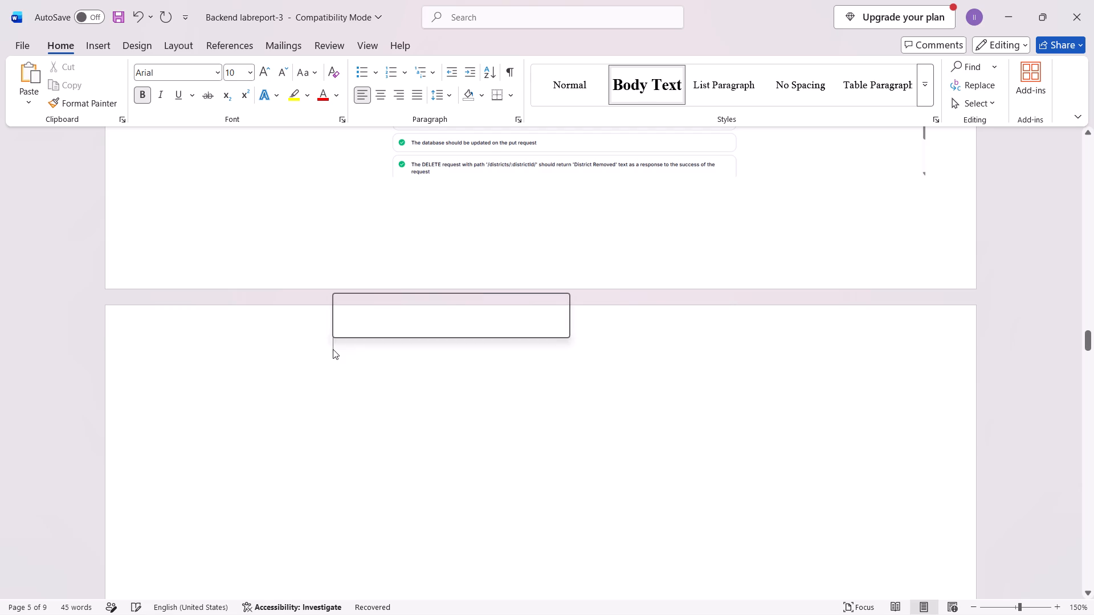
{"action": "left_click", "coordinate": [297, 322]}
{"action": "double_click", "coordinate": [297, 322]}
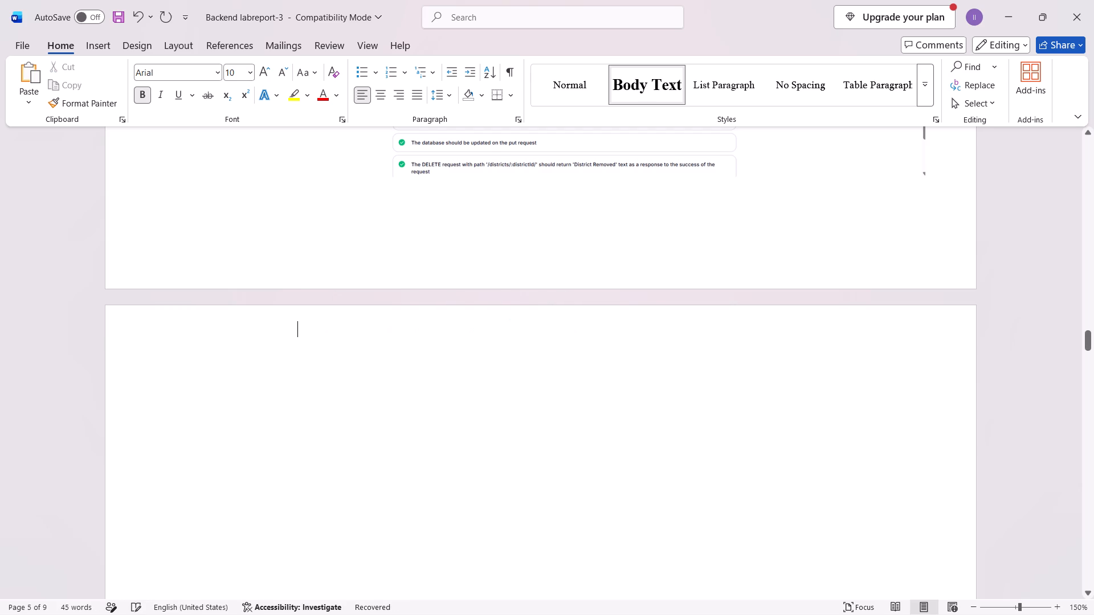
{"action": "key", "text": "Delete"}
{"action": "key", "text": "Delete"}
{"action": "key", "text": "Delete"}
{"action": "key", "text": "Delete"}
{"action": "key", "text": "Delete"}
{"action": "key", "text": "Delete"}
Copy the "2. Todo Application" heading together with its app.js code screenshot on page 6.
{"action": "scroll", "coordinate": [297, 322], "scroll_direction": "down", "scroll_amount": 4}
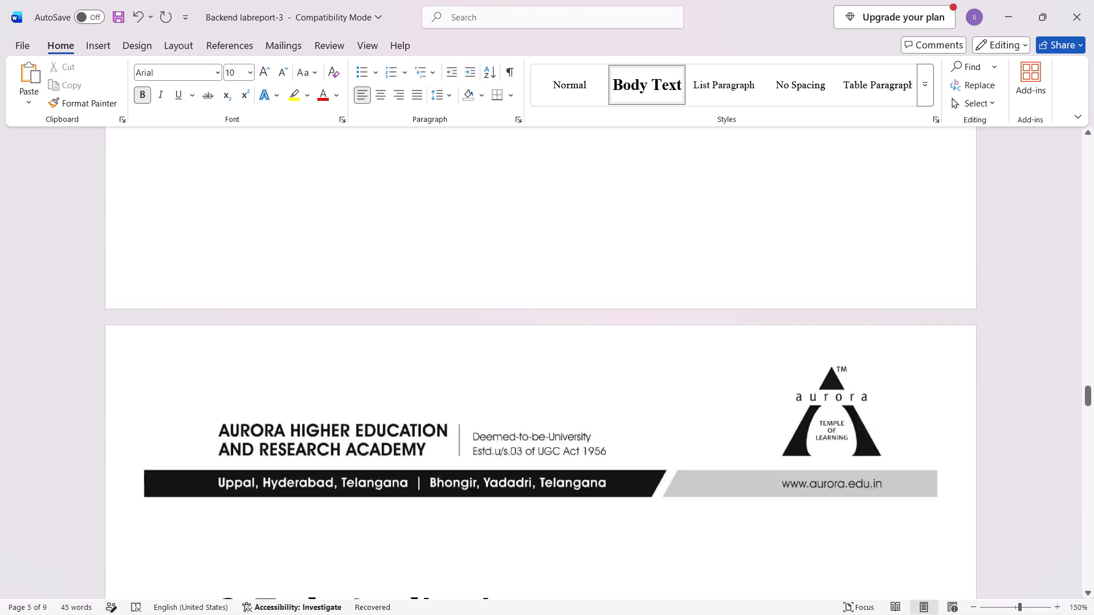
{"action": "scroll", "coordinate": [297, 322], "scroll_direction": "down", "scroll_amount": 2}
{"action": "scroll", "coordinate": [406, 374], "scroll_direction": "down", "scroll_amount": 1}
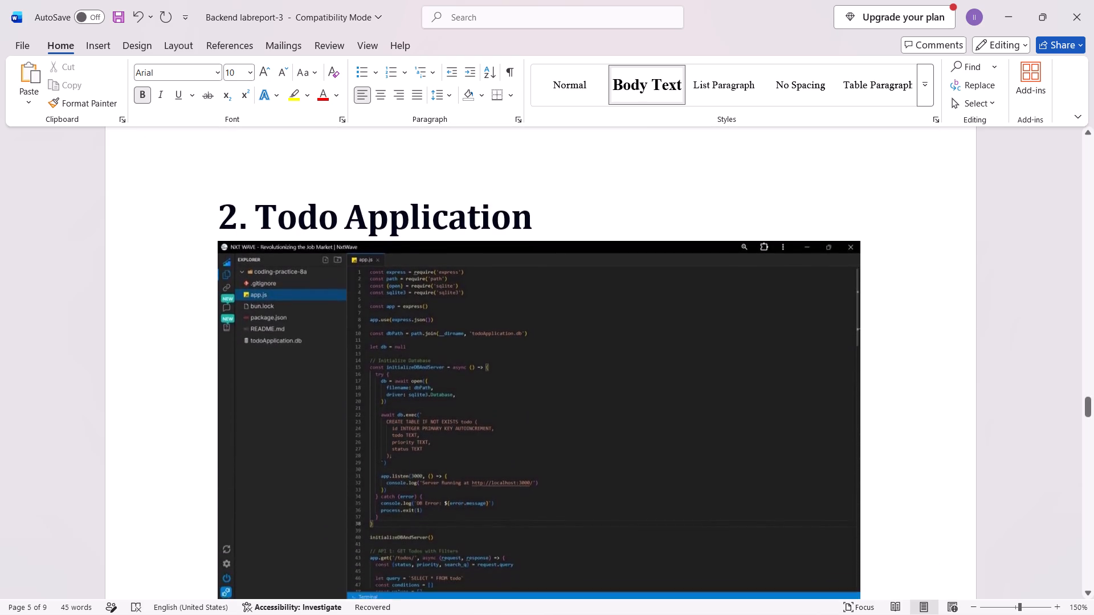
{"action": "scroll", "coordinate": [406, 374], "scroll_direction": "down", "scroll_amount": 1}
{"action": "scroll", "coordinate": [426, 370], "scroll_direction": "up", "scroll_amount": 1}
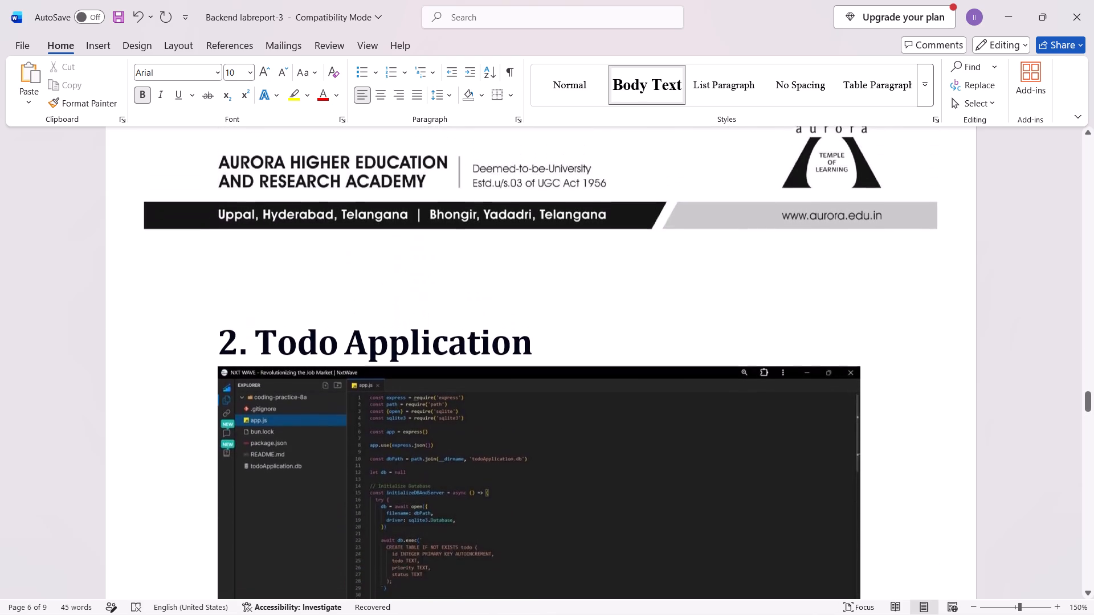
{"action": "scroll", "coordinate": [426, 370], "scroll_direction": "up", "scroll_amount": 1}
{"action": "left_click_drag", "start_coordinate": [539, 347], "coordinate": [207, 342]}
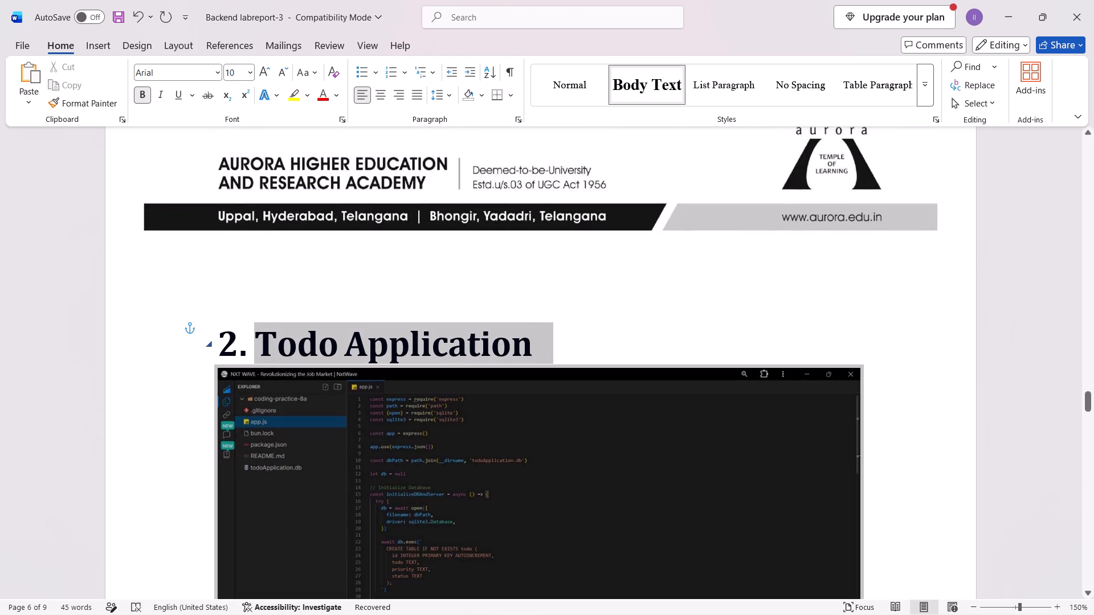
{"action": "left_click_drag", "start_coordinate": [207, 342], "coordinate": [219, 344]}
{"action": "key", "text": "ctrl+c"}
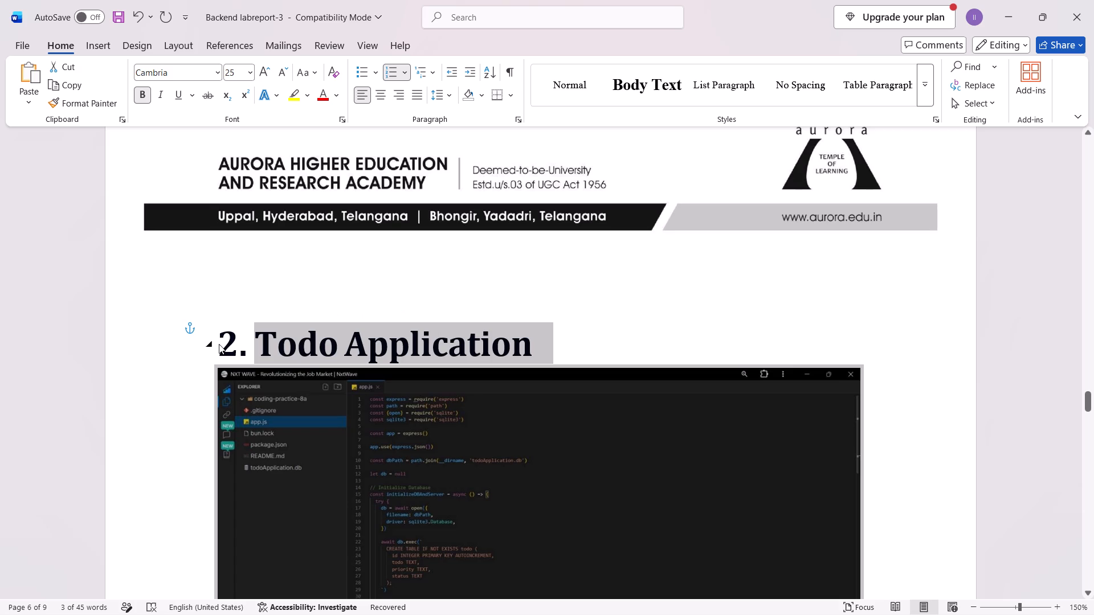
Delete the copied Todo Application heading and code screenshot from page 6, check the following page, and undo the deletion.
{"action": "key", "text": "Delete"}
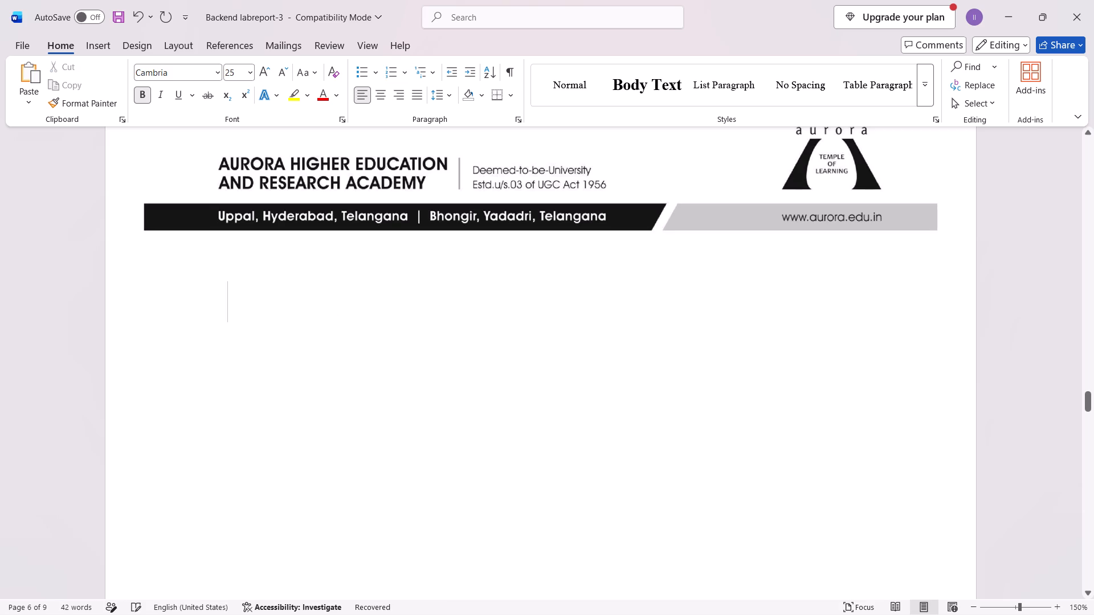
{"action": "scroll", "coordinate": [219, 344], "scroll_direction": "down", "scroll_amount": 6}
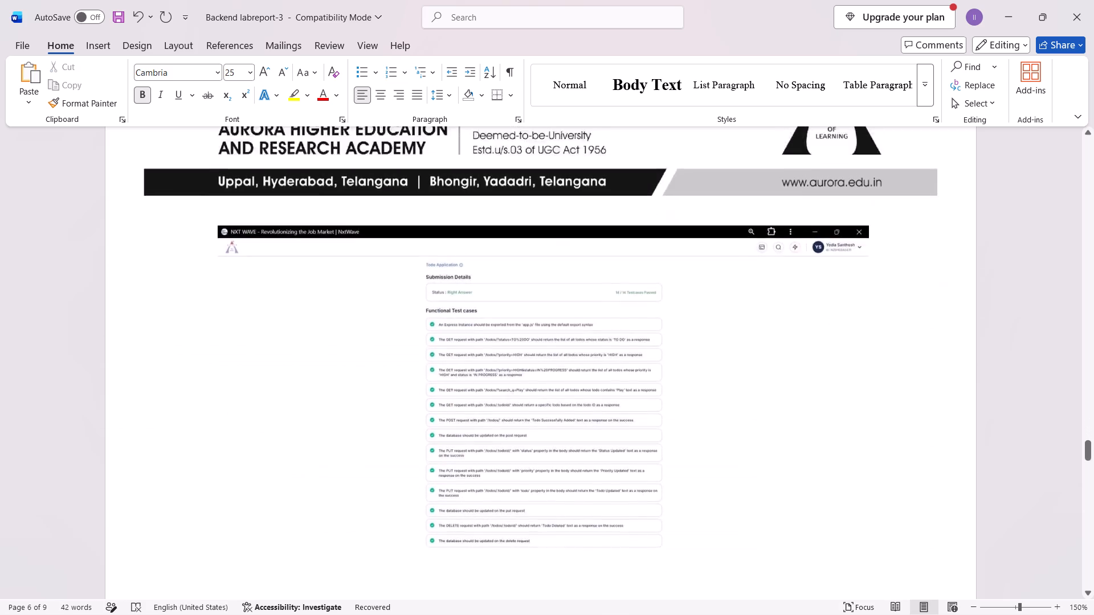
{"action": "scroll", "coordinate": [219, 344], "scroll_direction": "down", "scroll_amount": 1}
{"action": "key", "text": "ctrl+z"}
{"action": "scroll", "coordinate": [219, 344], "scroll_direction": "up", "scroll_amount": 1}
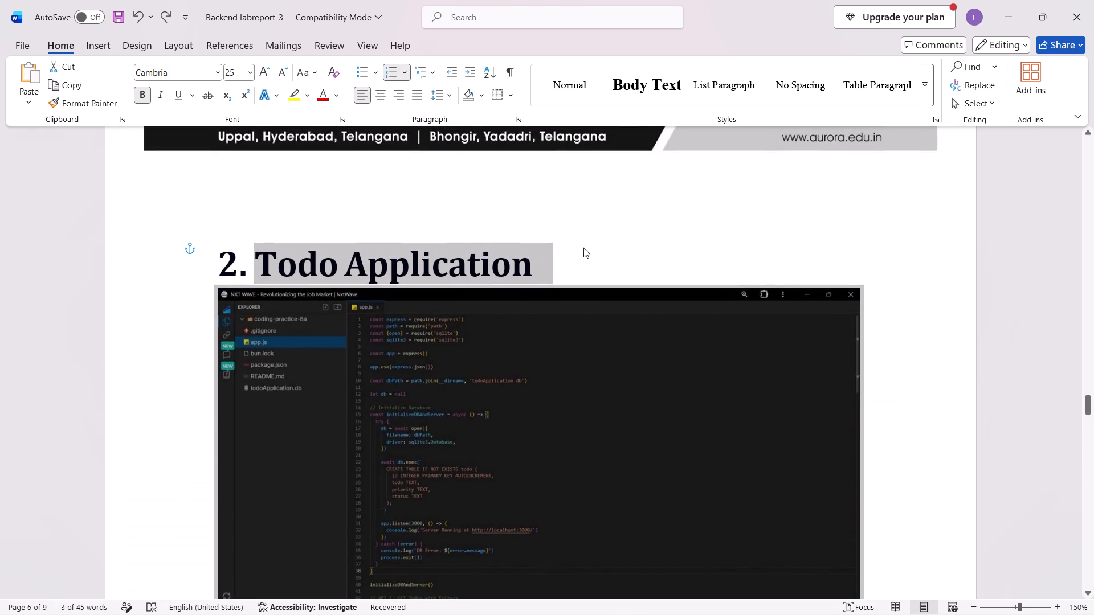
Paste the copied Todo Application heading and code screenshot at the top of blank page 5.
{"action": "left_click", "coordinate": [589, 245]}
{"action": "scroll", "coordinate": [589, 245], "scroll_direction": "up", "scroll_amount": 5}
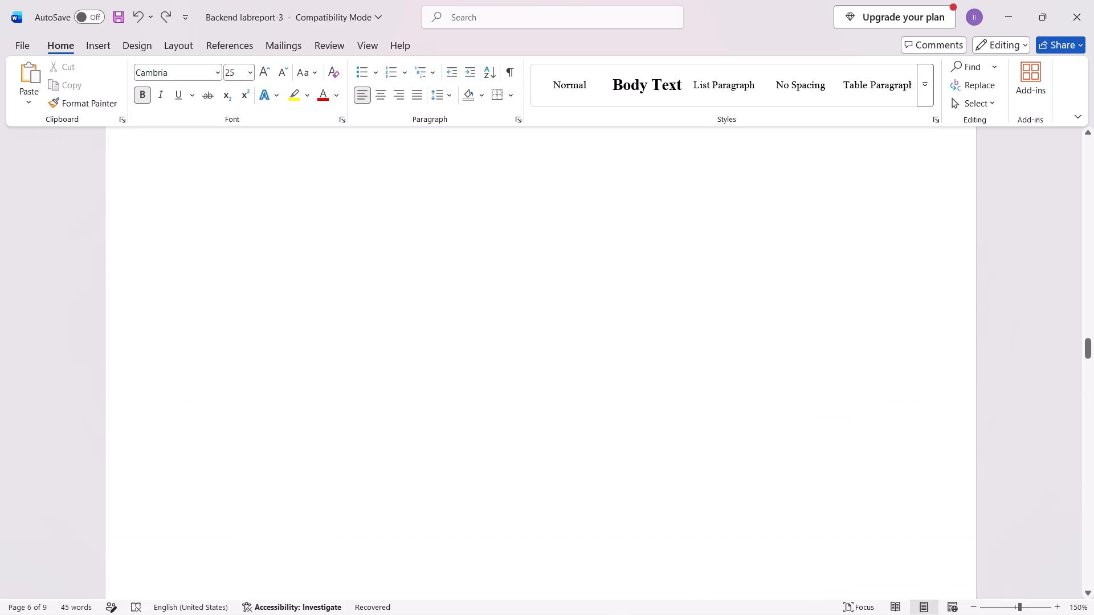
{"action": "scroll", "coordinate": [589, 245], "scroll_direction": "up", "scroll_amount": 2}
{"action": "left_click", "coordinate": [246, 307]}
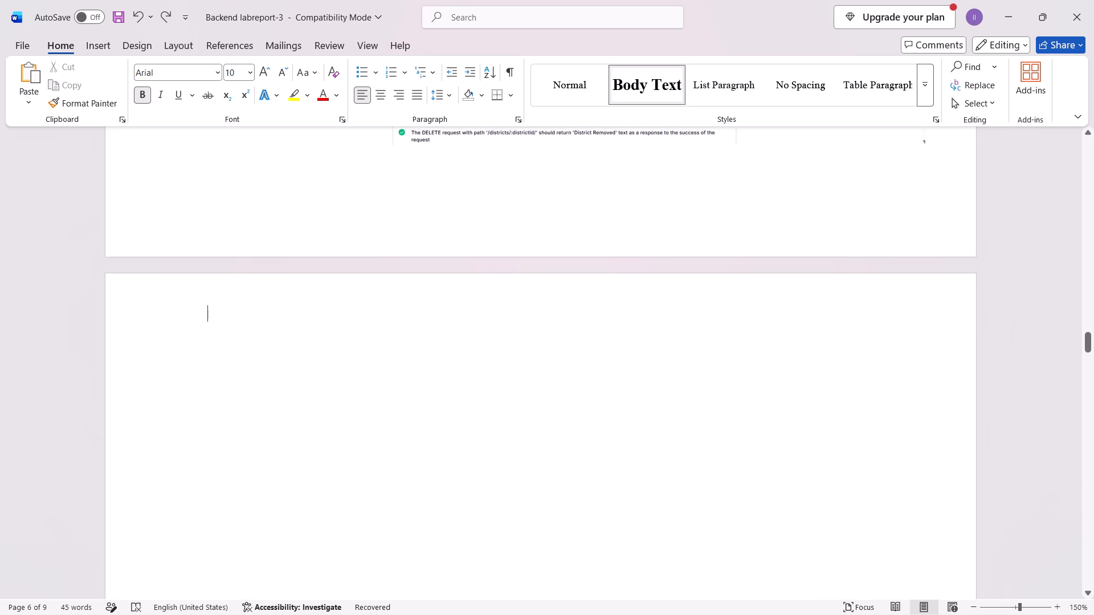
{"action": "key", "text": "ctrl+v"}
Delete the duplicate Todo Application heading, its list number and its code screenshot below the page 6 letterhead.
{"action": "scroll", "coordinate": [418, 374], "scroll_direction": "down", "scroll_amount": 3}
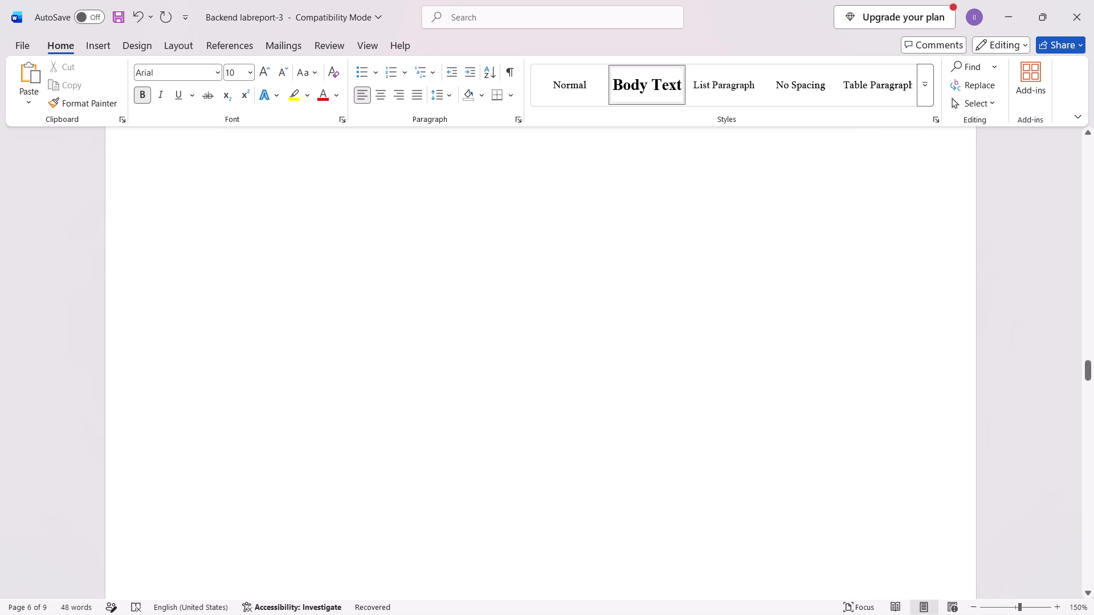
{"action": "scroll", "coordinate": [418, 374], "scroll_direction": "down", "scroll_amount": 4}
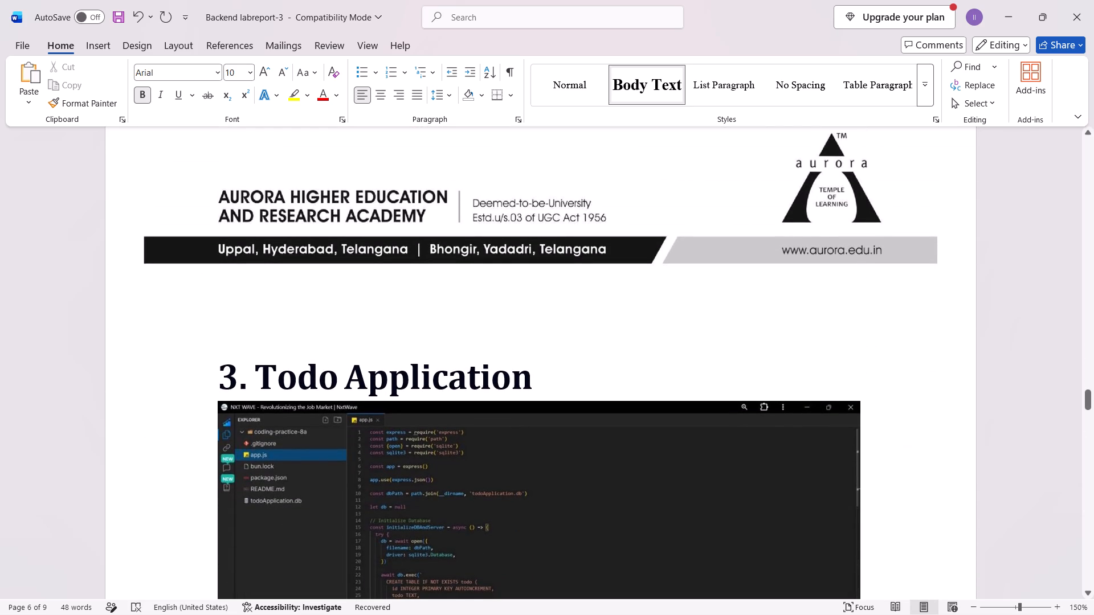
{"action": "left_click", "coordinate": [565, 371]}
{"action": "left_click", "coordinate": [539, 365]}
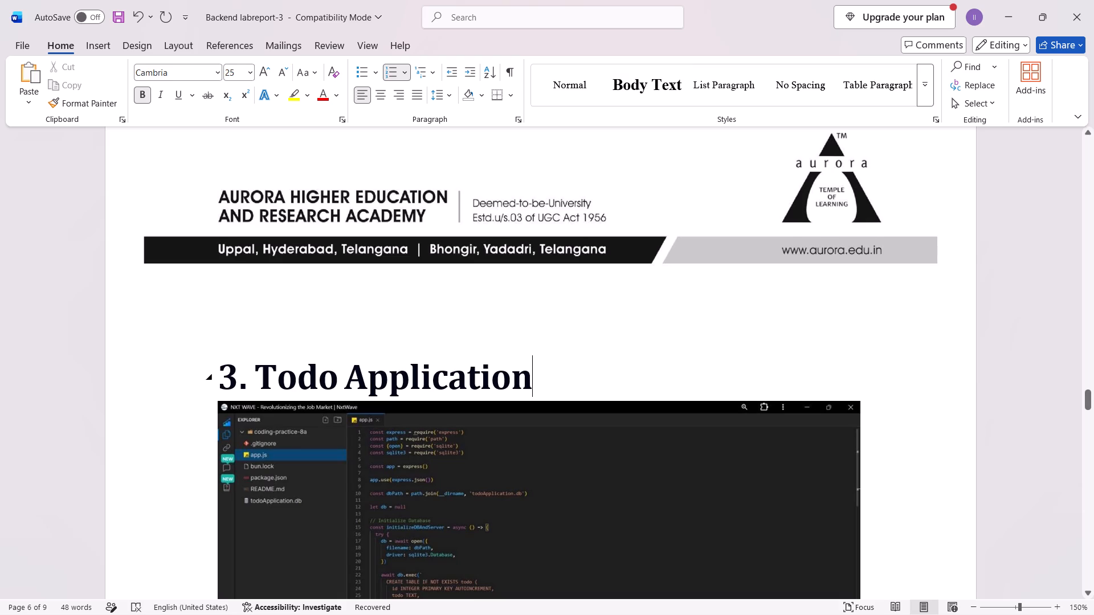
{"action": "double_click", "coordinate": [418, 380]}
{"action": "left_click", "coordinate": [215, 342]}
{"action": "left_click_drag", "start_coordinate": [215, 342], "coordinate": [374, 528]}
{"action": "scroll", "coordinate": [374, 528], "scroll_direction": "down", "scroll_amount": 2}
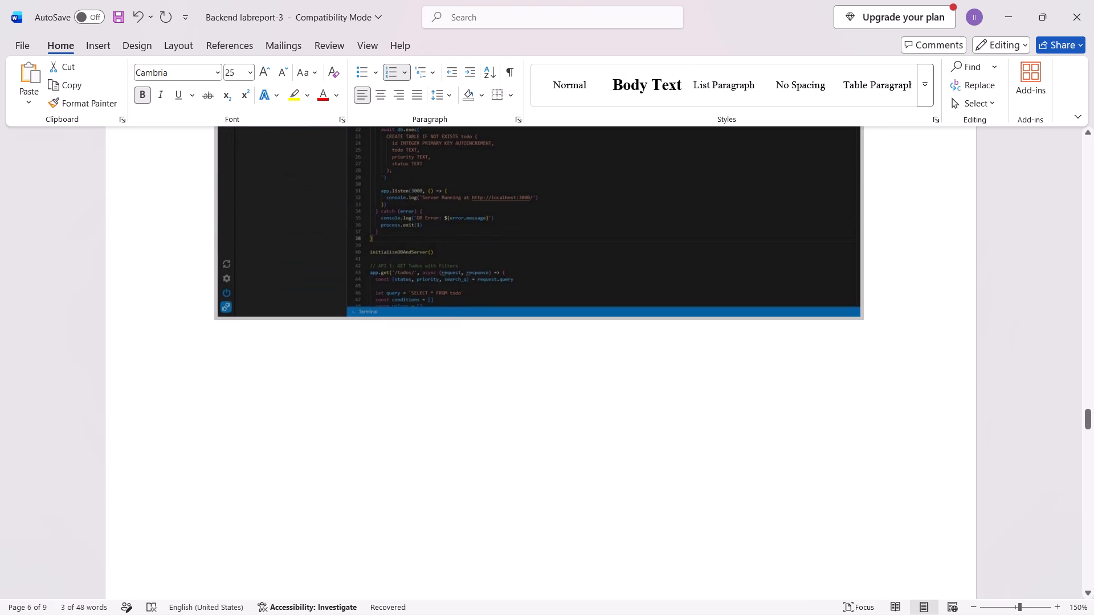
{"action": "key", "text": "Delete"}
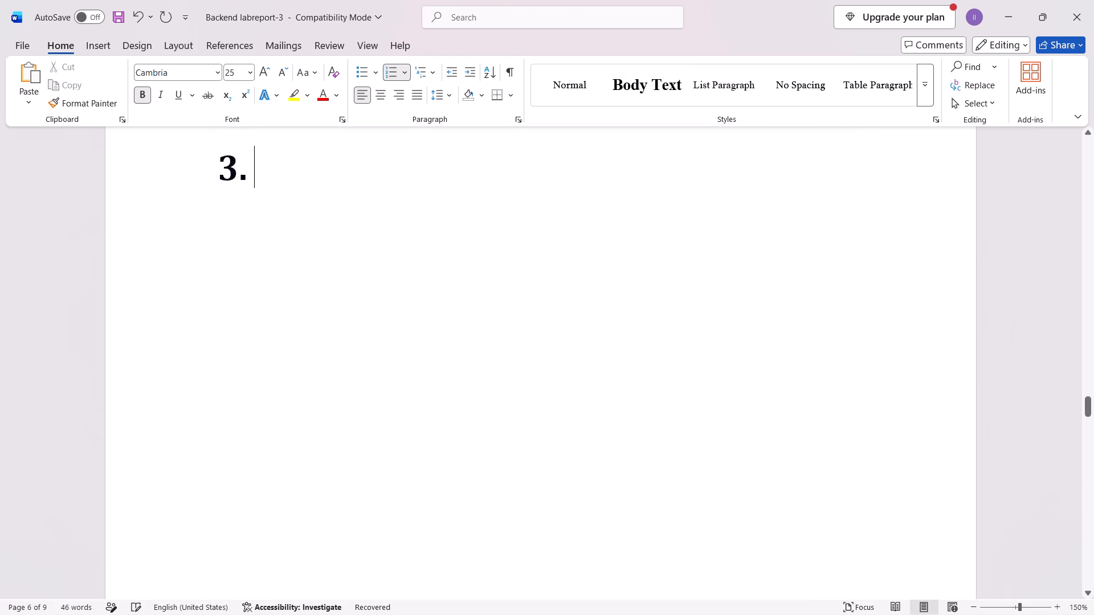
{"action": "key", "text": "BackSpace"}
{"action": "key", "text": "BackSpace"}
Review the layout from the Todo Application submission screenshot back to the Covid-19 India screenshots and the moved Todo section.
{"action": "scroll", "coordinate": [374, 528], "scroll_direction": "down", "scroll_amount": 2}
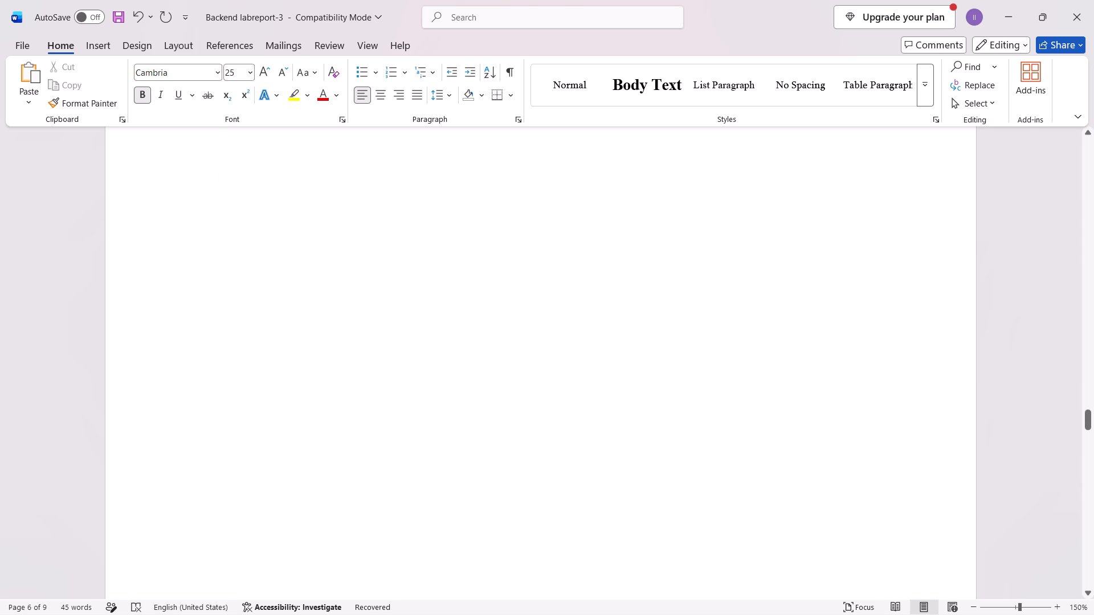
{"action": "scroll", "coordinate": [374, 528], "scroll_direction": "down", "scroll_amount": 4}
{"action": "scroll", "coordinate": [374, 528], "scroll_direction": "up", "scroll_amount": 1}
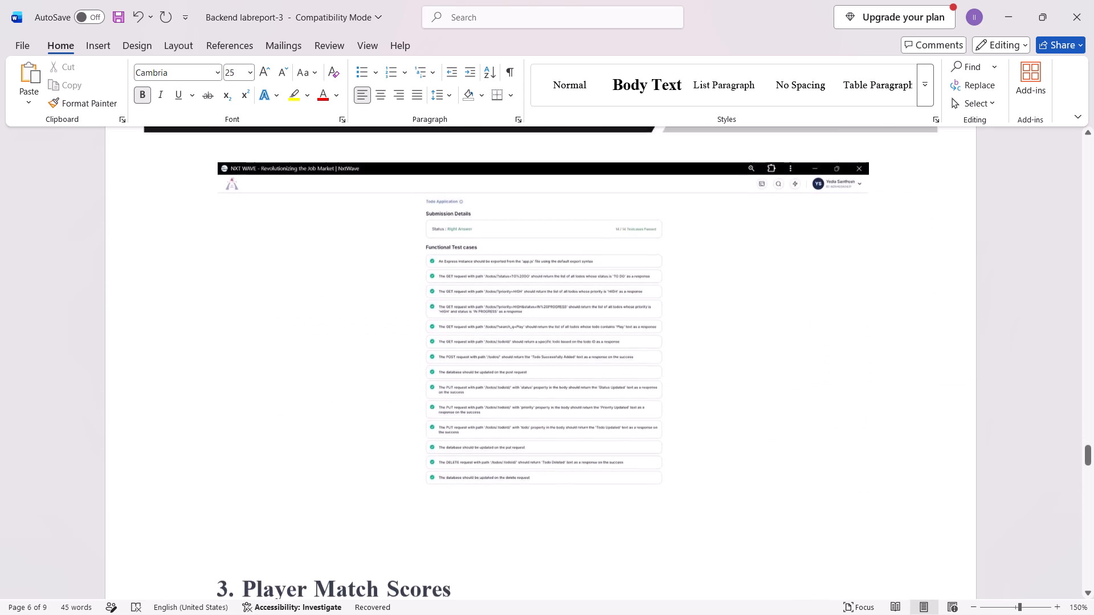
{"action": "scroll", "coordinate": [374, 528], "scroll_direction": "up", "scroll_amount": 5}
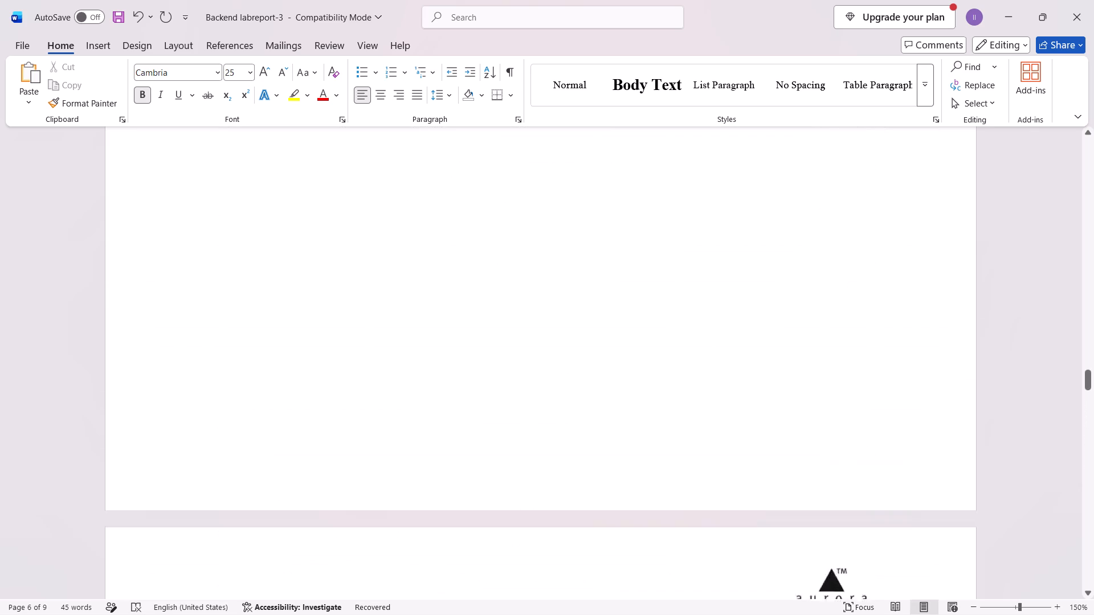
{"action": "scroll", "coordinate": [374, 528], "scroll_direction": "up", "scroll_amount": 5}
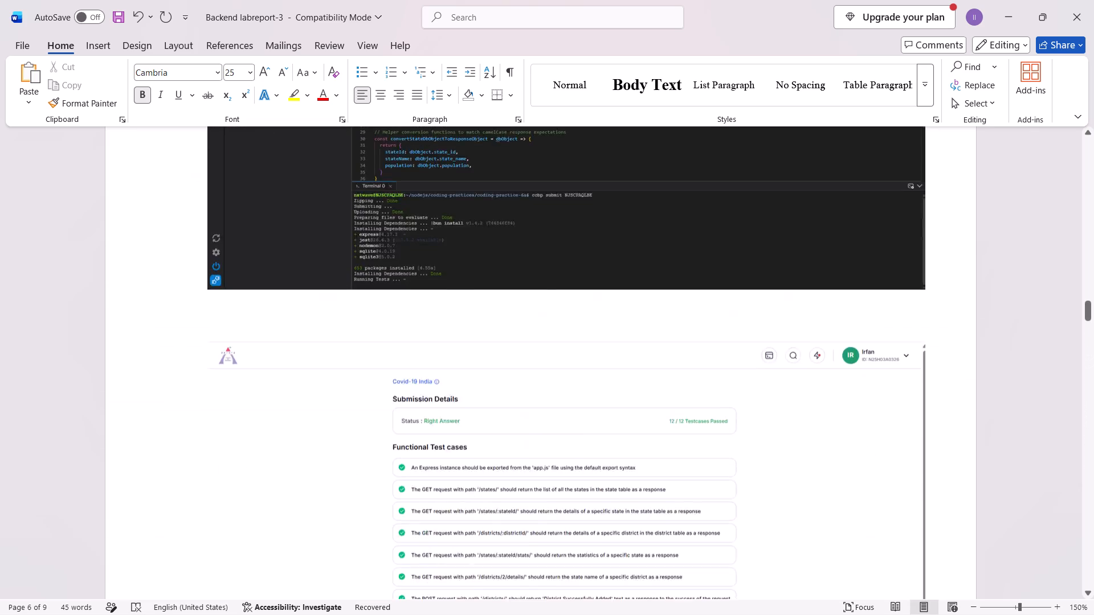
{"action": "scroll", "coordinate": [374, 528], "scroll_direction": "down", "scroll_amount": 5}
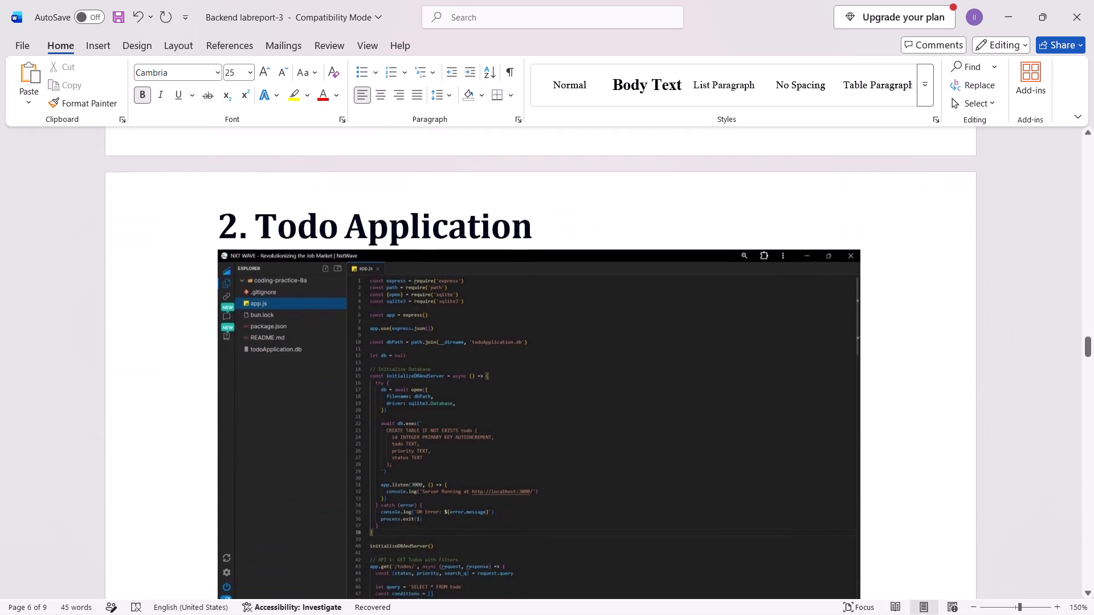
Switch to Chrome and close the Covid-19 India submission details and IDE pages.
{"action": "left_click", "coordinate": [434, 462]}
{"action": "left_click", "coordinate": [615, 158]}
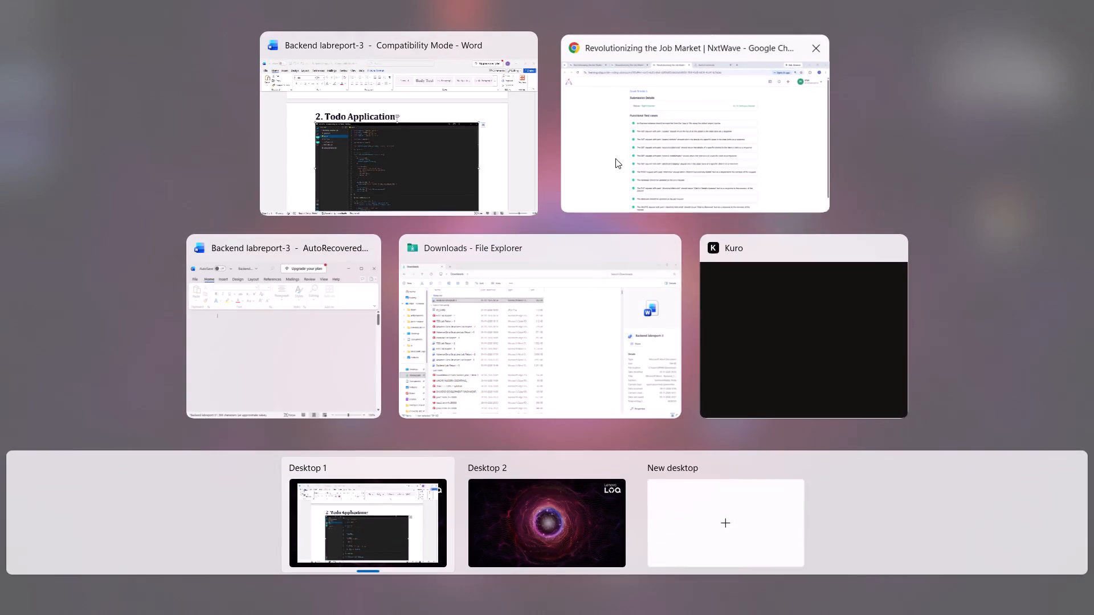
{"action": "left_click", "coordinate": [519, 10]}
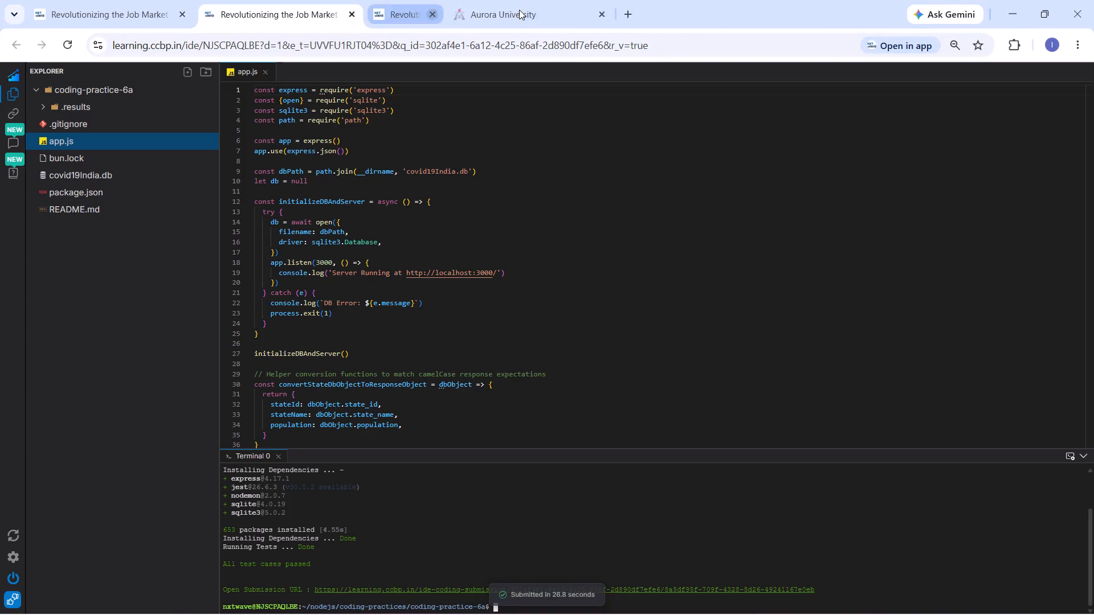
{"action": "left_click", "coordinate": [355, 17]}
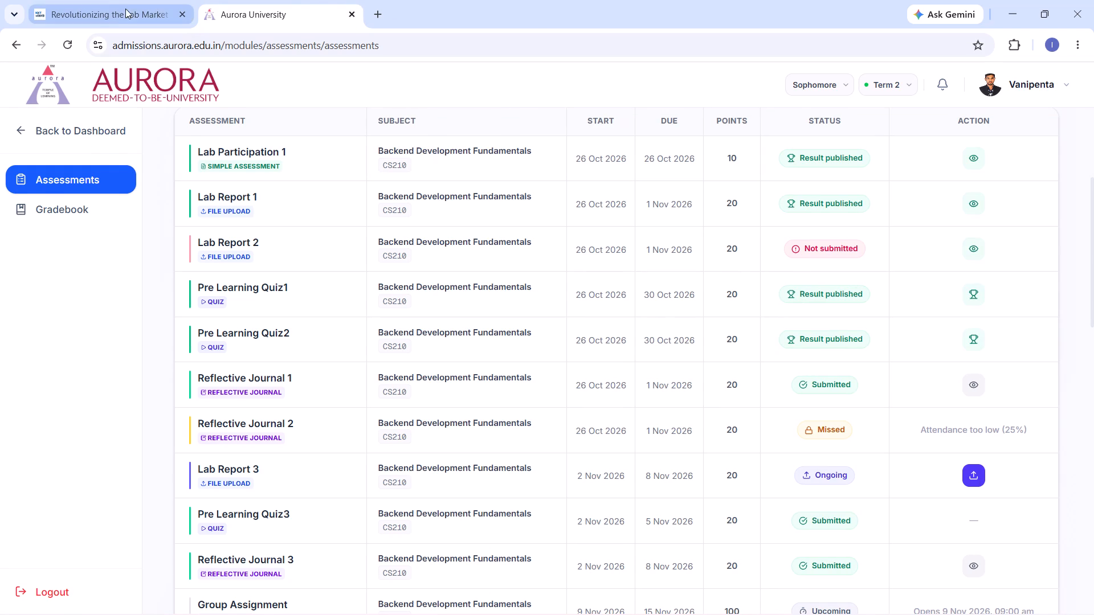
Open the Todo Application question from the Coding Practice of the RESTful API Development and Validation module on the learning site.
{"action": "left_click", "coordinate": [126, 7]}
{"action": "left_click", "coordinate": [19, 125]}
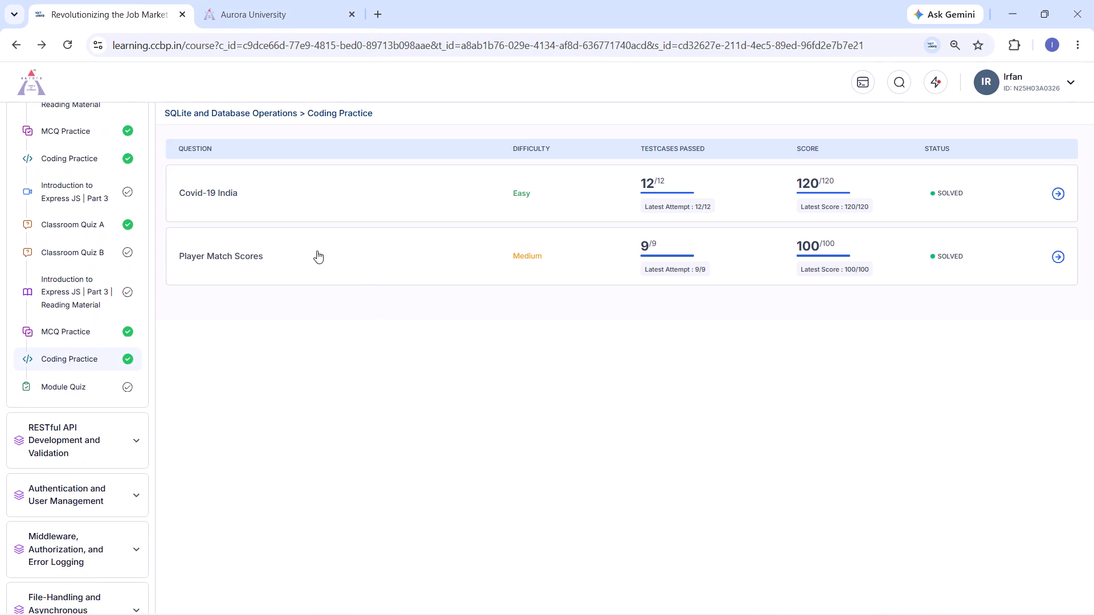
{"action": "left_click", "coordinate": [317, 251]}
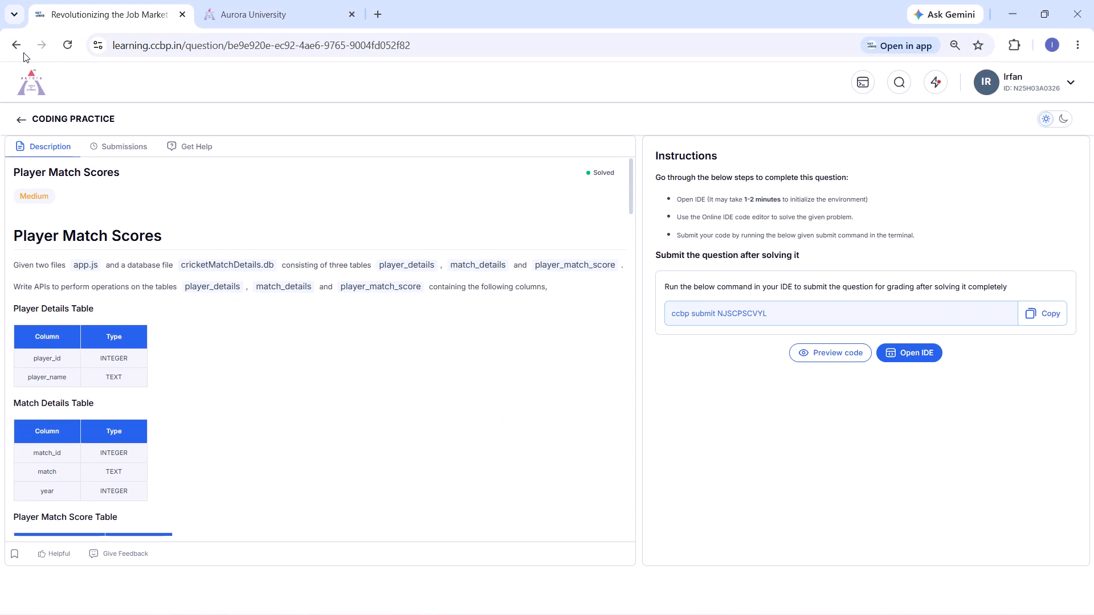
{"action": "left_click", "coordinate": [18, 52]}
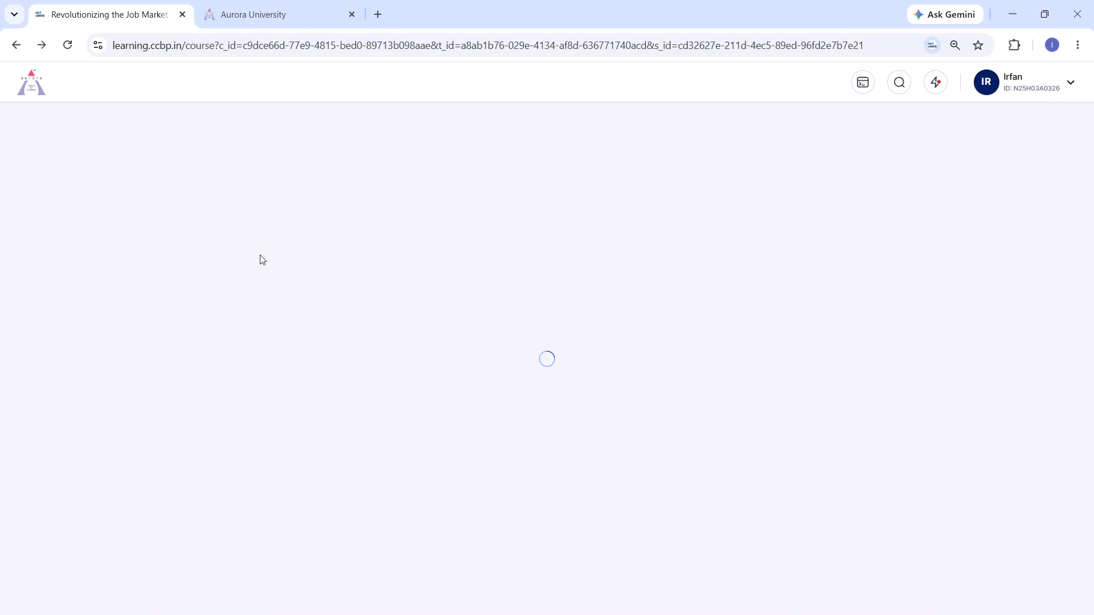
{"action": "left_click", "coordinate": [103, 451]}
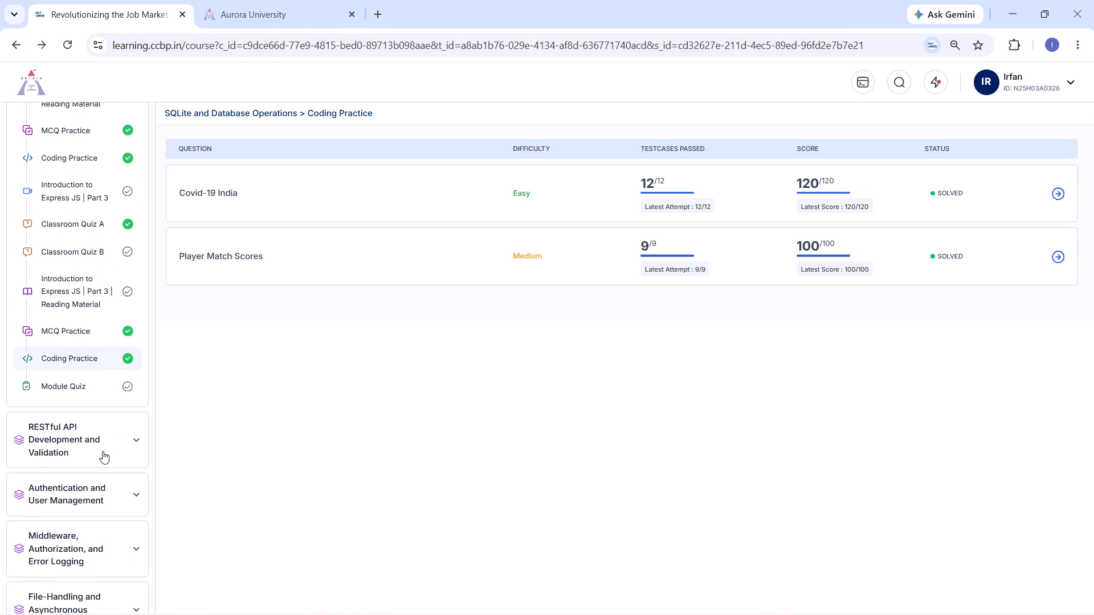
{"action": "scroll", "coordinate": [103, 451], "scroll_direction": "up", "scroll_amount": 3}
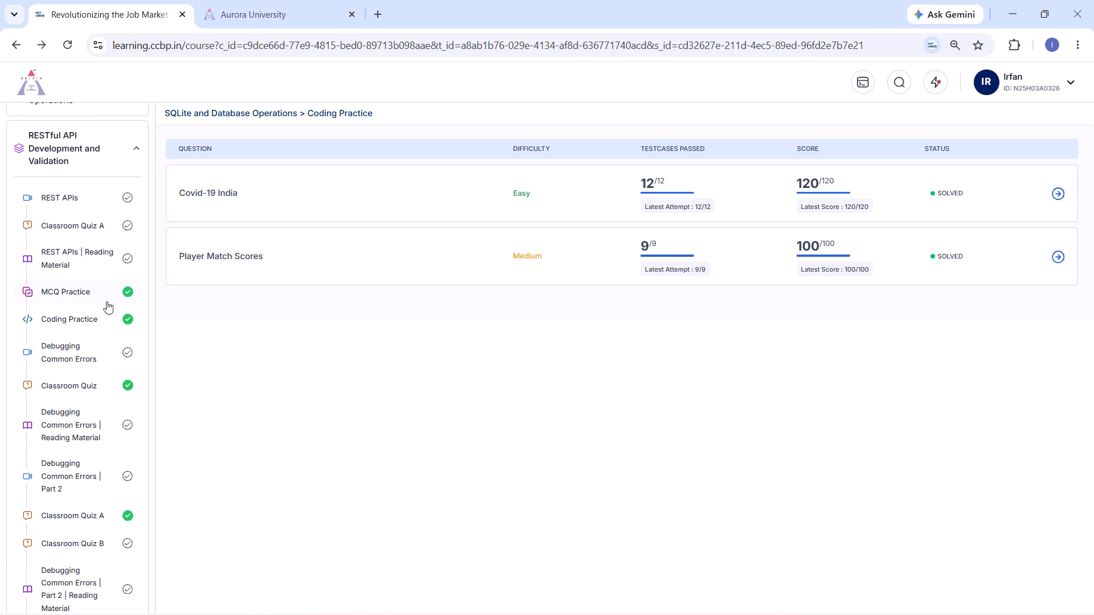
{"action": "left_click", "coordinate": [99, 321]}
{"action": "left_click", "coordinate": [398, 158]}
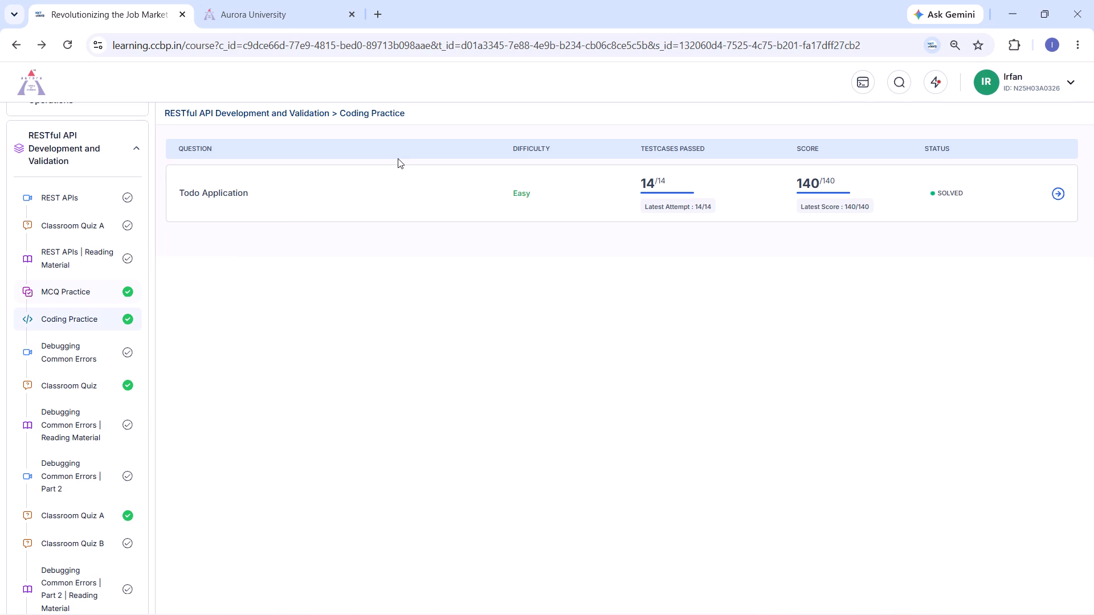
{"action": "left_click", "coordinate": [401, 178]}
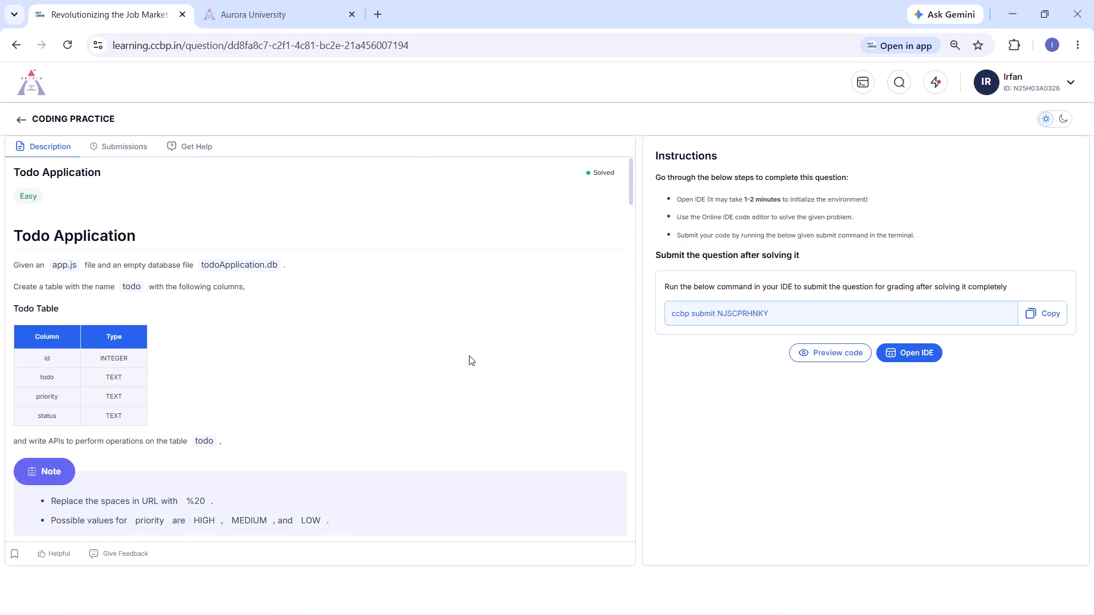
Switch to Word and examine the pages from the Todo Application section through the Player Match Scores section.
{"action": "left_click", "coordinate": [677, 183]}
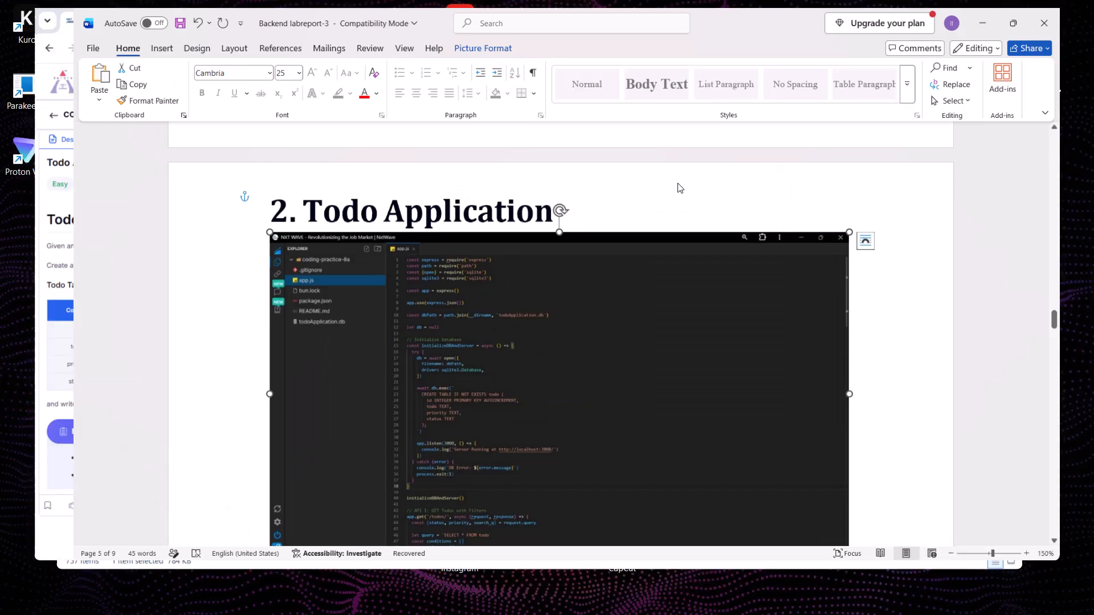
{"action": "scroll", "coordinate": [620, 346], "scroll_direction": "down", "scroll_amount": 9}
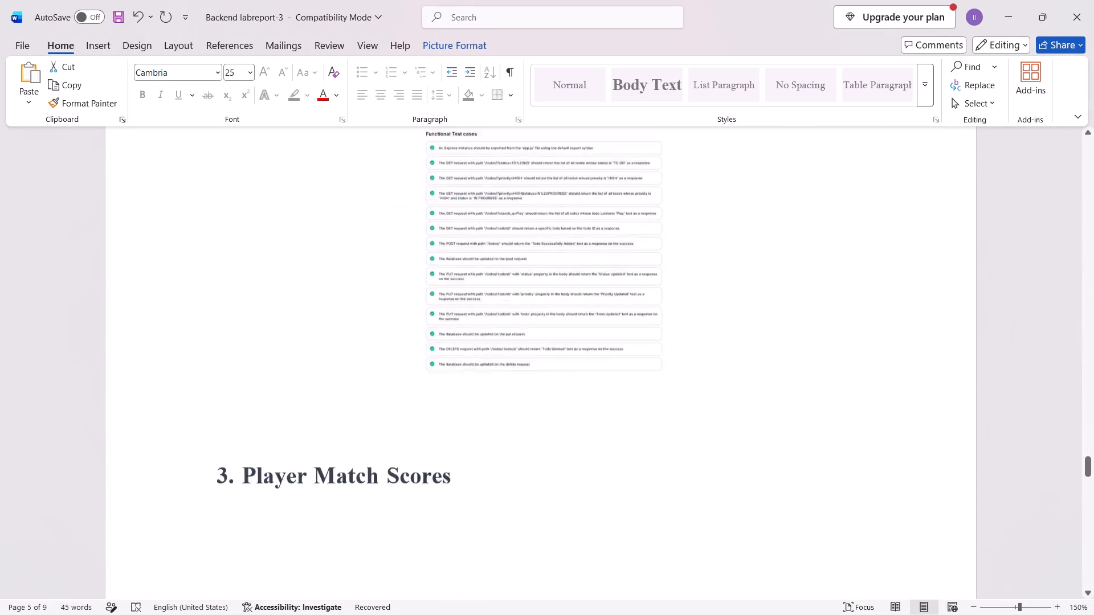
{"action": "scroll", "coordinate": [620, 346], "scroll_direction": "down", "scroll_amount": 4}
{"action": "scroll", "coordinate": [620, 346], "scroll_direction": "up", "scroll_amount": 1}
{"action": "scroll", "coordinate": [620, 346], "scroll_direction": "down", "scroll_amount": 1}
{"action": "scroll", "coordinate": [620, 346], "scroll_direction": "up", "scroll_amount": 1}
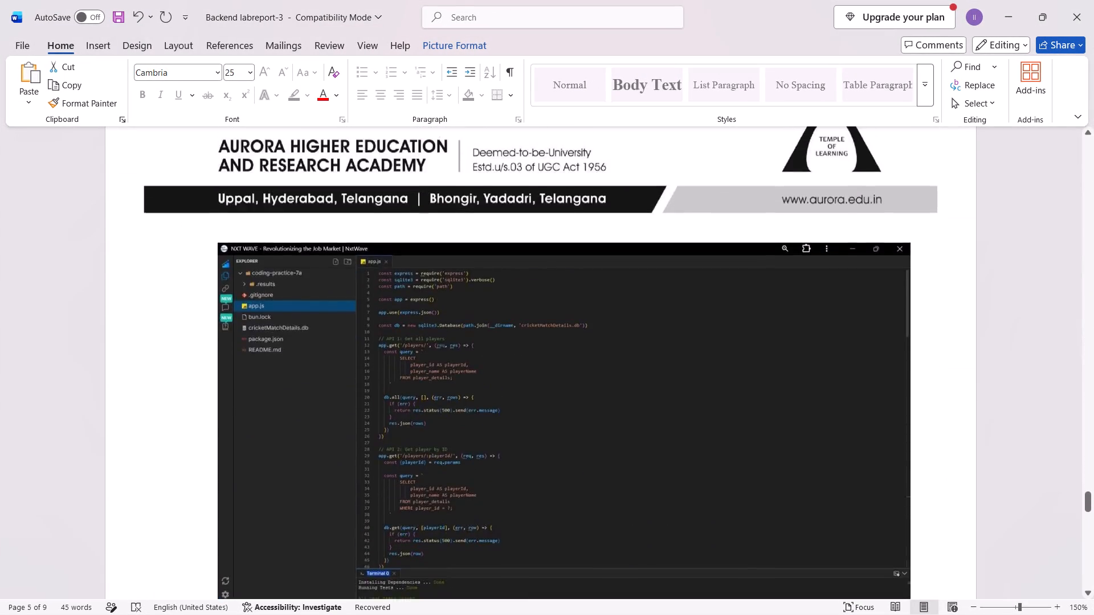
{"action": "scroll", "coordinate": [620, 346], "scroll_direction": "up", "scroll_amount": 4}
{"action": "scroll", "coordinate": [620, 346], "scroll_direction": "down", "scroll_amount": 4}
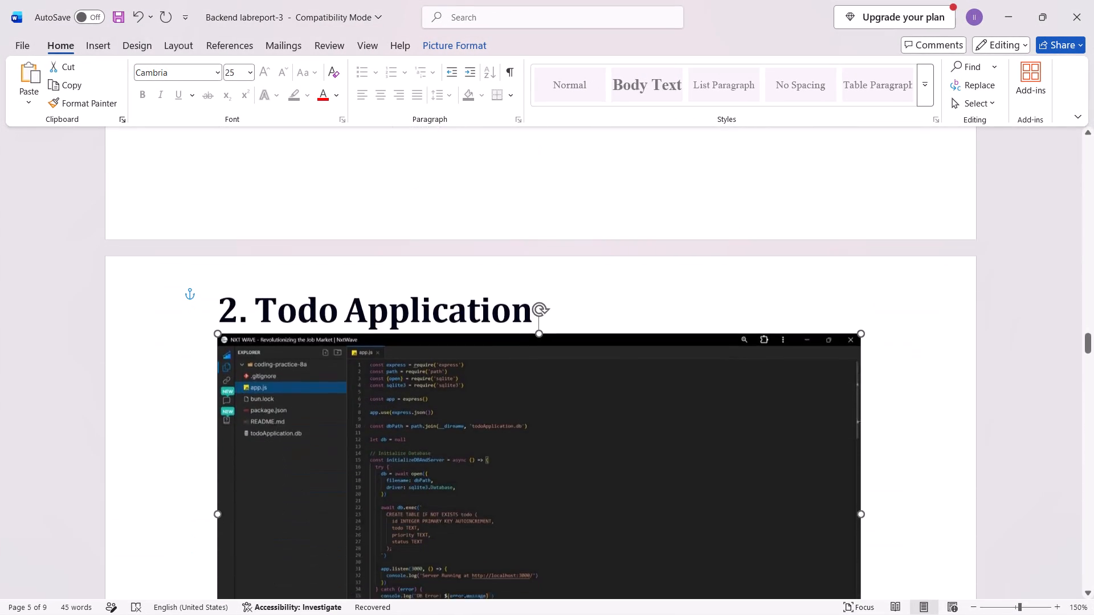
{"action": "scroll", "coordinate": [620, 346], "scroll_direction": "down", "scroll_amount": 1}
Switch to Chrome and capture a screenshot of the whole Todo Application question page below the address bar.
{"action": "left_click", "coordinate": [652, 189]}
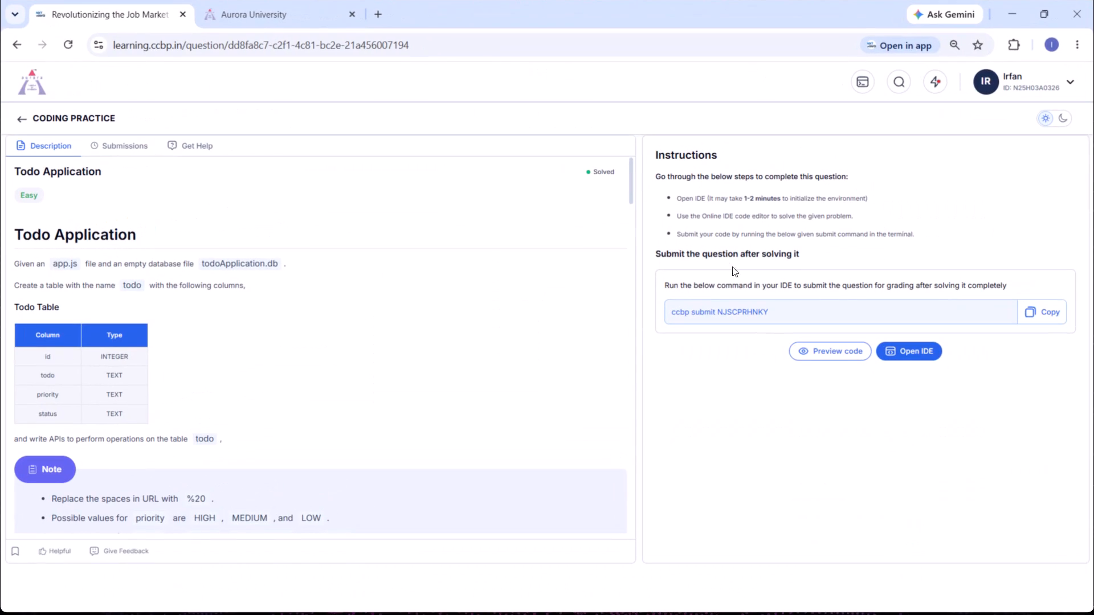
{"action": "scroll", "coordinate": [720, 360], "scroll_direction": "up", "scroll_amount": 1}
{"action": "key", "text": "Print"}
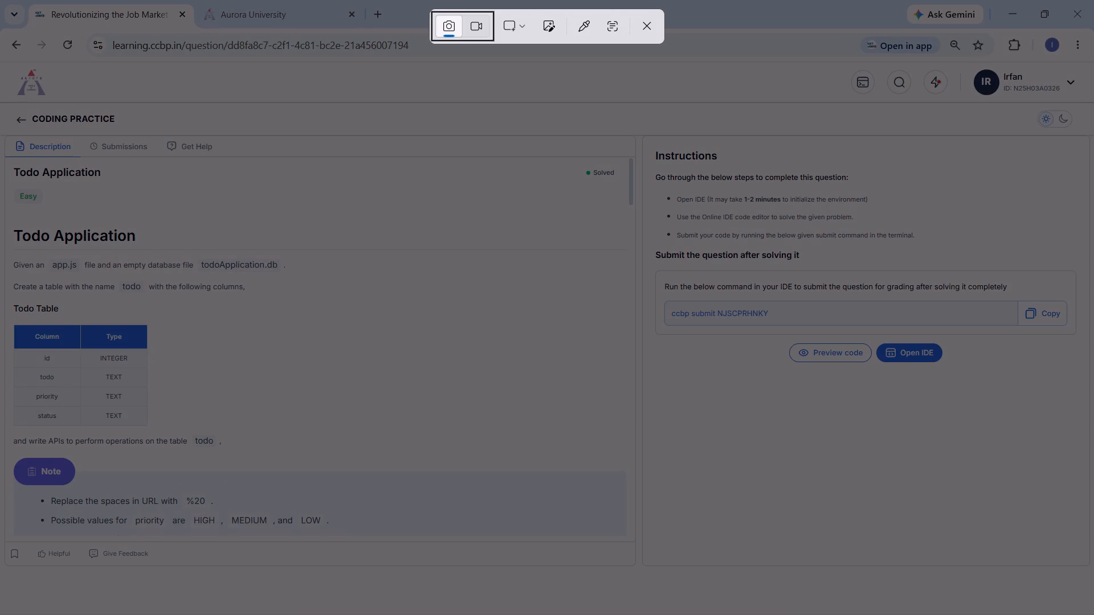
{"action": "left_click_drag", "start_coordinate": [2, 56], "coordinate": [1088, 614]}
{"action": "scroll", "coordinate": [300, 276], "scroll_direction": "right", "scroll_amount": 4}
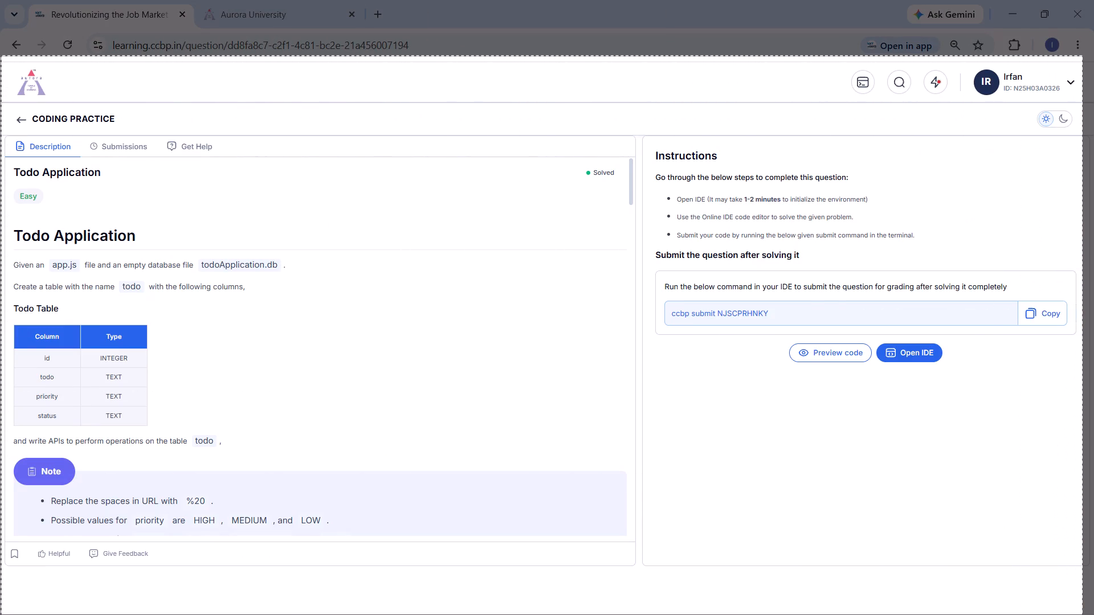
{"action": "left_click_drag", "start_coordinate": [1088, 614], "coordinate": [1093, 614]}
{"action": "scroll", "coordinate": [1088, 614], "scroll_direction": "right", "scroll_amount": 1}
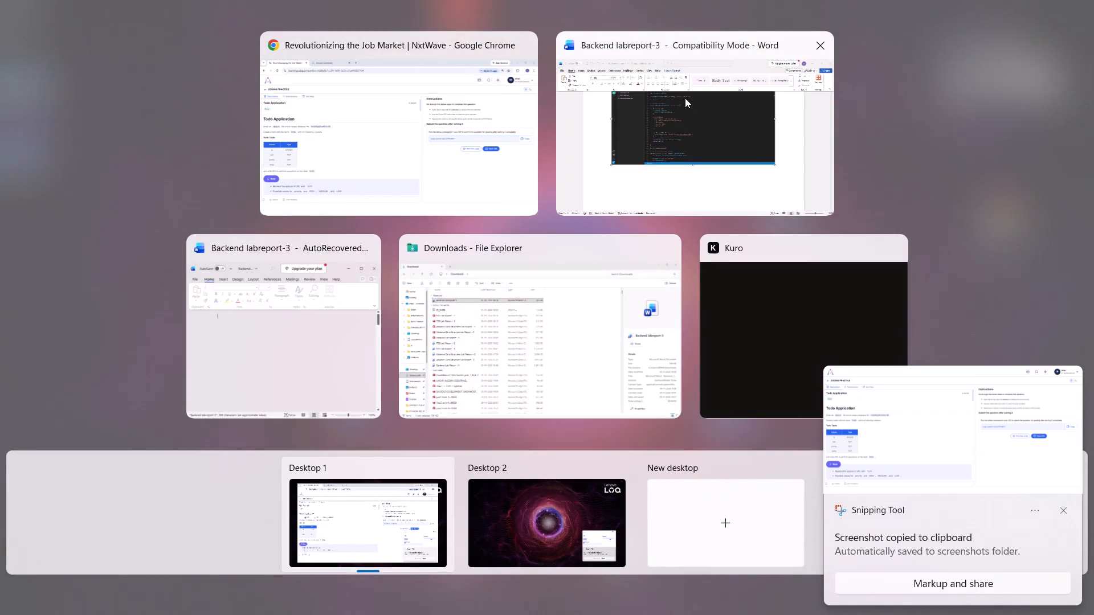
Switch to Word and delete the old code screenshot under the 2. Todo Application heading.
{"action": "left_click", "coordinate": [687, 101]}
{"action": "scroll", "coordinate": [621, 310], "scroll_direction": "up", "scroll_amount": 2}
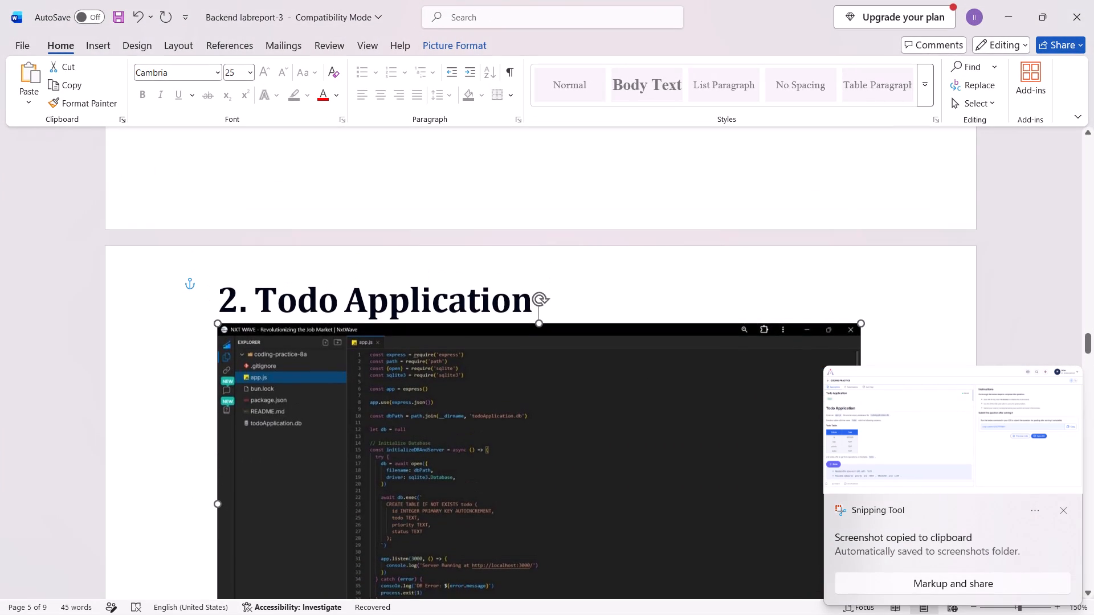
{"action": "left_click", "coordinate": [529, 451]}
{"action": "key", "text": "Delete"}
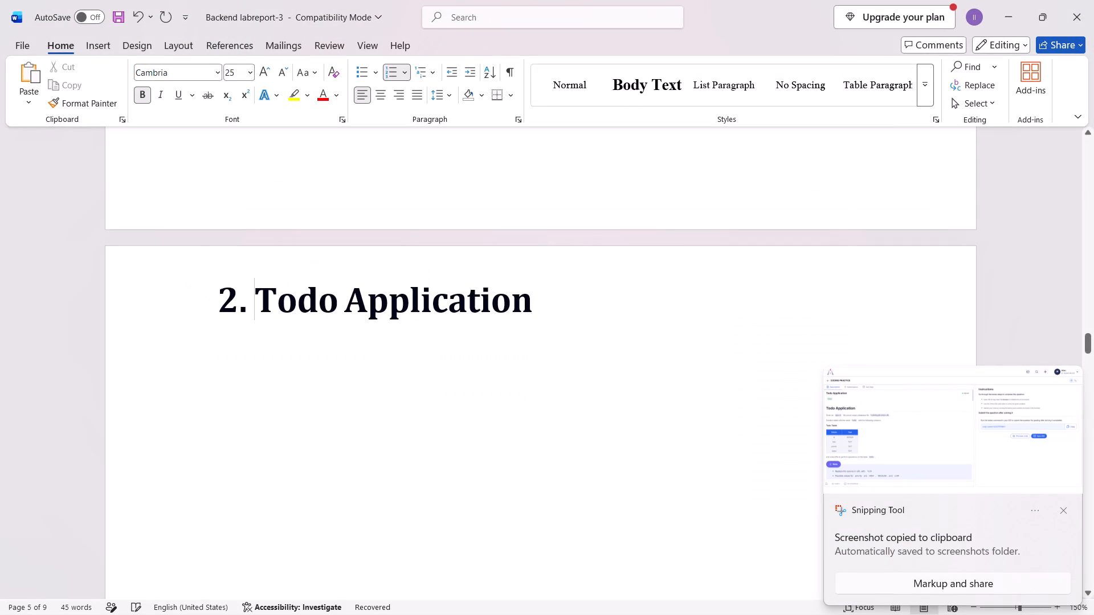
Insert two line breaks after the 2. Todo Application heading and paste the captured question page screenshot there.
{"action": "left_click", "coordinate": [581, 313]}
{"action": "key", "text": "shift+Return"}
{"action": "key", "text": "shift+Return"}
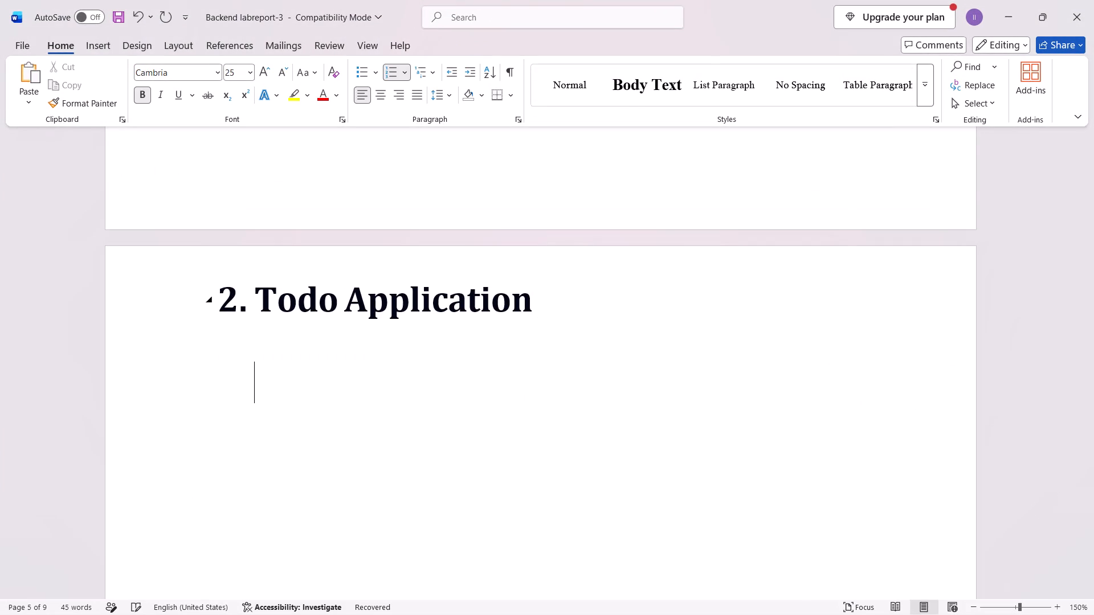
{"action": "key", "text": "super+v"}
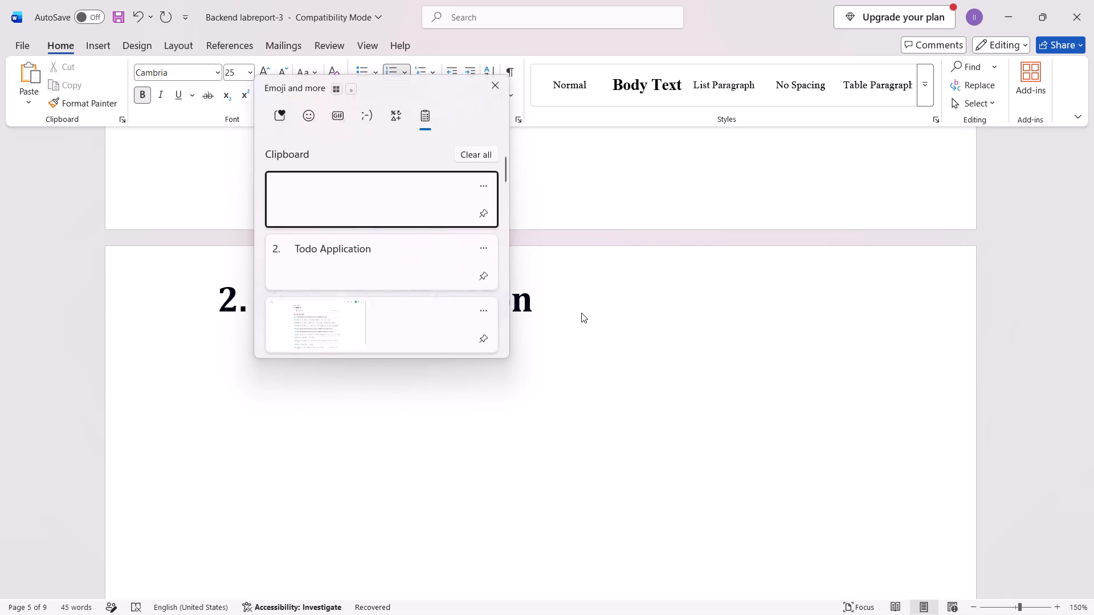
{"action": "left_click", "coordinate": [330, 198]}
{"action": "key", "text": "ctrl+v"}
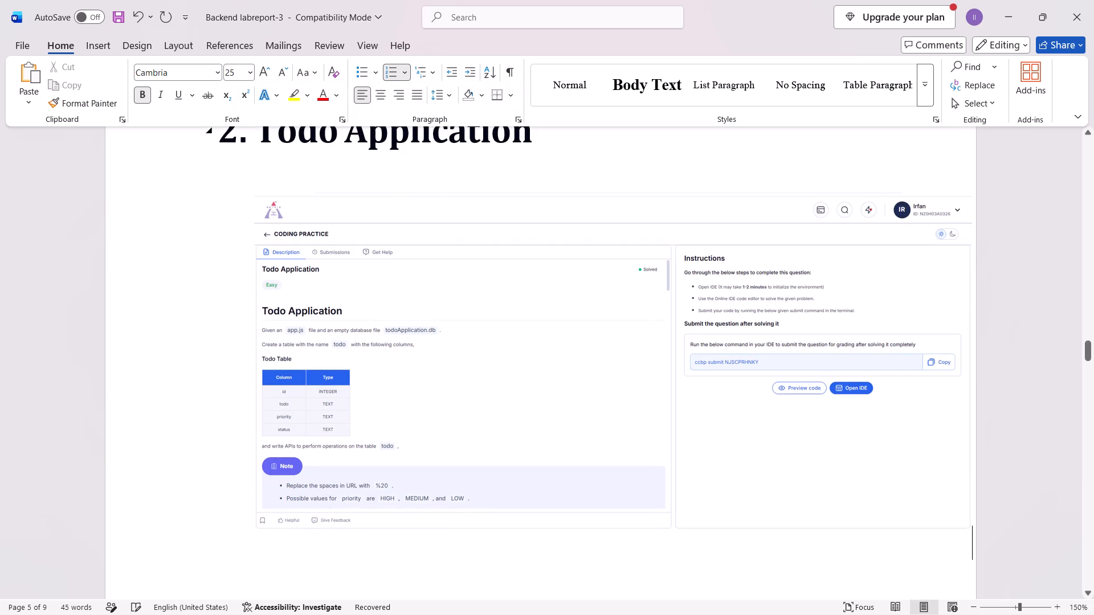
Move the pasted Todo Application screenshot out of the indented heading paragraph to the unindented body line below it.
{"action": "left_click_drag", "start_coordinate": [325, 299], "coordinate": [181, 311]}
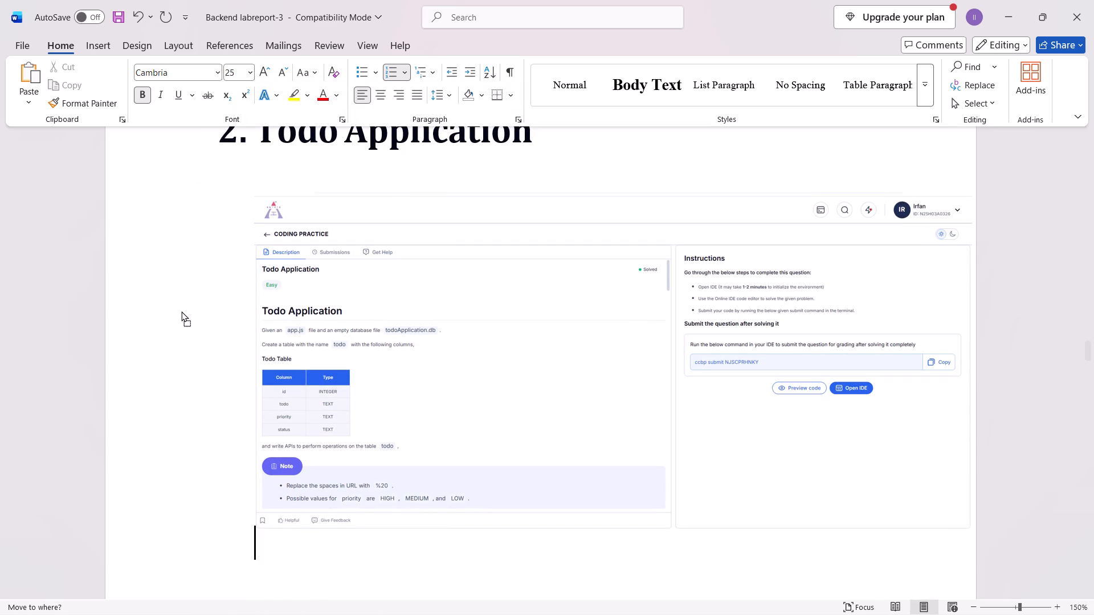
{"action": "left_click_drag", "start_coordinate": [181, 311], "coordinate": [175, 321]}
{"action": "scroll", "coordinate": [175, 321], "scroll_direction": "down", "scroll_amount": 1}
{"action": "left_click_drag", "start_coordinate": [305, 321], "coordinate": [201, 384]}
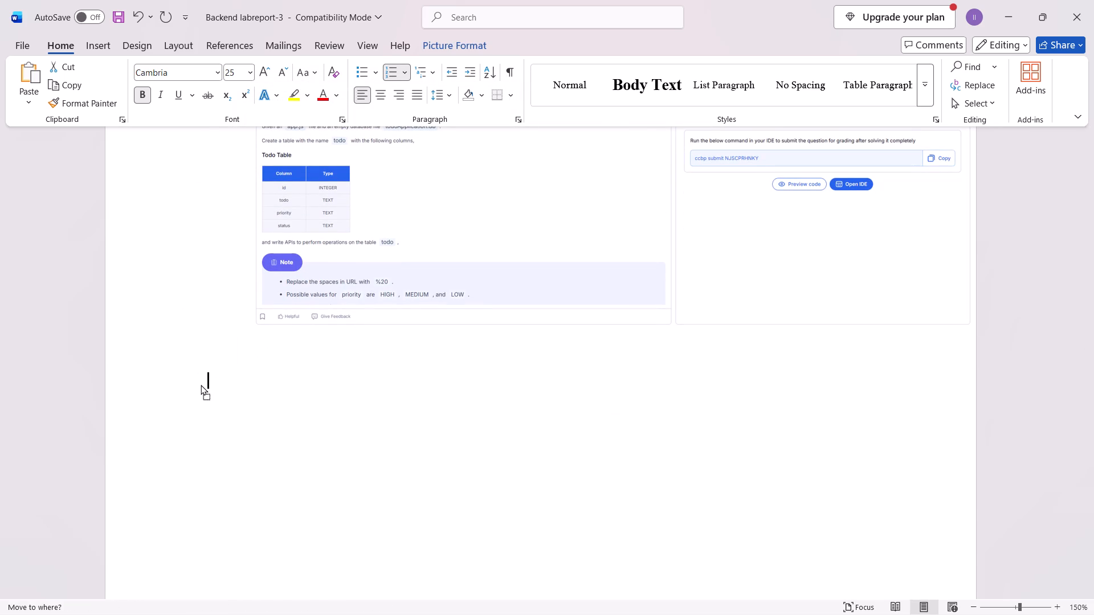
{"action": "left_click_drag", "start_coordinate": [201, 384], "coordinate": [201, 383]}
{"action": "scroll", "coordinate": [327, 357], "scroll_direction": "up", "scroll_amount": 2}
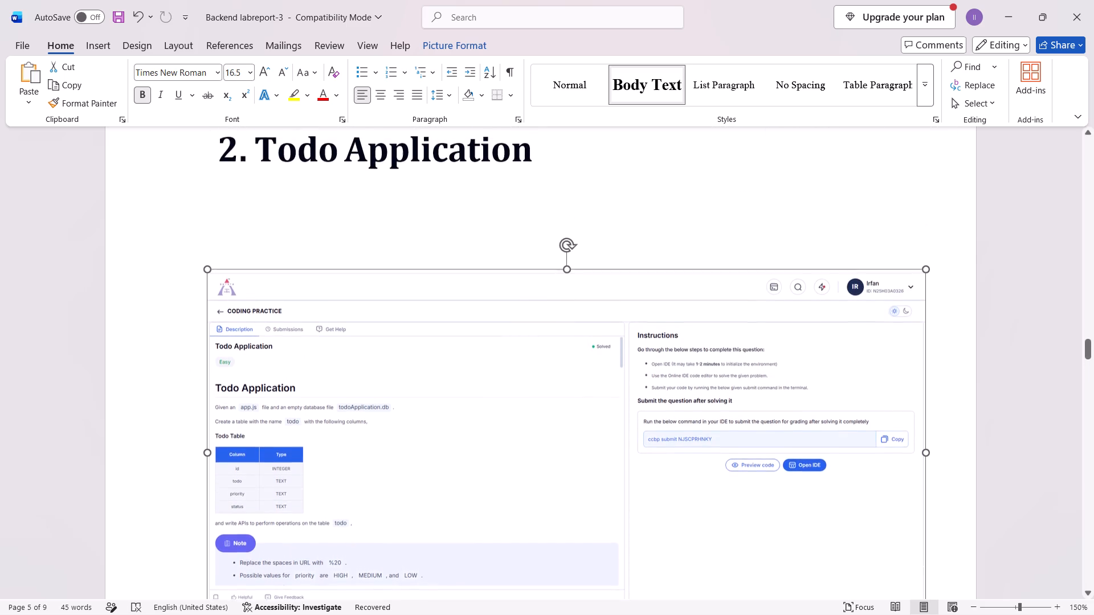
{"action": "left_click_drag", "start_coordinate": [281, 332], "coordinate": [186, 228]}
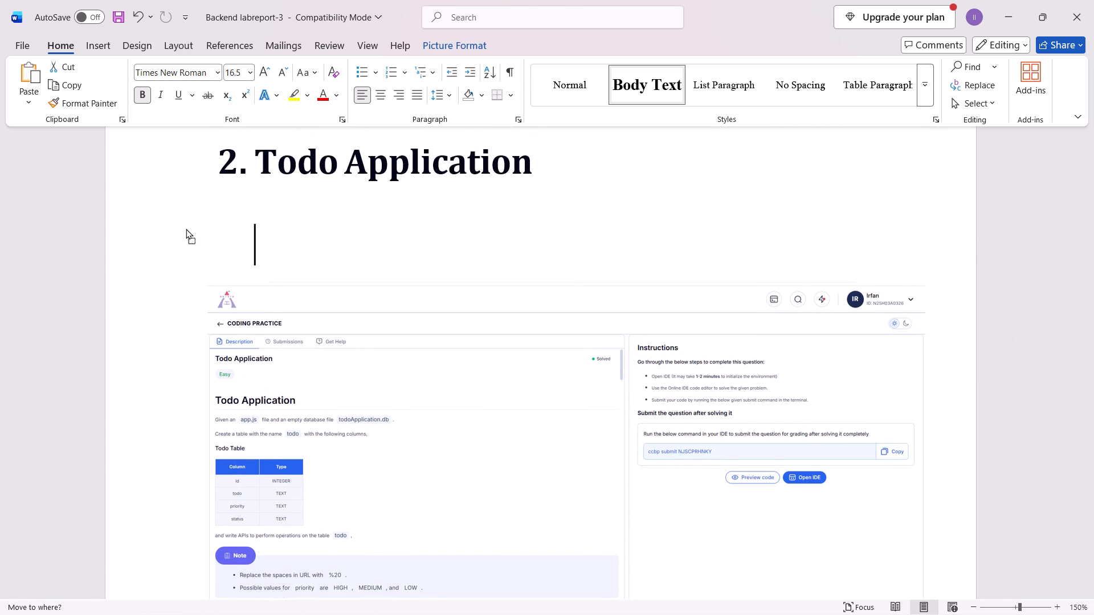
{"action": "left_click_drag", "start_coordinate": [186, 228], "coordinate": [182, 278]}
Place the text cursor on the blank line directly below the Todo Application question screenshot.
{"action": "scroll", "coordinate": [367, 367], "scroll_direction": "down", "scroll_amount": 4}
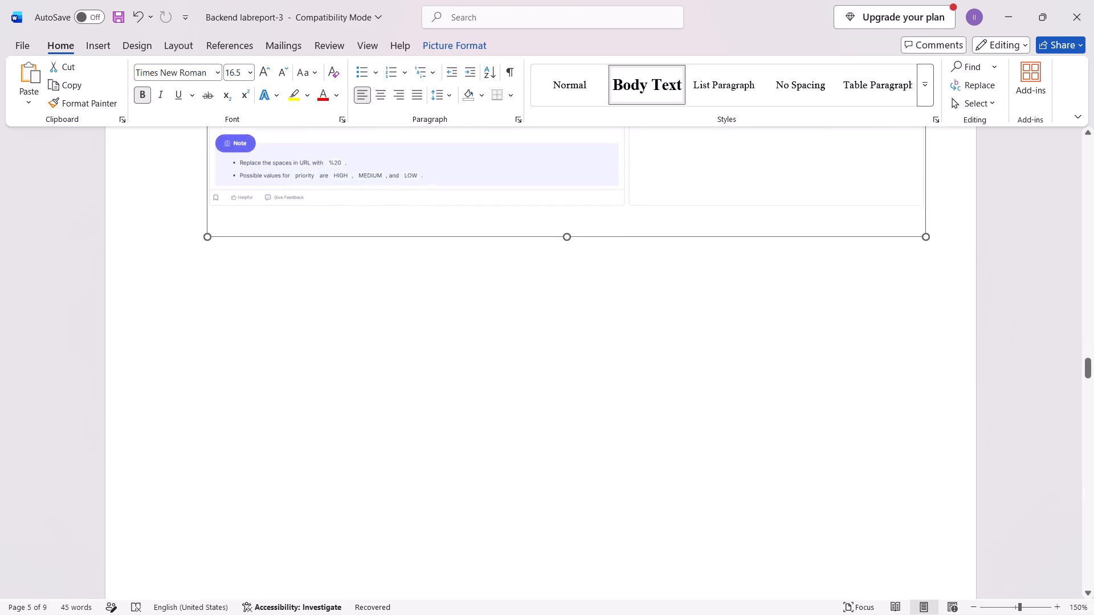
{"action": "scroll", "coordinate": [367, 367], "scroll_direction": "down", "scroll_amount": 1}
{"action": "left_click", "coordinate": [301, 318]}
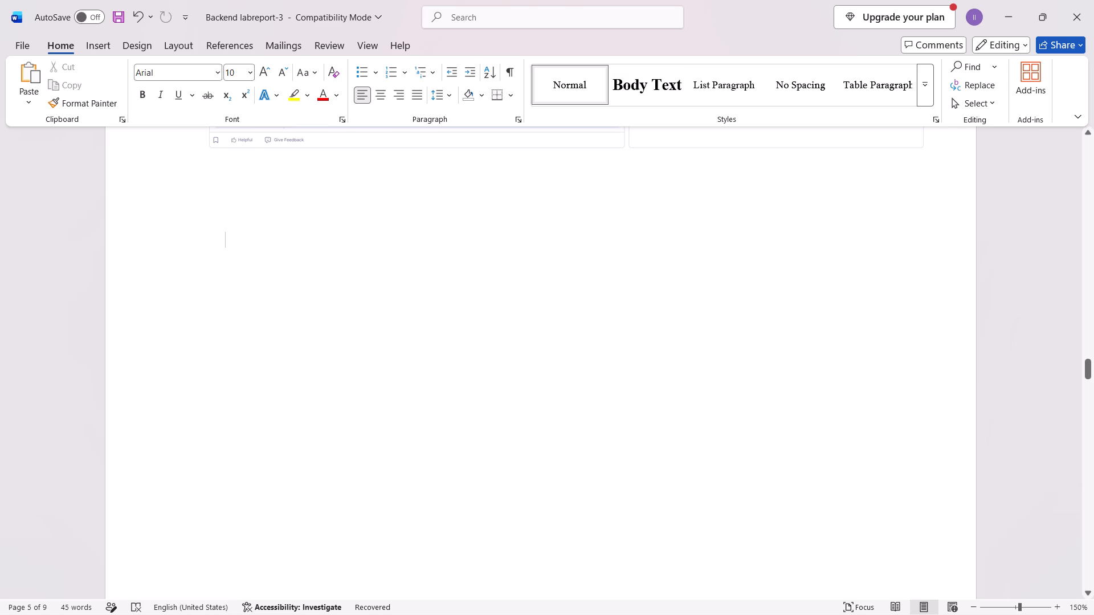
{"action": "left_click", "coordinate": [180, 192]}
{"action": "left_click", "coordinate": [186, 197]}
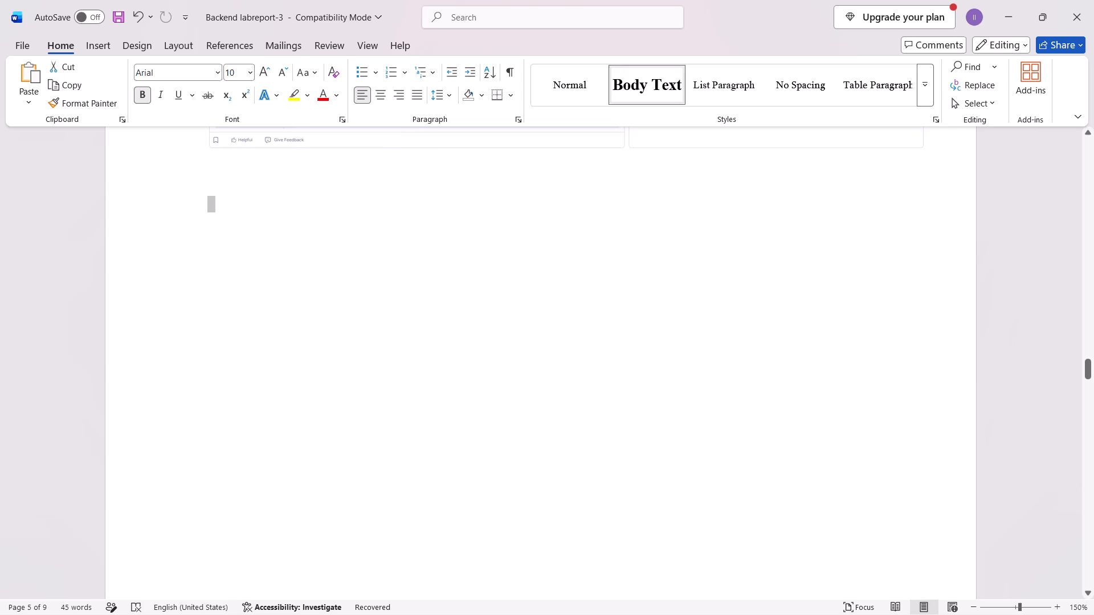
{"action": "left_click", "coordinate": [207, 195]}
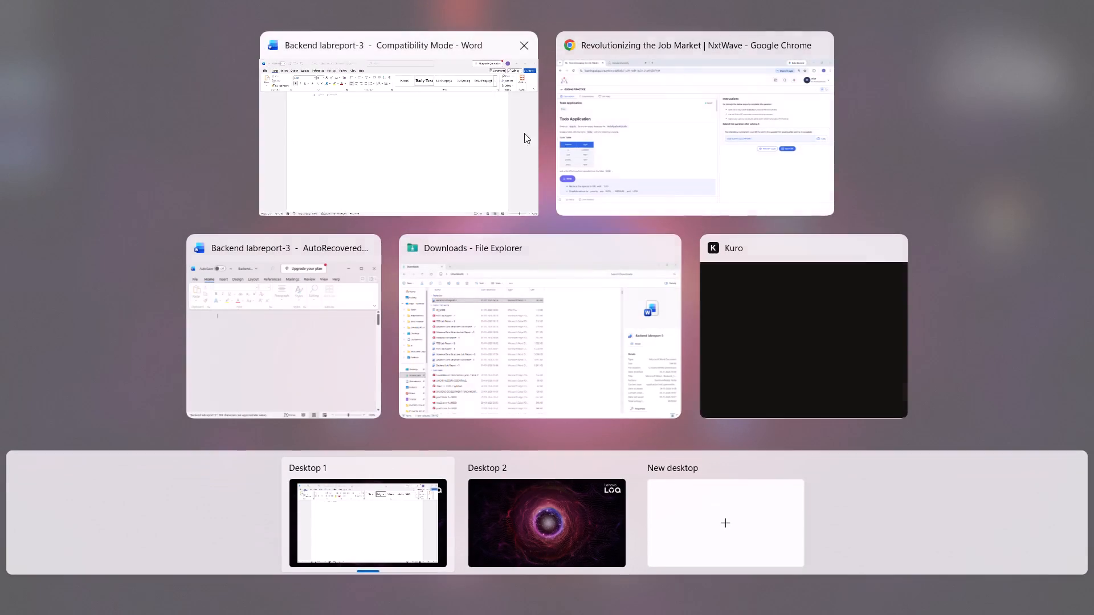
Switch to Chrome and copy the ccbp submit command from the Todo Application question's instructions.
{"action": "left_click", "coordinate": [589, 145]}
{"action": "left_click", "coordinate": [1023, 311]}
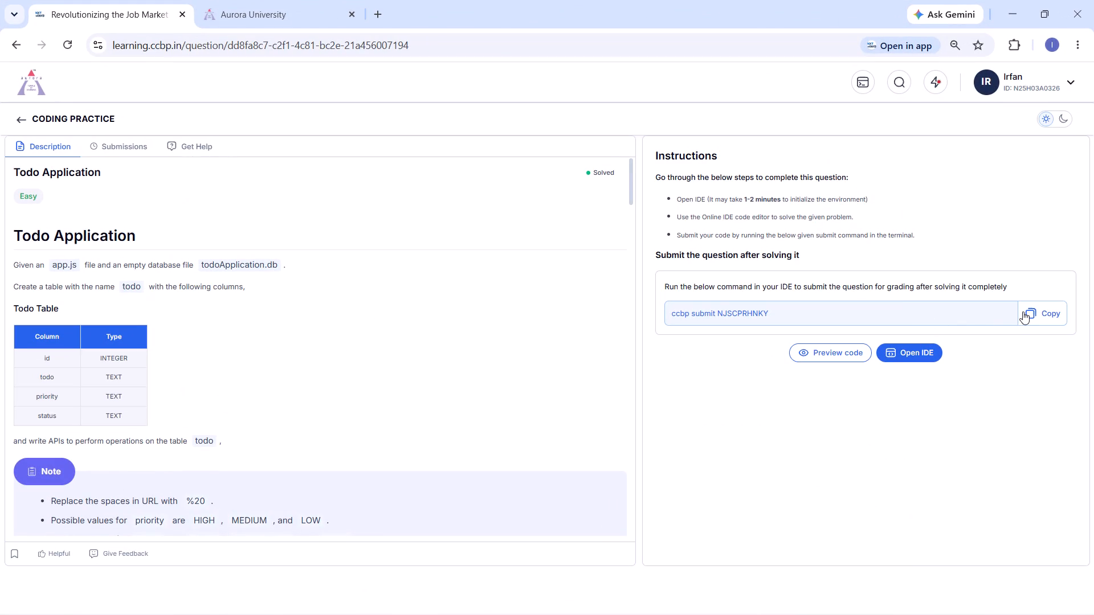
{"action": "left_click_drag", "start_coordinate": [797, 306], "coordinate": [766, 312]}
{"action": "left_click_drag", "start_coordinate": [766, 312], "coordinate": [665, 311]}
{"action": "key", "text": "ctrl+c"}
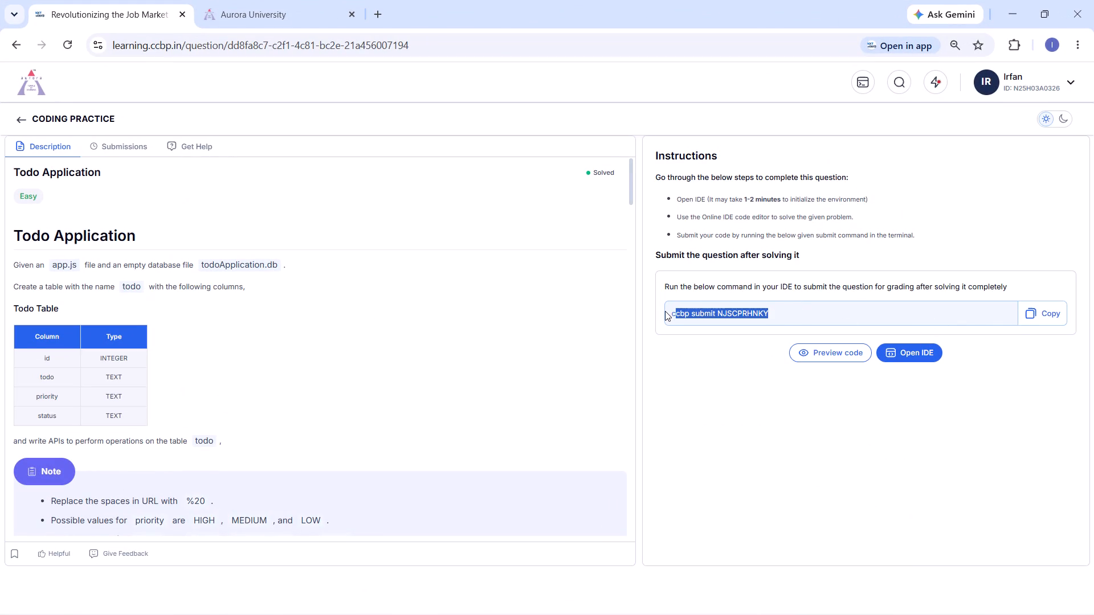
Open the Todo Application question in the online IDE, agreeing to close the session active in another window.
{"action": "left_click", "coordinate": [908, 353]}
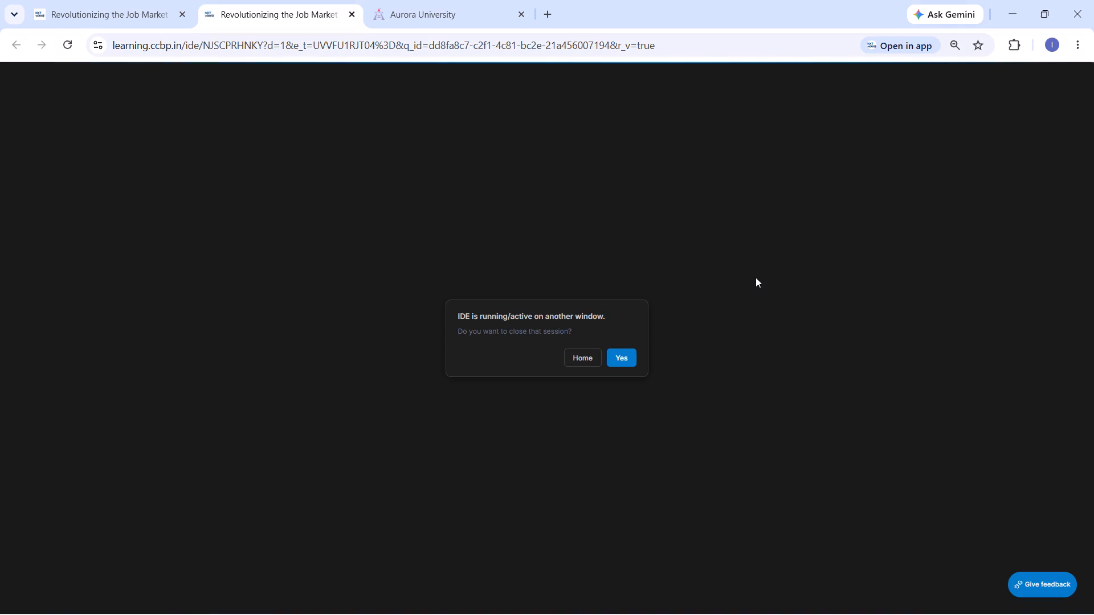
{"action": "left_click", "coordinate": [622, 352]}
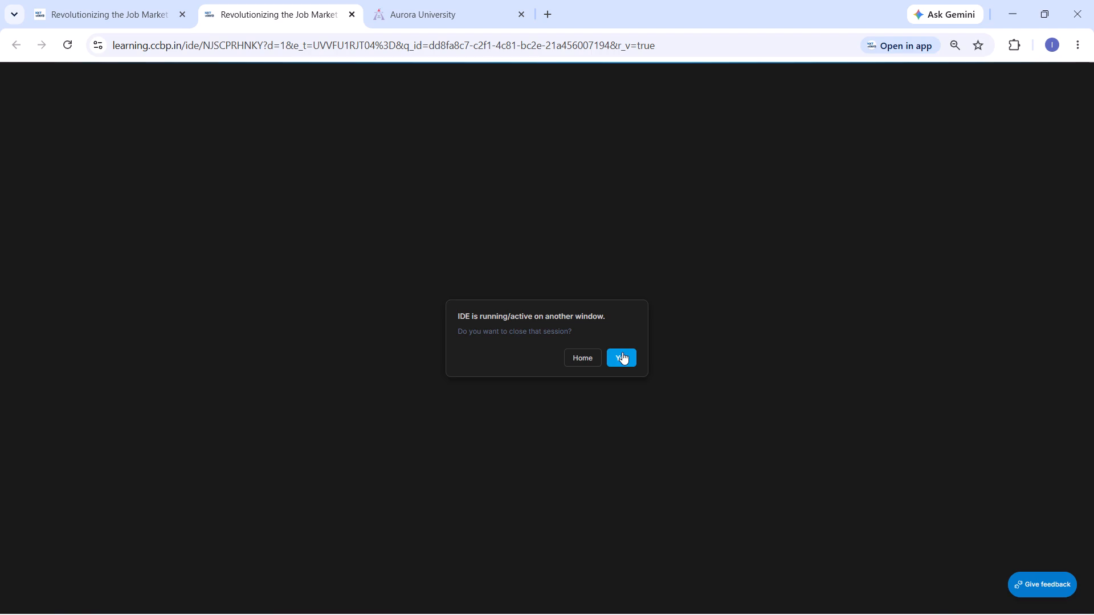
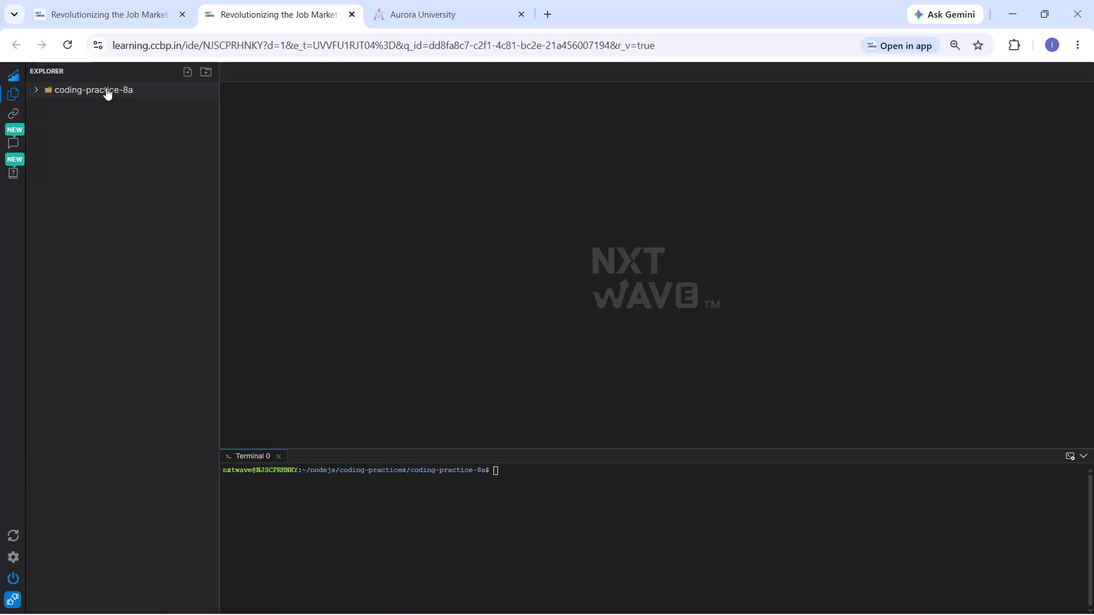
Open app.js from the coding-practice-8a folder and capture a screenshot of the browser window showing its code.
{"action": "left_click", "coordinate": [106, 88]}
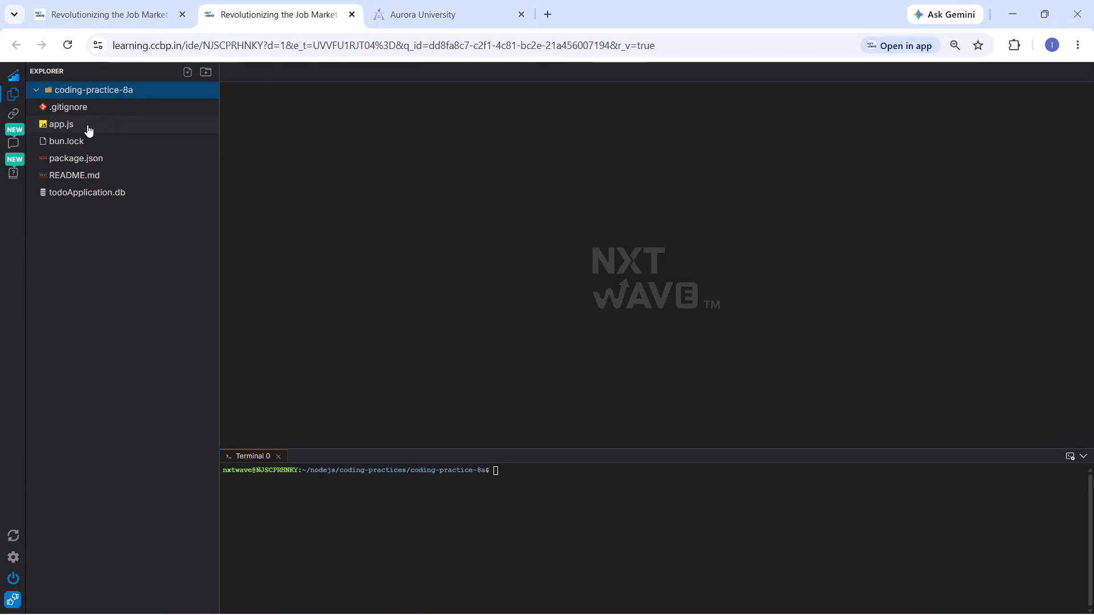
{"action": "left_click", "coordinate": [87, 125]}
{"action": "scroll", "coordinate": [476, 262], "scroll_direction": "up", "scroll_amount": 1}
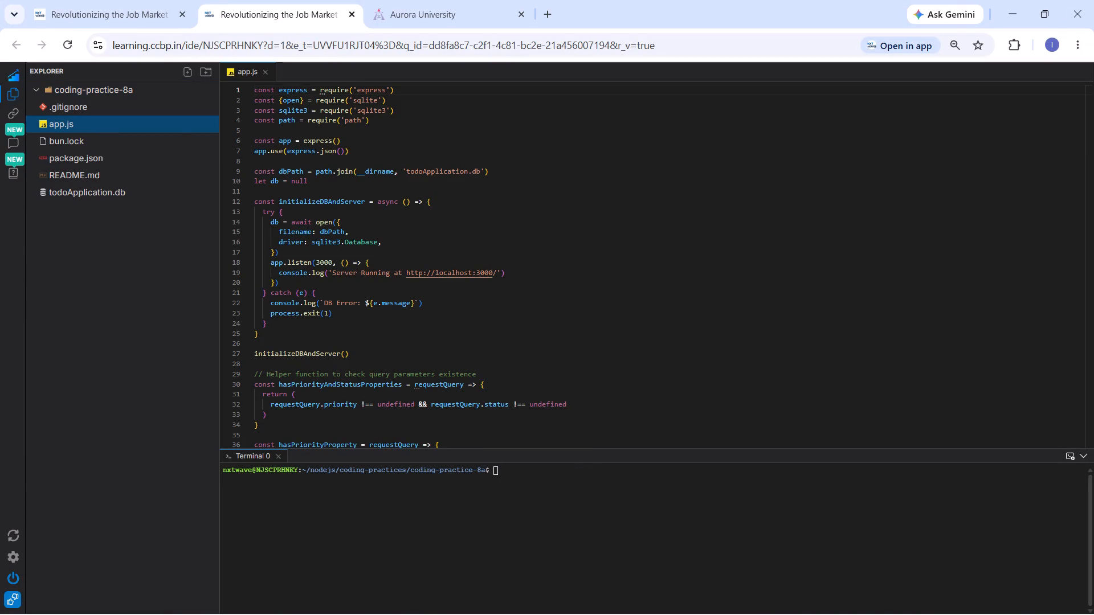
{"action": "key", "text": "Print"}
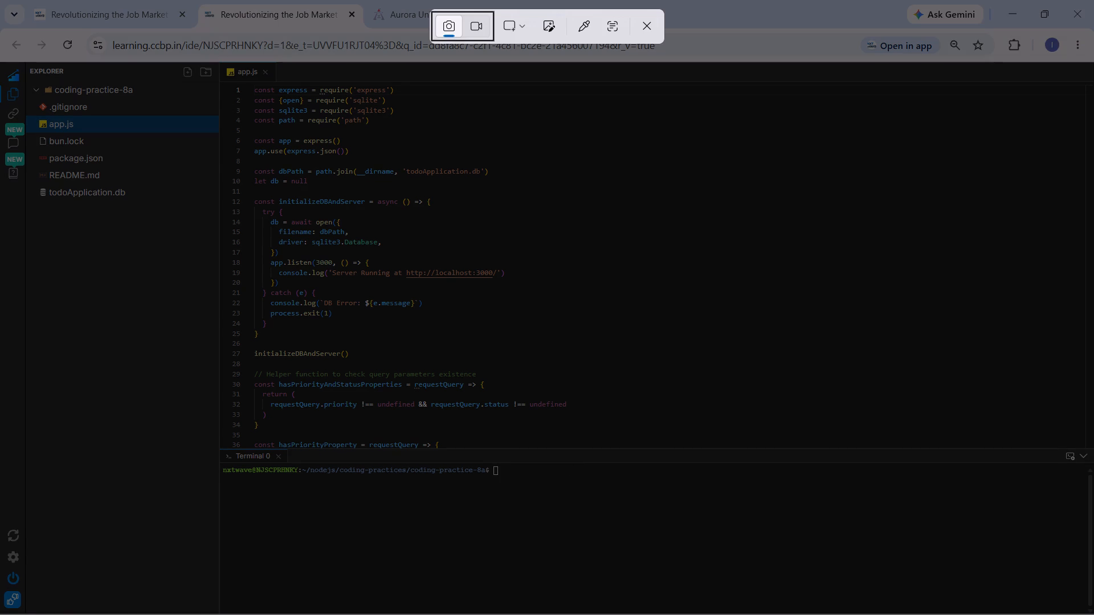
{"action": "left_click_drag", "start_coordinate": [0, 27], "coordinate": [1093, 614]}
Switch to Word and paste the app.js screenshot on the blank line below the Todo Application question screenshot.
{"action": "scroll", "coordinate": [713, 532], "scroll_direction": "right", "scroll_amount": 2}
{"action": "left_click", "coordinate": [673, 143]}
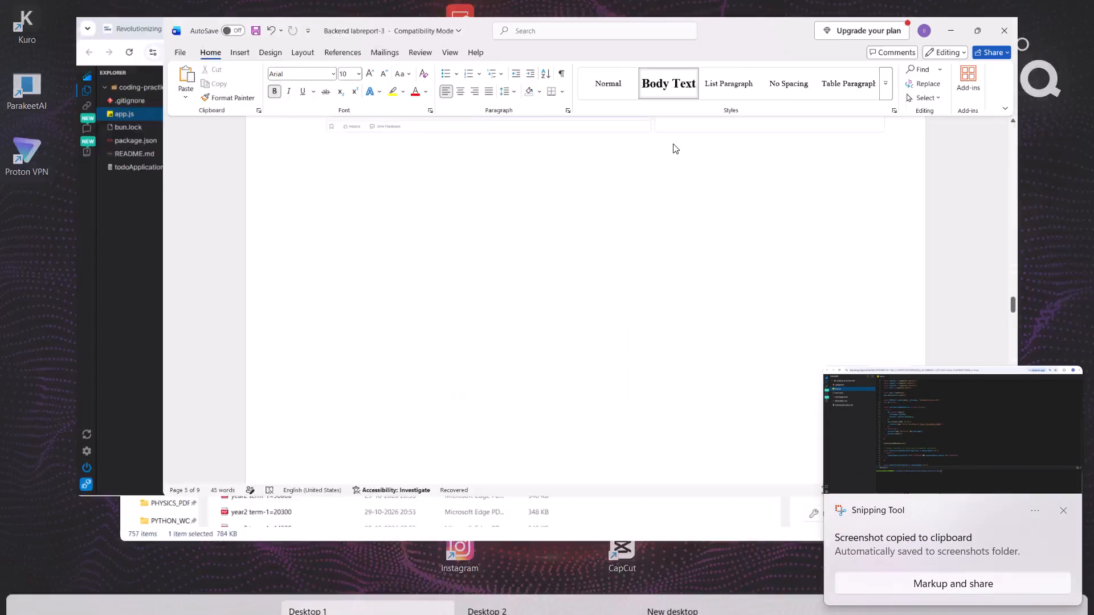
{"action": "scroll", "coordinate": [673, 143], "scroll_direction": "up", "scroll_amount": 2}
{"action": "scroll", "coordinate": [660, 196], "scroll_direction": "up", "scroll_amount": 1}
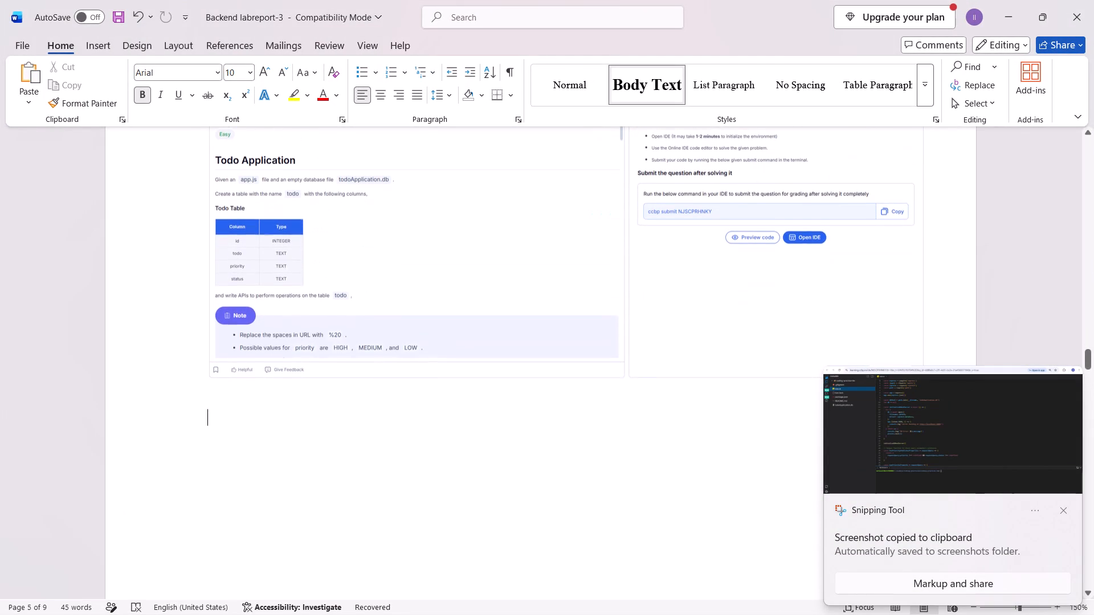
{"action": "key", "text": "super+v"}
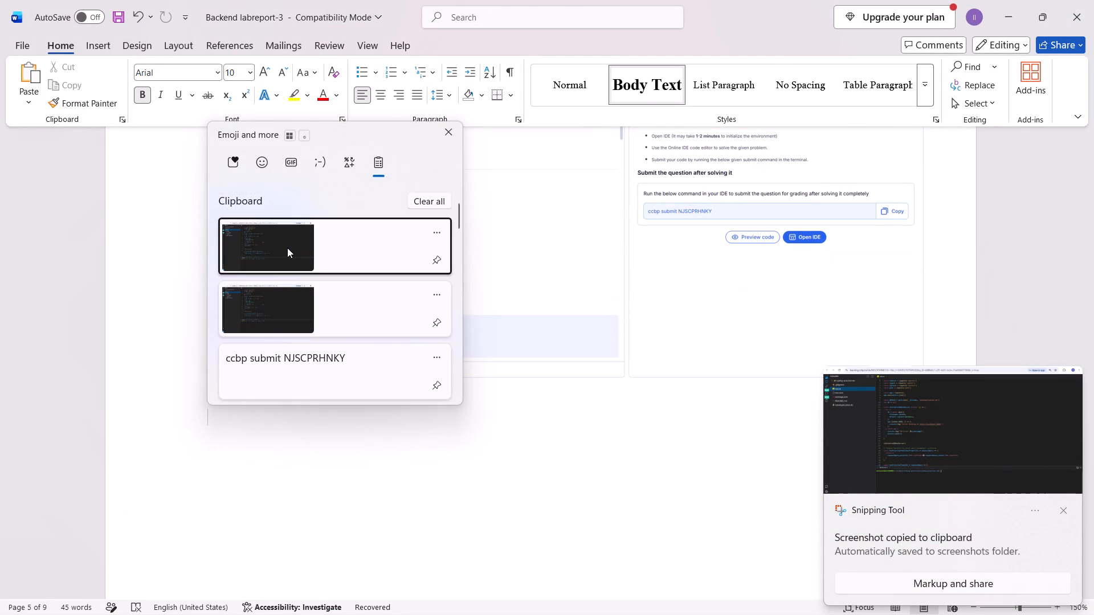
{"action": "left_click", "coordinate": [287, 248]}
{"action": "key", "text": "ctrl+v"}
Delete the previous student's Todo Application submission results screenshot from page 7.
{"action": "scroll", "coordinate": [381, 307], "scroll_direction": "down", "scroll_amount": 1}
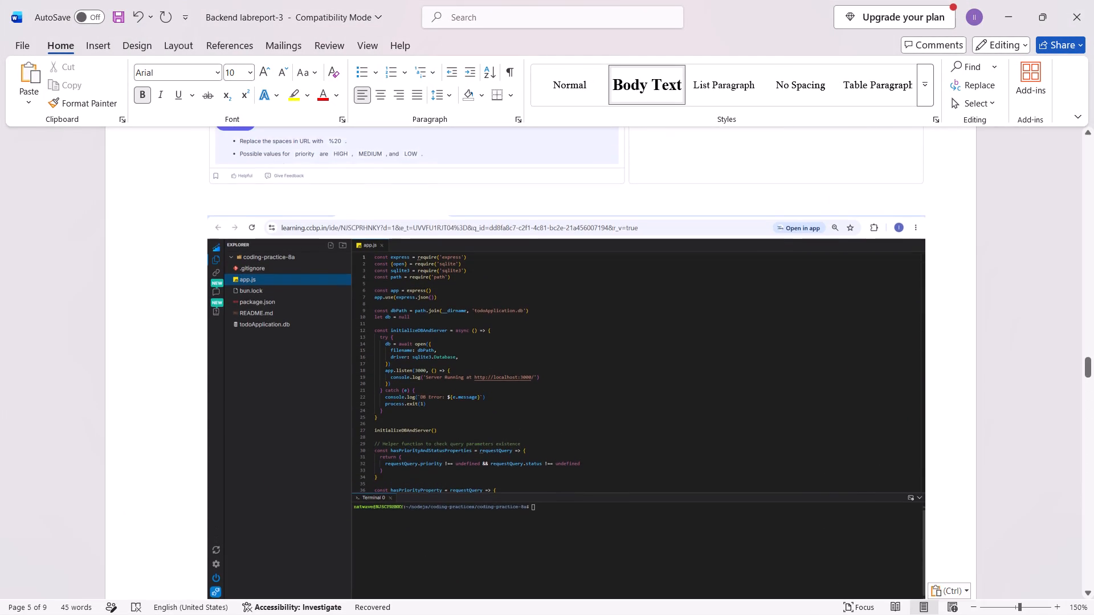
{"action": "scroll", "coordinate": [381, 307], "scroll_direction": "down", "scroll_amount": 4}
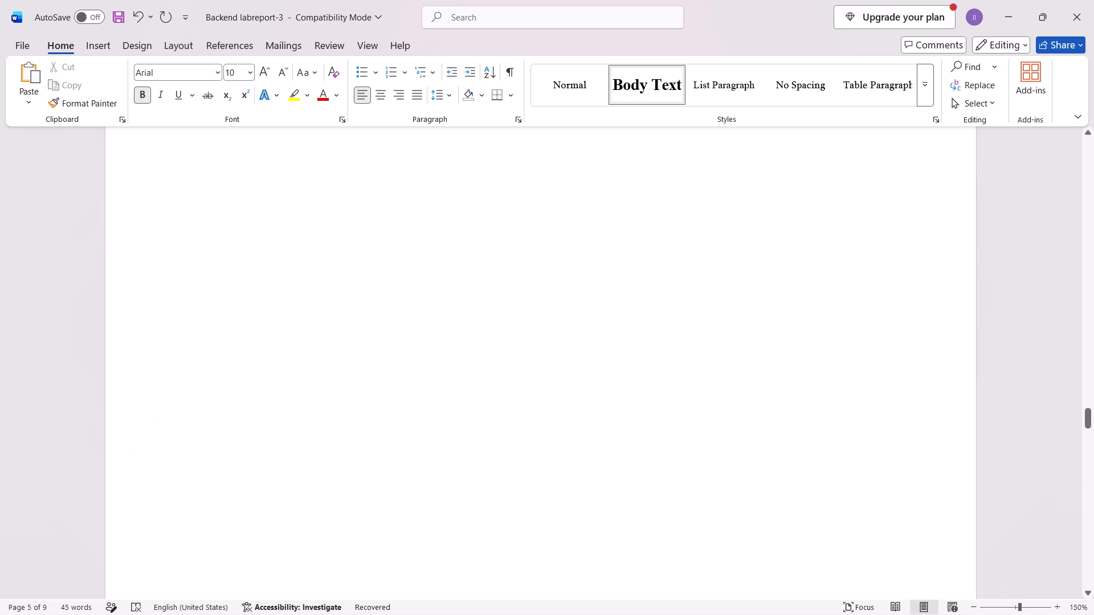
{"action": "scroll", "coordinate": [381, 307], "scroll_direction": "down", "scroll_amount": 1}
{"action": "scroll", "coordinate": [381, 307], "scroll_direction": "up", "scroll_amount": 5}
{"action": "scroll", "coordinate": [381, 307], "scroll_direction": "down", "scroll_amount": 1}
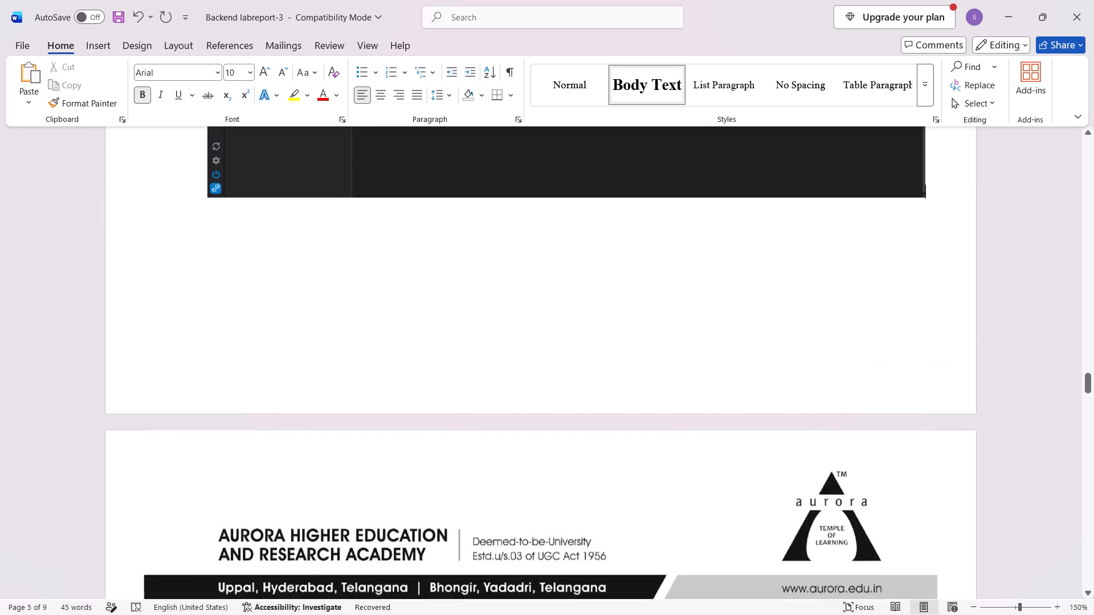
{"action": "scroll", "coordinate": [381, 307], "scroll_direction": "down", "scroll_amount": 5}
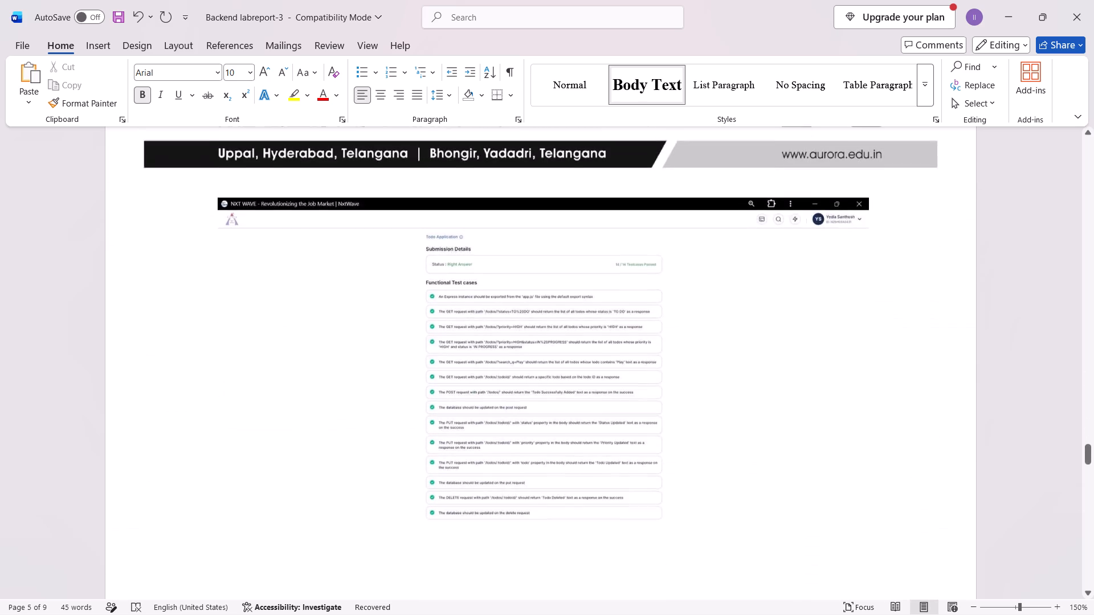
{"action": "scroll", "coordinate": [381, 307], "scroll_direction": "down", "scroll_amount": 1}
{"action": "left_click", "coordinate": [451, 326]}
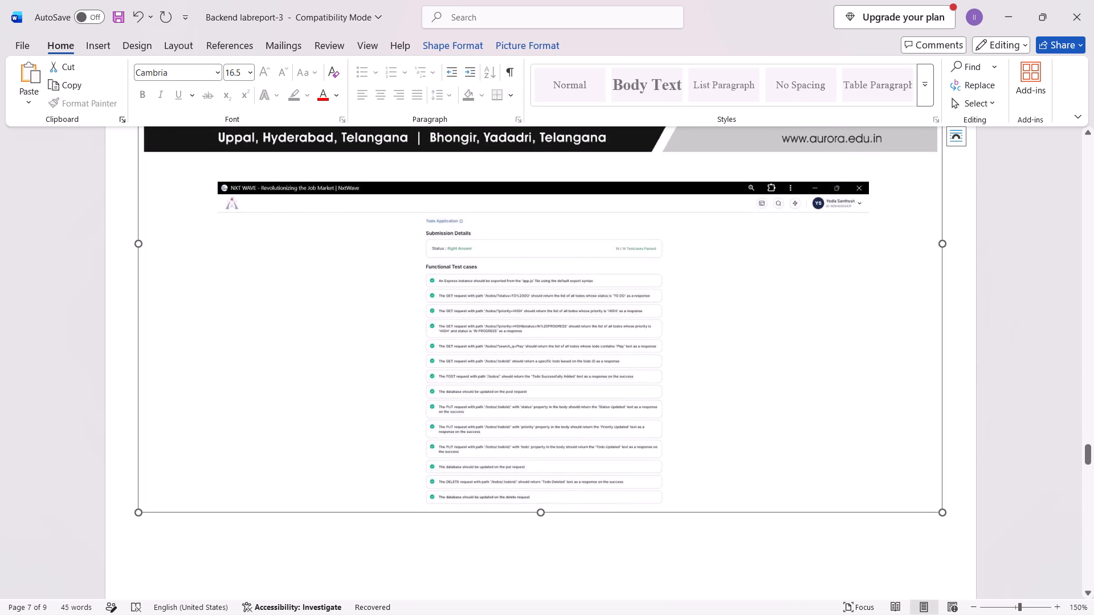
{"action": "left_click", "coordinate": [468, 343]}
{"action": "key", "text": "Delete"}
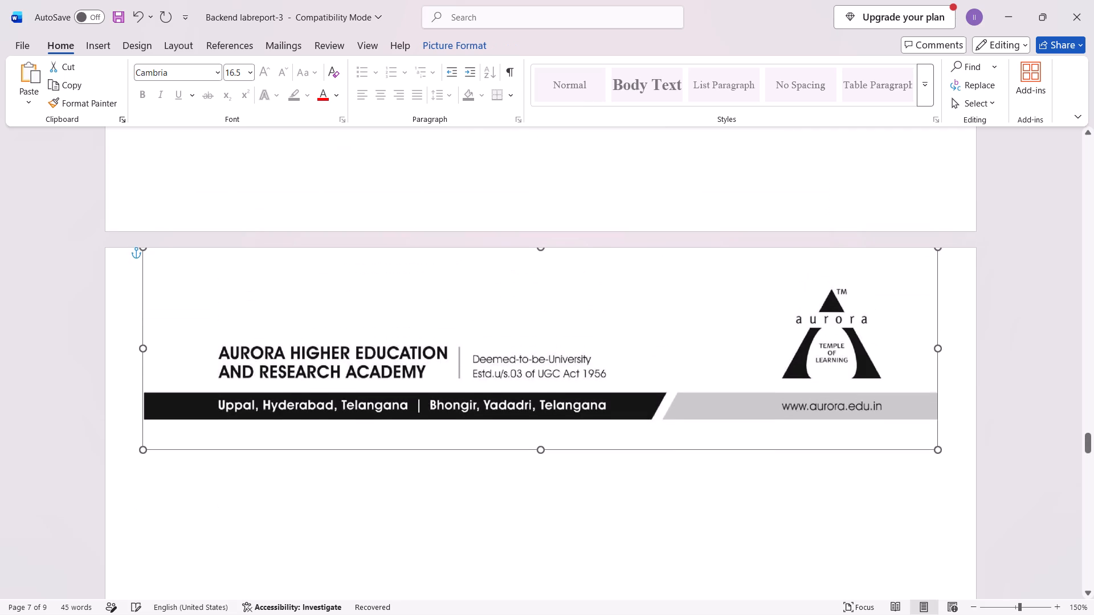
Place the text cursor on the blank line below the letterhead of page 7.
{"action": "scroll", "coordinate": [468, 343], "scroll_direction": "up", "scroll_amount": 6}
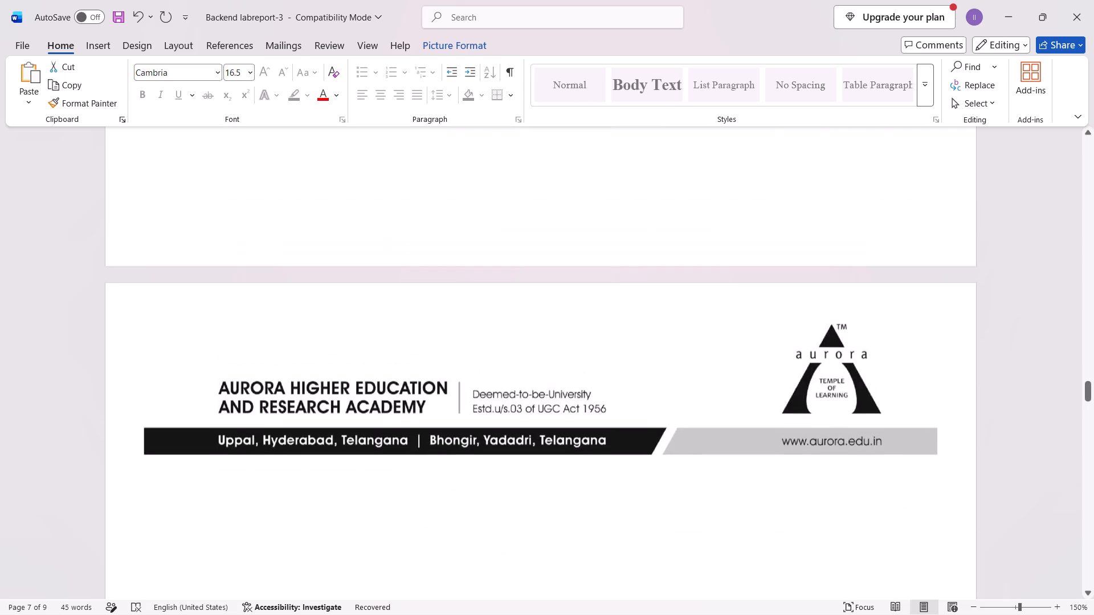
{"action": "scroll", "coordinate": [468, 343], "scroll_direction": "up", "scroll_amount": 1}
{"action": "scroll", "coordinate": [468, 343], "scroll_direction": "down", "scroll_amount": 1}
{"action": "left_click", "coordinate": [247, 236]}
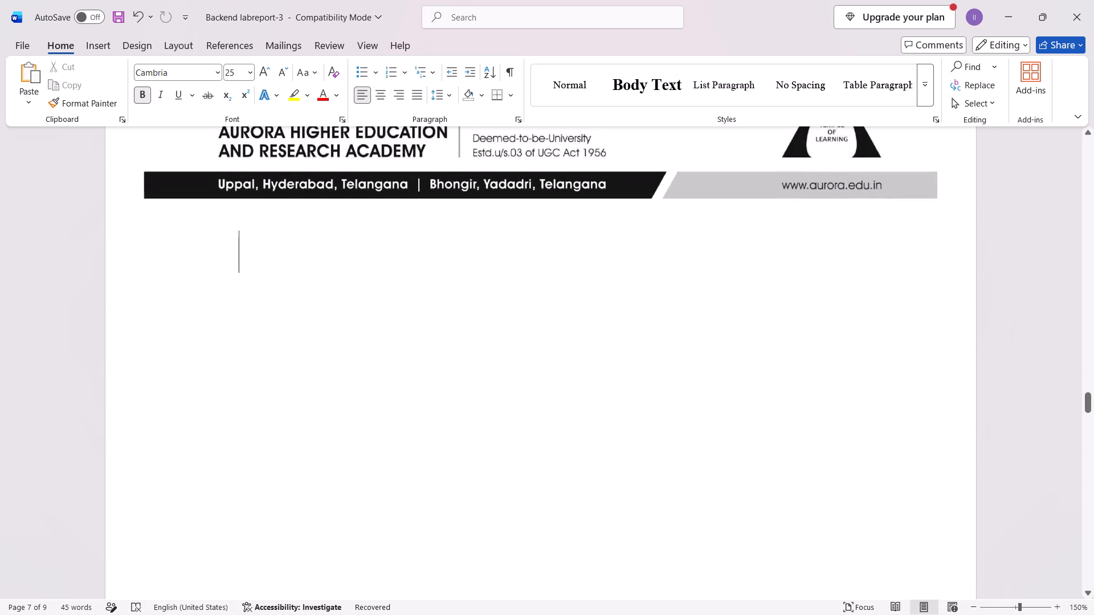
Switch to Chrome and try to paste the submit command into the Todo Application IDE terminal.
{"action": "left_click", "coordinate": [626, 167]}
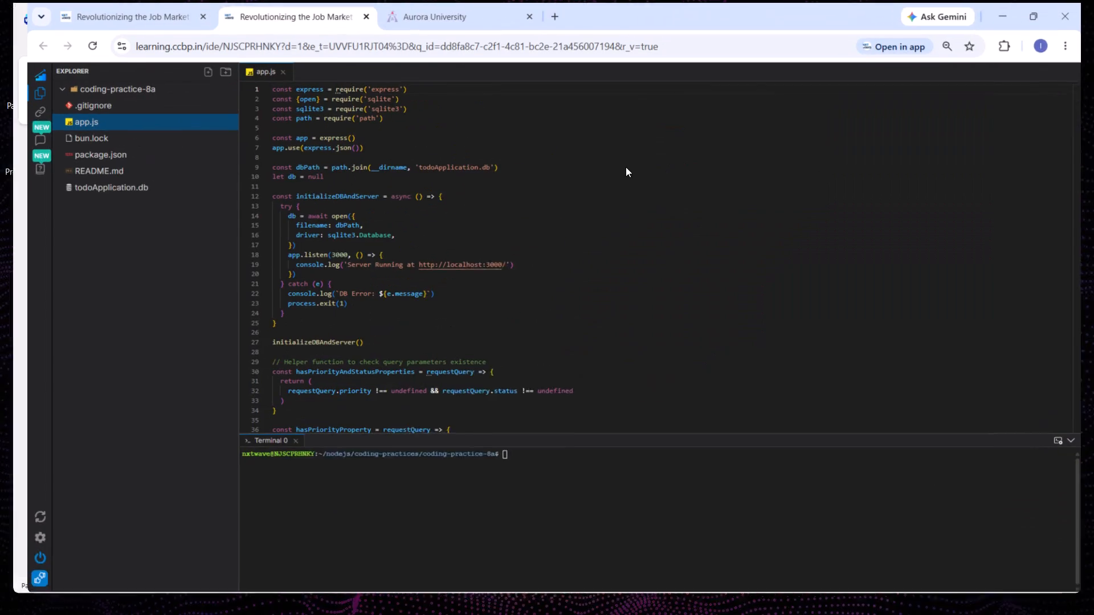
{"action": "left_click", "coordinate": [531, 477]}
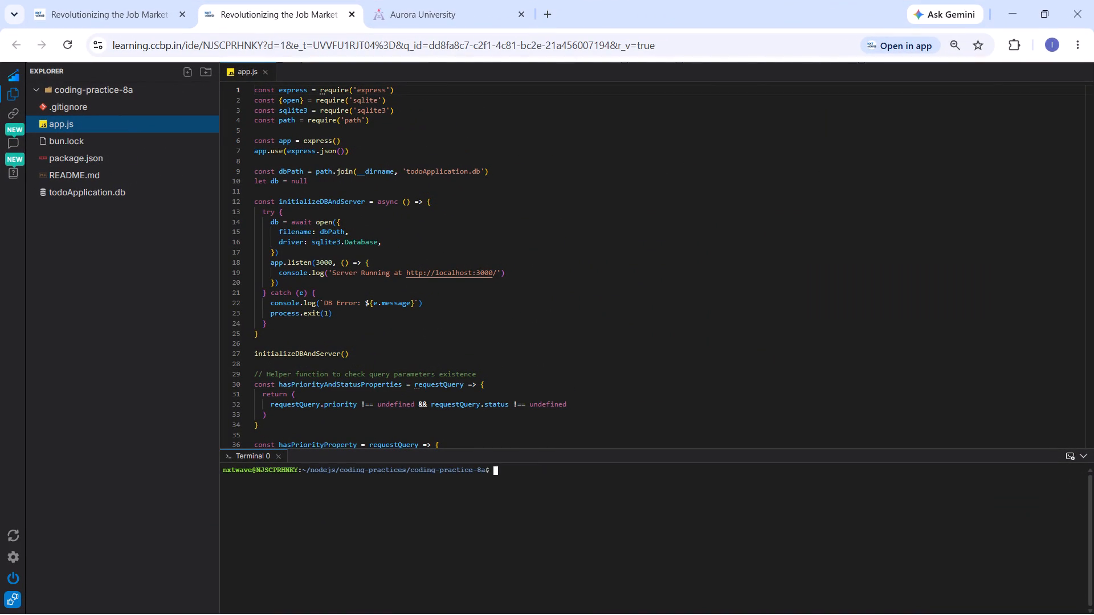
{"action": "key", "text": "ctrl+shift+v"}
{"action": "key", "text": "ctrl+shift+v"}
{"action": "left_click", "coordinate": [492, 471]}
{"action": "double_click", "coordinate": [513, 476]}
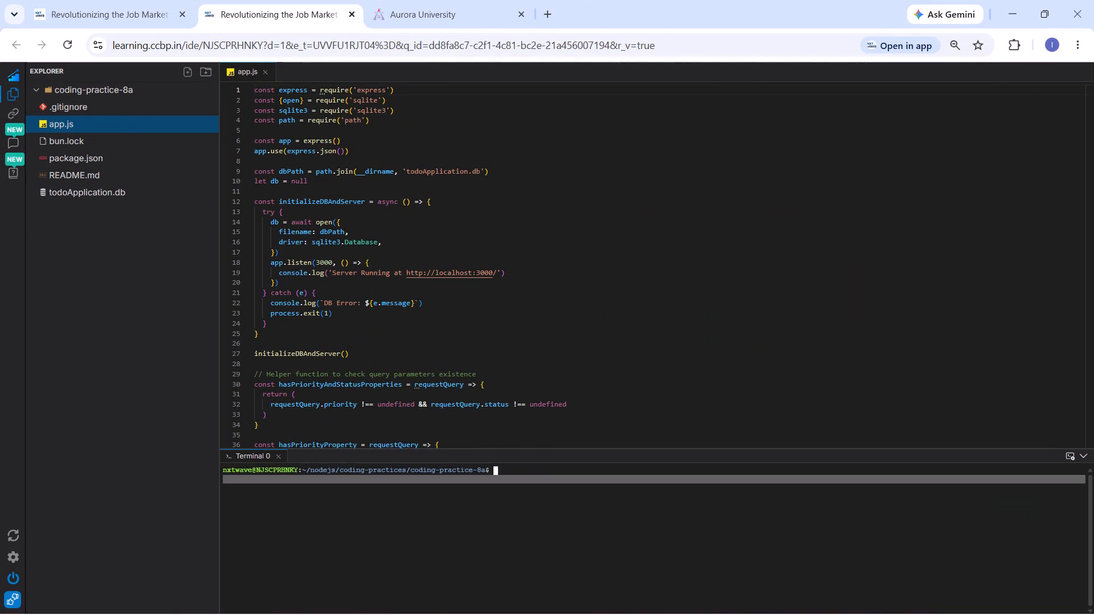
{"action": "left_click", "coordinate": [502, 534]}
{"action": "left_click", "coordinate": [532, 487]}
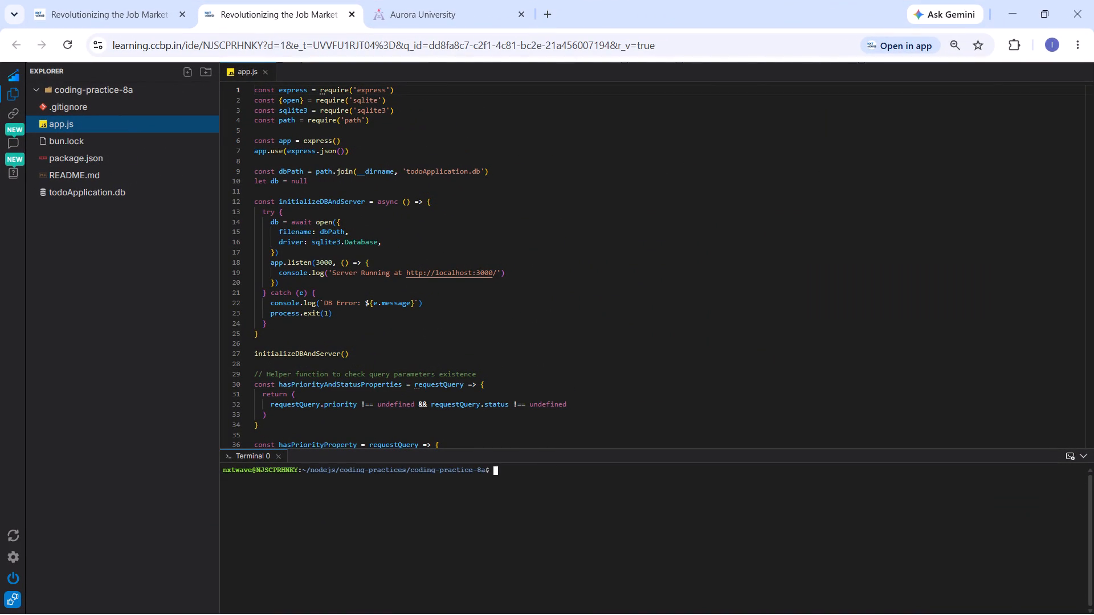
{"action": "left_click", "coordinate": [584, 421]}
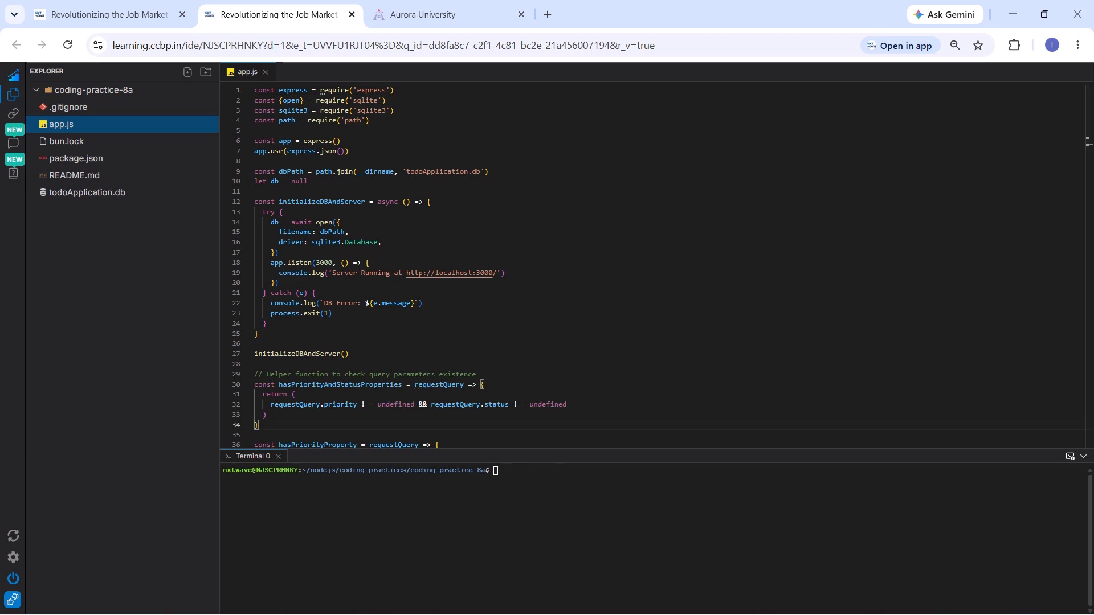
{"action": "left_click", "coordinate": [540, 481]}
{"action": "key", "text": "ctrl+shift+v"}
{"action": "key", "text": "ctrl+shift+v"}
Copy the ccbp submit command again from the Todo Application question's instructions.
{"action": "left_click", "coordinate": [120, 13]}
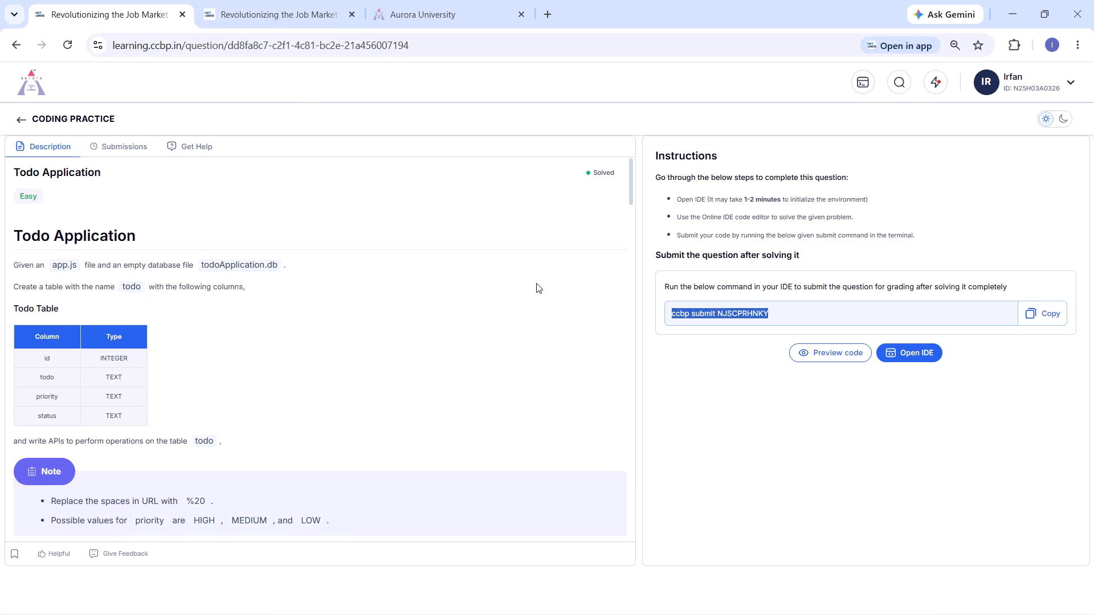
{"action": "left_click", "coordinate": [791, 309]}
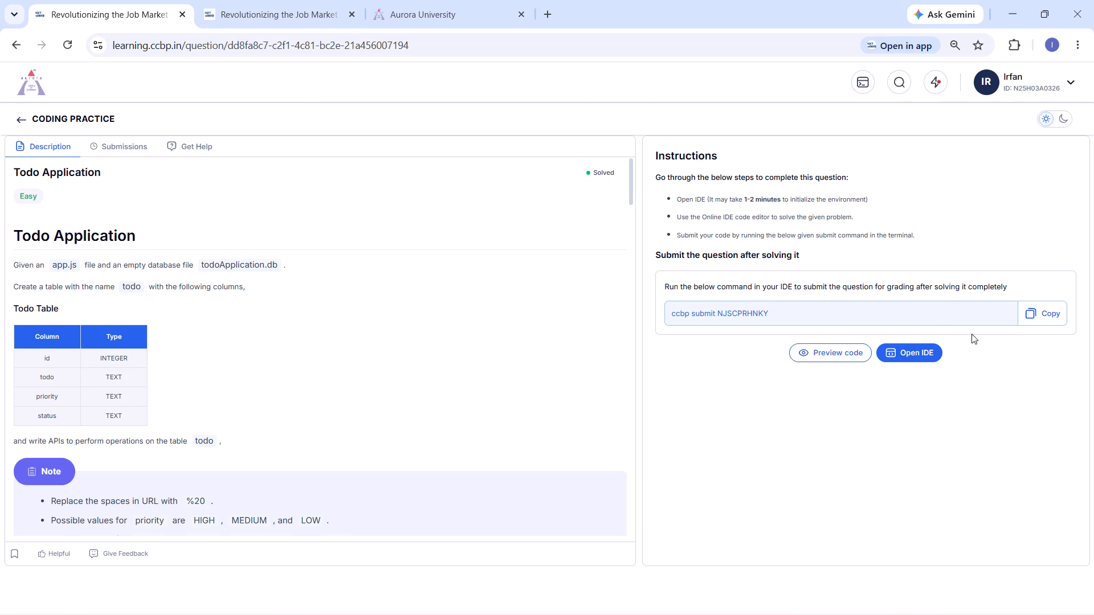
{"action": "left_click", "coordinate": [1024, 317]}
{"action": "triple_click", "coordinate": [1024, 317]}
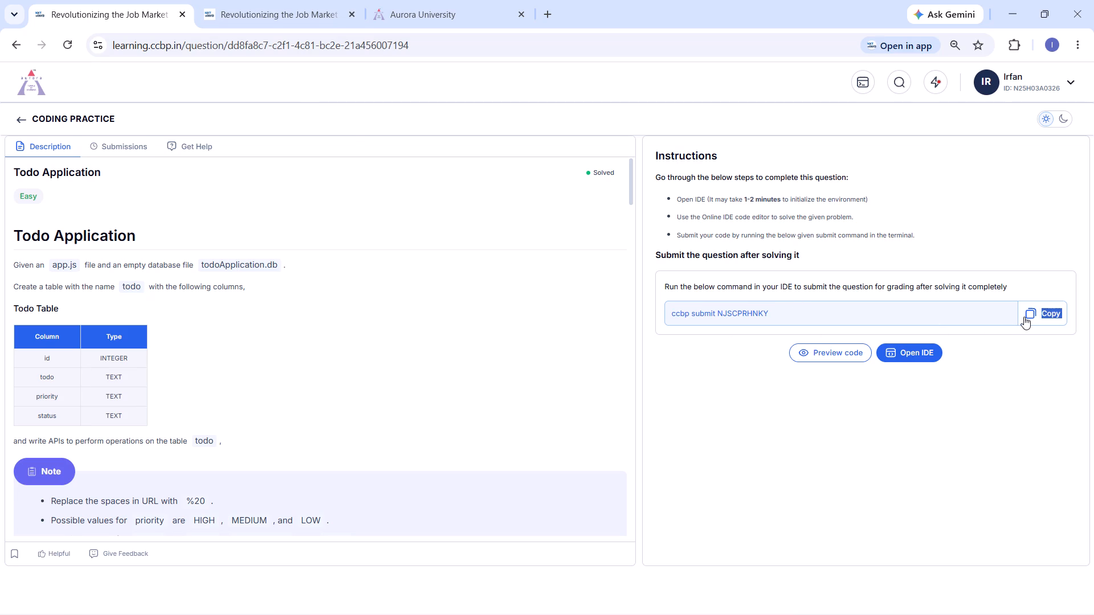
{"action": "left_click", "coordinate": [1029, 315]}
{"action": "left_click_drag", "start_coordinate": [787, 311], "coordinate": [761, 313]}
{"action": "left_click_drag", "start_coordinate": [761, 313], "coordinate": [671, 312]}
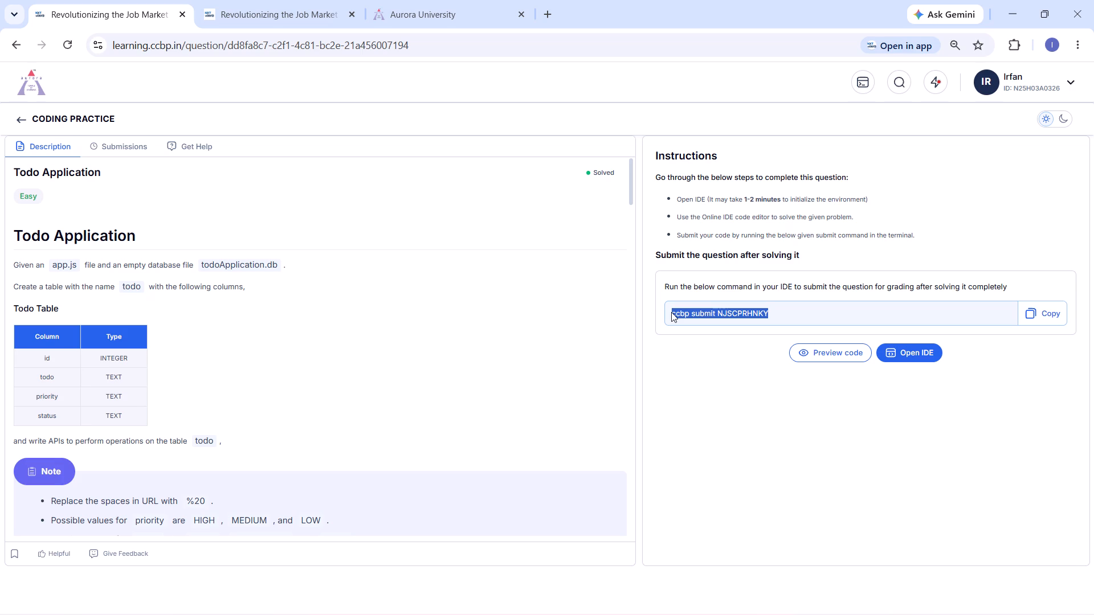
{"action": "key", "text": "ctrl+c"}
{"action": "key", "text": "ctrl+c"}
{"action": "key", "text": "ctrl+c"}
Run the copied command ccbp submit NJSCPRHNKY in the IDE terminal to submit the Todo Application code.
{"action": "left_click", "coordinate": [287, 29]}
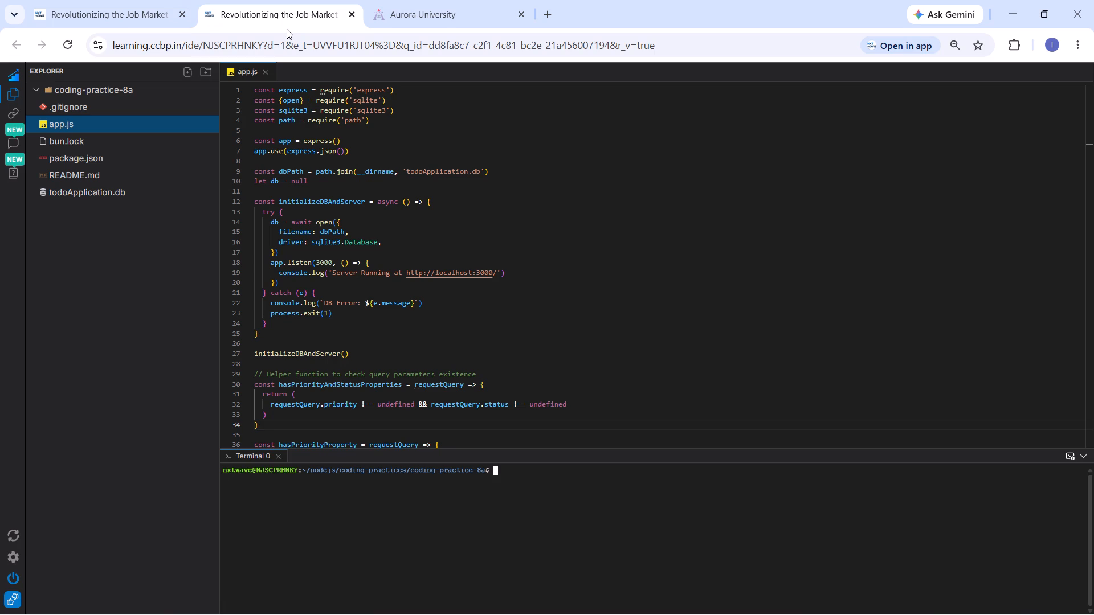
{"action": "left_click", "coordinate": [520, 480]}
{"action": "triple_click", "coordinate": [520, 480]}
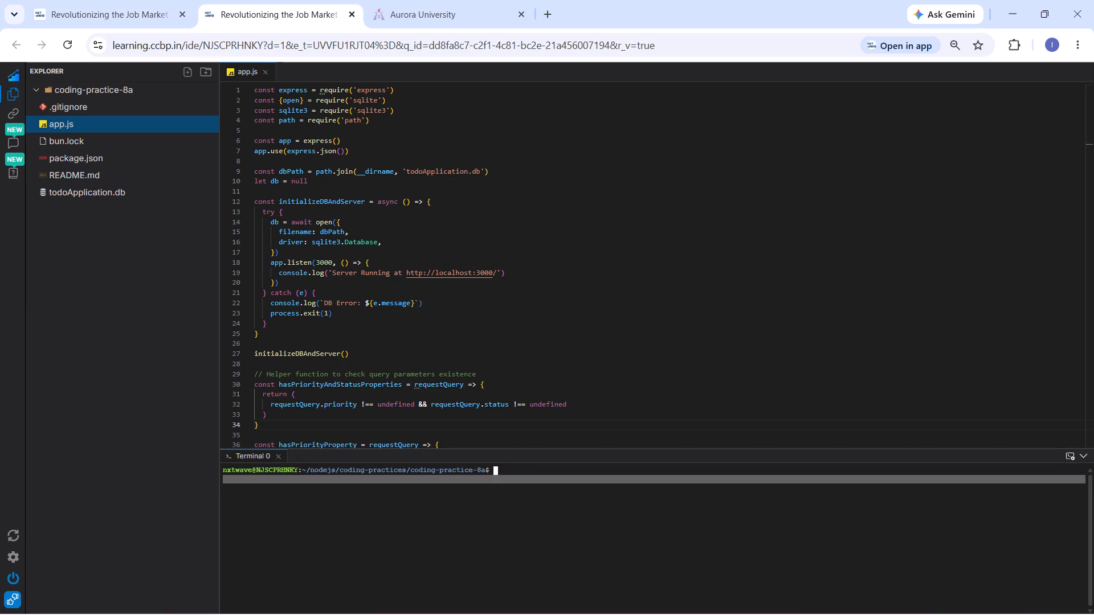
{"action": "left_click", "coordinate": [512, 470]}
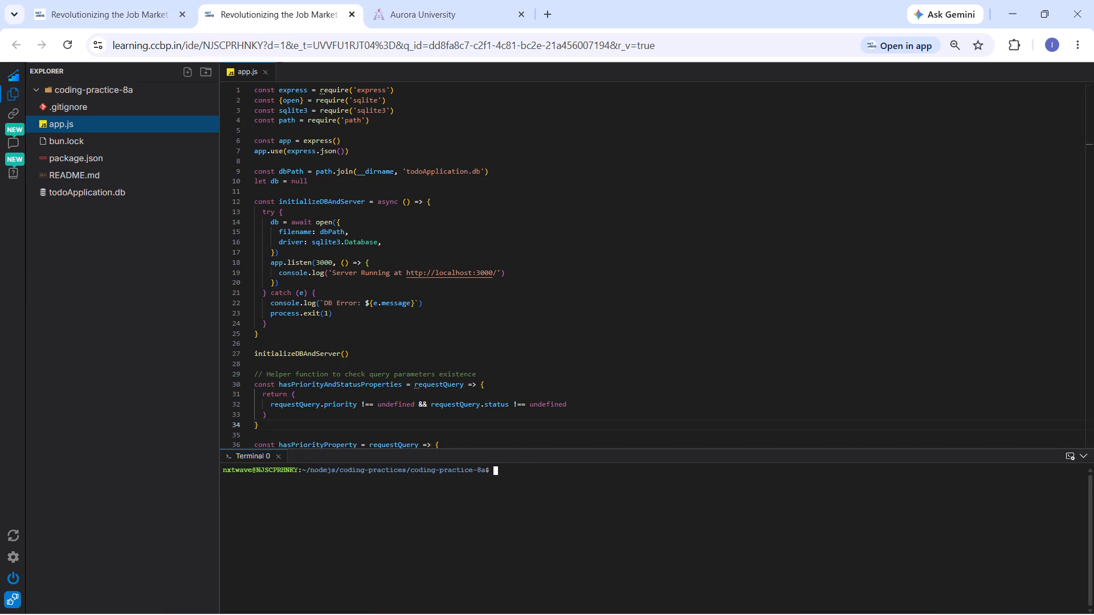
{"action": "key", "text": "ctrl+shift+v"}
{"action": "key", "text": "Return"}
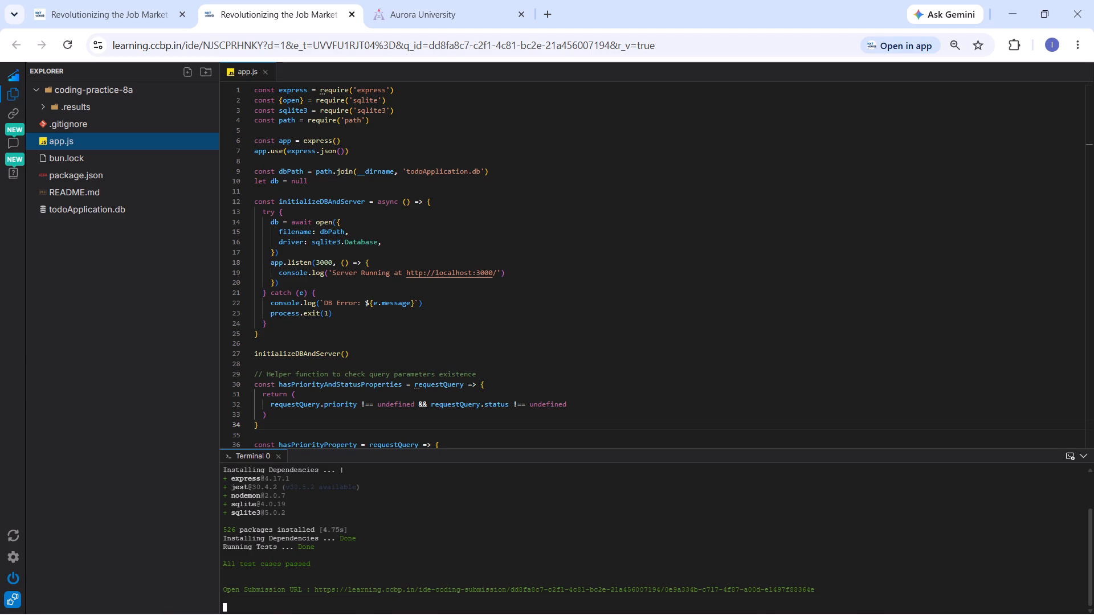
Open the Todo Application submission details page from the submission URL in the terminal output.
{"action": "left_click", "coordinate": [615, 588]}
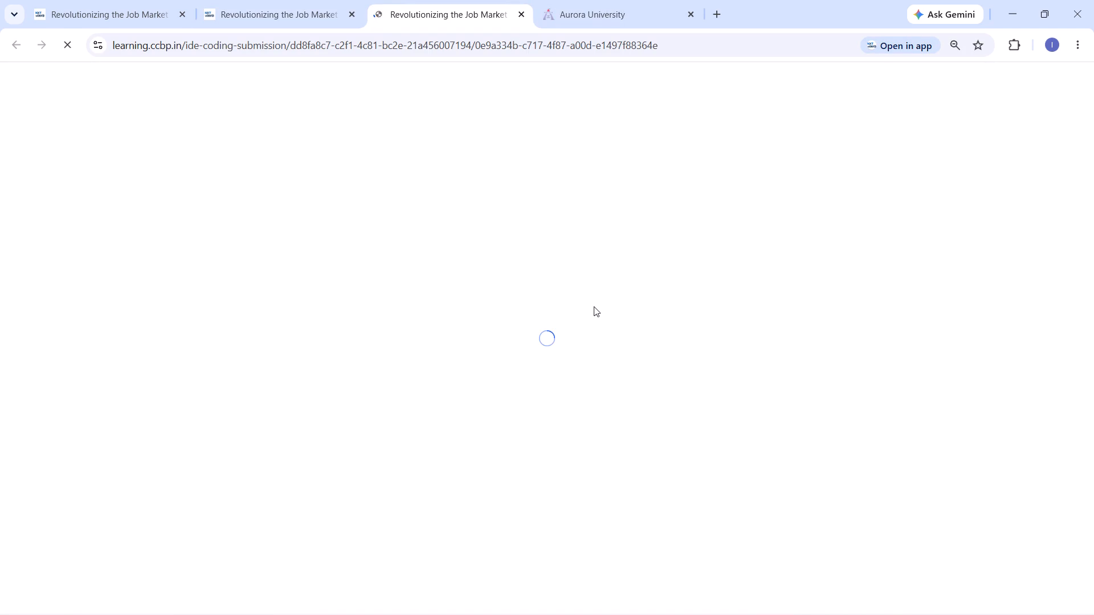
{"action": "scroll", "coordinate": [594, 306], "scroll_direction": "down", "scroll_amount": 1}
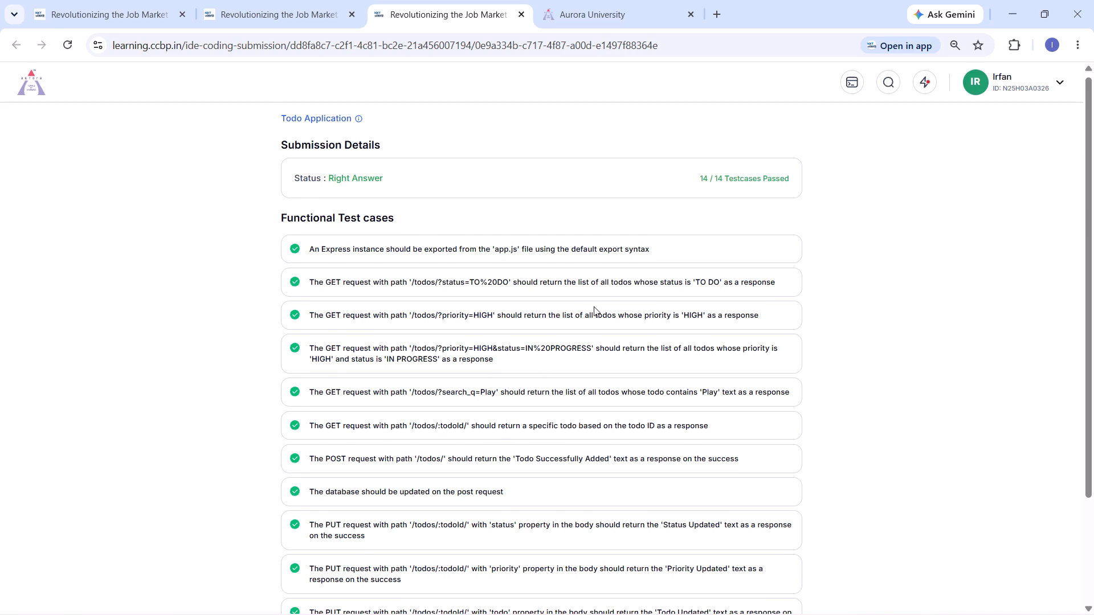
{"action": "scroll", "coordinate": [594, 306], "scroll_direction": "down", "scroll_amount": 1}
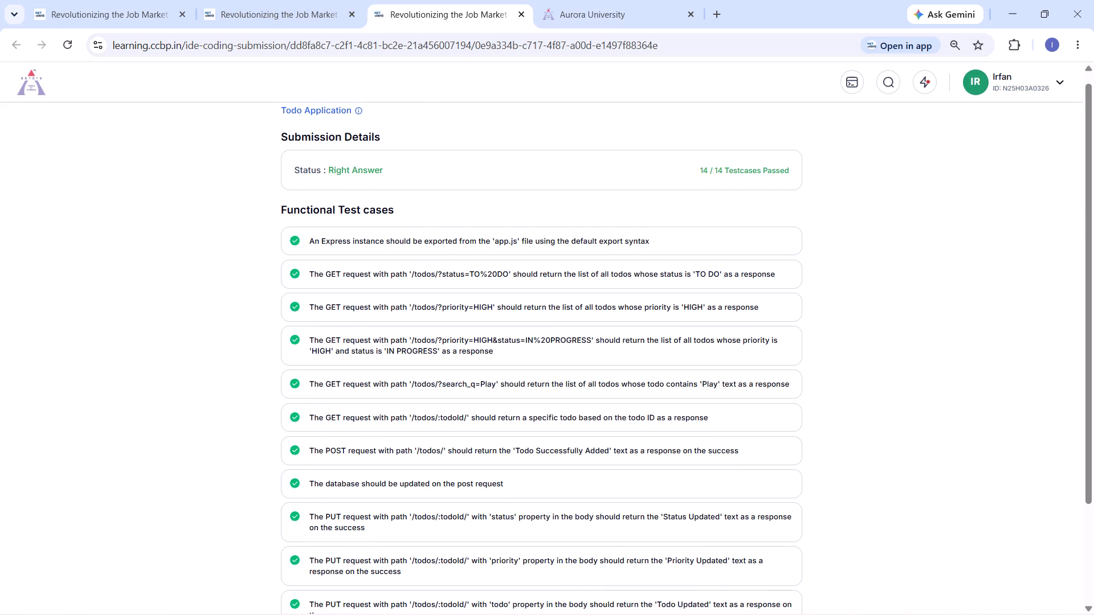
{"action": "scroll", "coordinate": [475, 243], "scroll_direction": "up", "scroll_amount": 1}
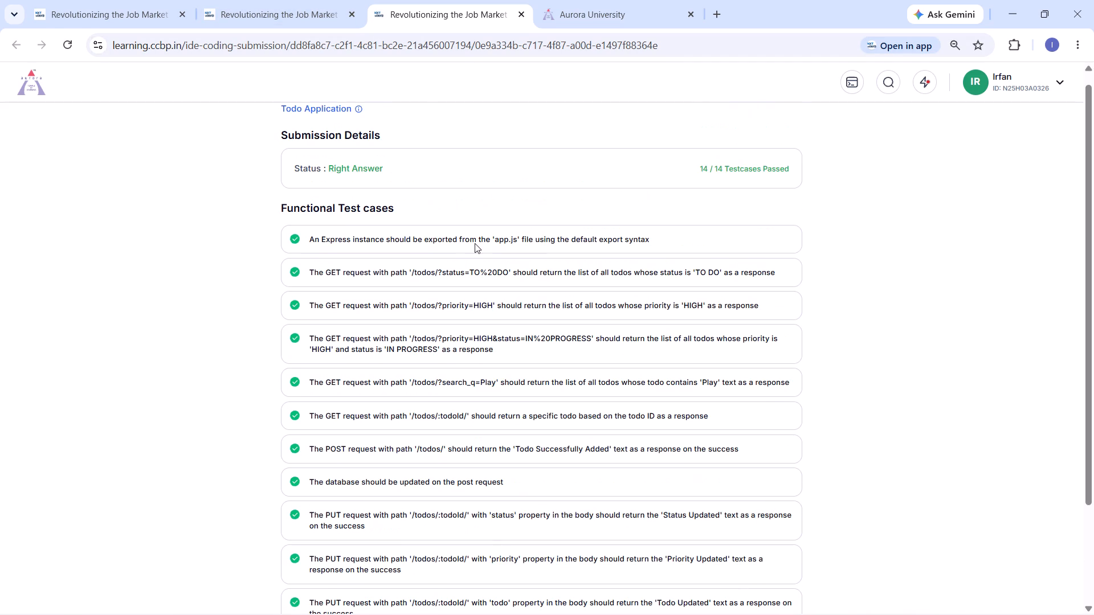
Capture a screenshot of the Todo Application submission details page, excluding the browser's tab and address area.
{"action": "key", "text": "Print"}
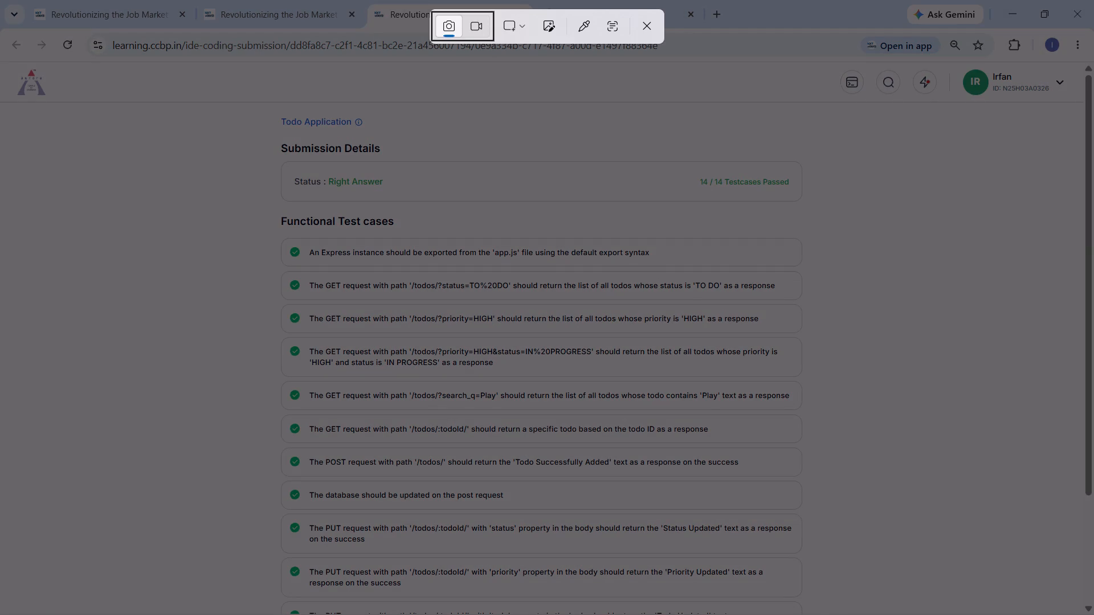
{"action": "left_click_drag", "start_coordinate": [3, 60], "coordinate": [1093, 614]}
Switch to the Backend labreport-3 Word document and paste the captured submission screenshot onto the blank letterhead page 6.
{"action": "scroll", "coordinate": [439, 374], "scroll_direction": "right", "scroll_amount": 3}
{"action": "scroll", "coordinate": [1093, 614], "scroll_direction": "right", "scroll_amount": 1}
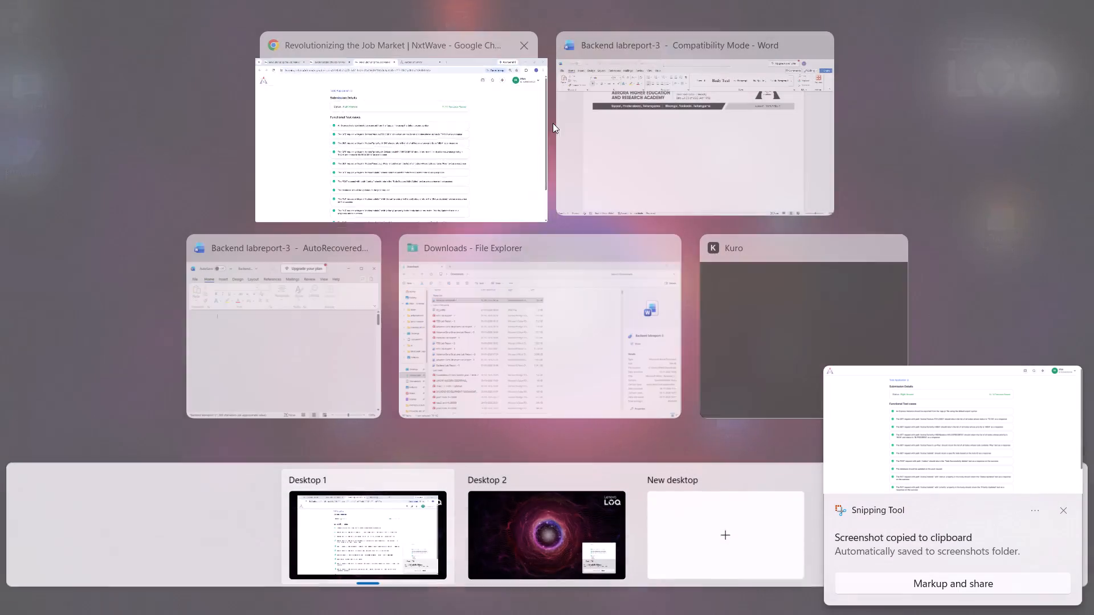
{"action": "left_click", "coordinate": [621, 136]}
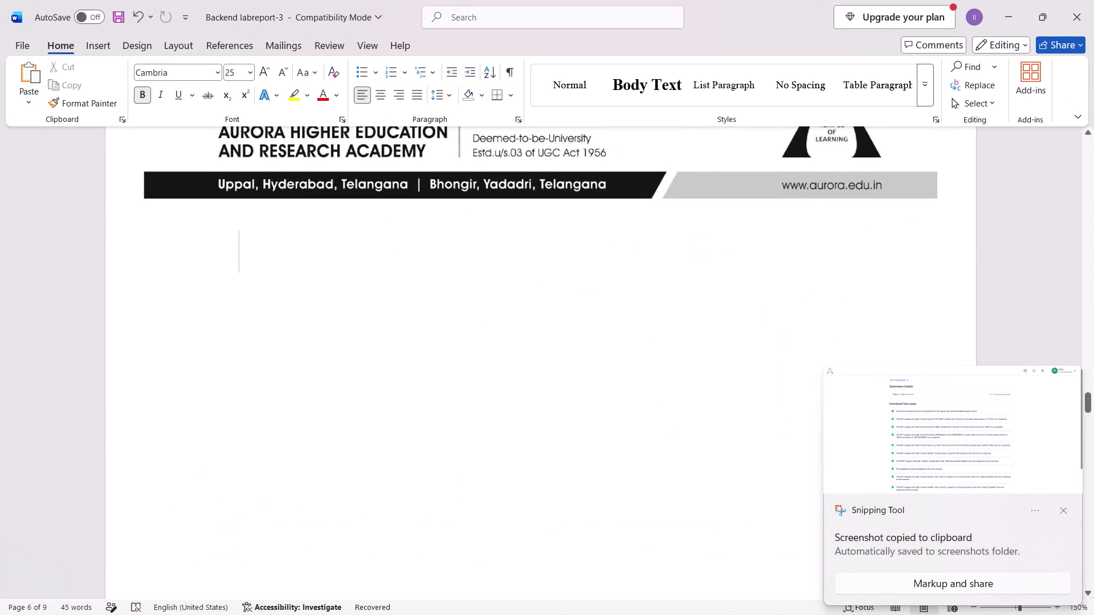
{"action": "key", "text": "super+v"}
{"action": "left_click", "coordinate": [279, 404]}
{"action": "key", "text": "ctrl+v"}
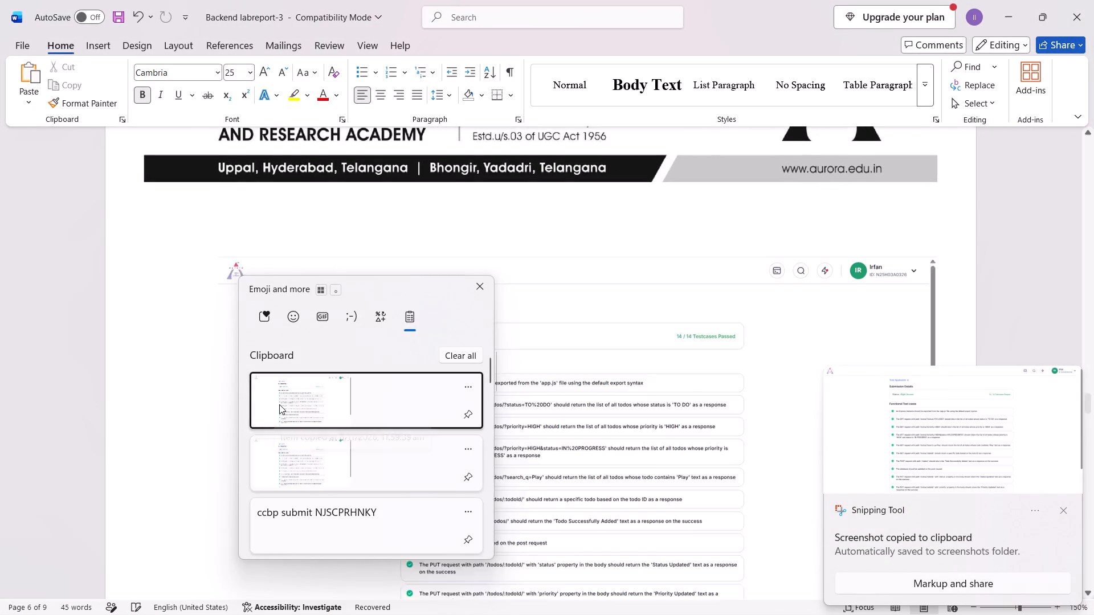
Copy the "Player Match Scores" heading farther down the document and delete it from its original place.
{"action": "scroll", "coordinate": [435, 399], "scroll_direction": "down", "scroll_amount": 3}
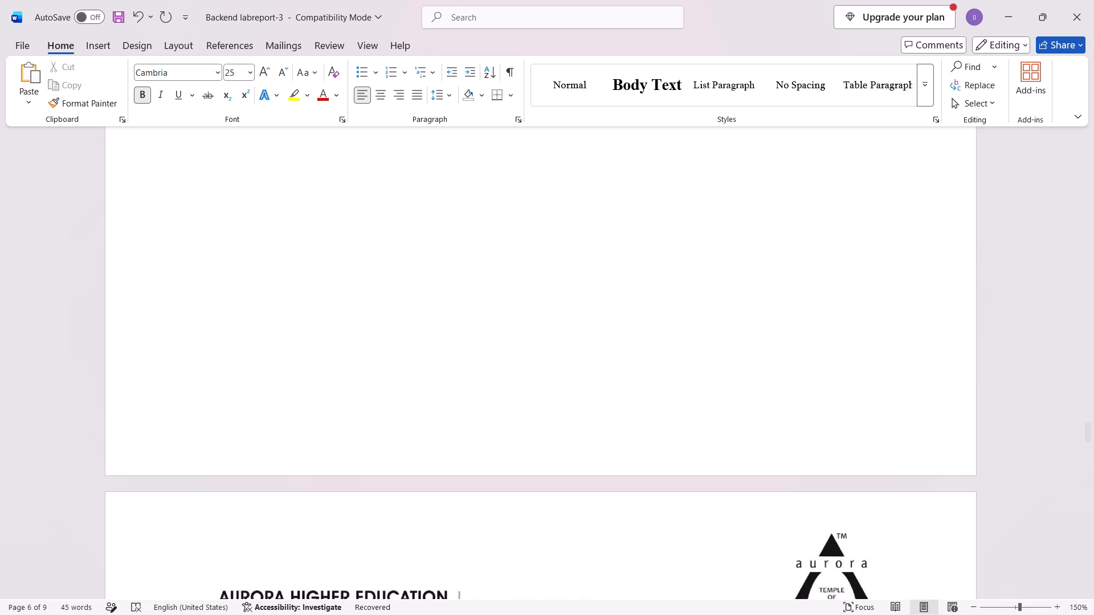
{"action": "scroll", "coordinate": [435, 399], "scroll_direction": "down", "scroll_amount": 1}
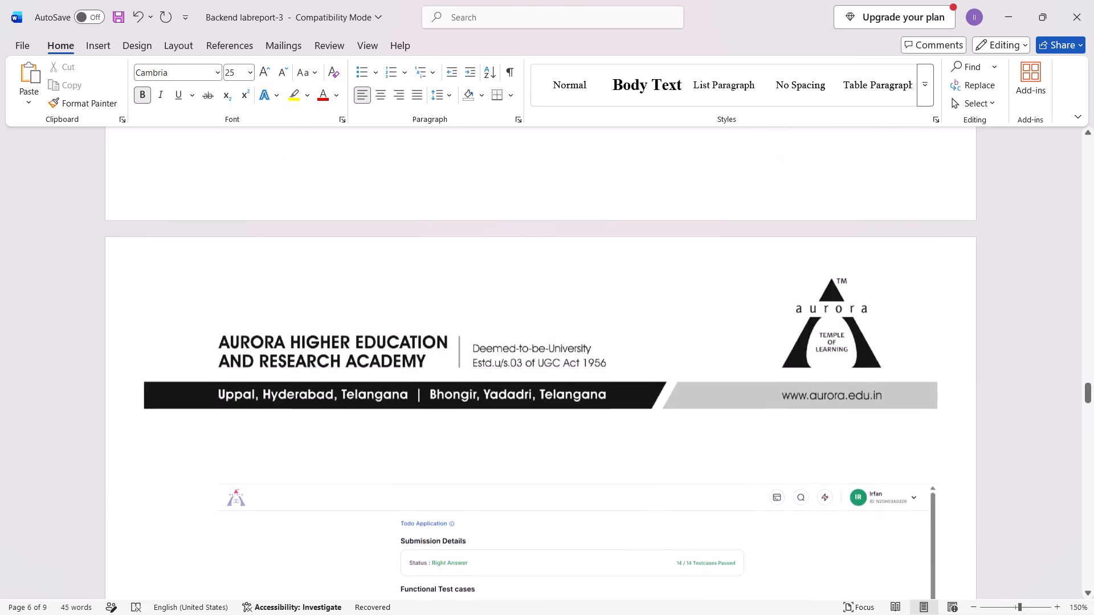
{"action": "scroll", "coordinate": [435, 399], "scroll_direction": "down", "scroll_amount": 1}
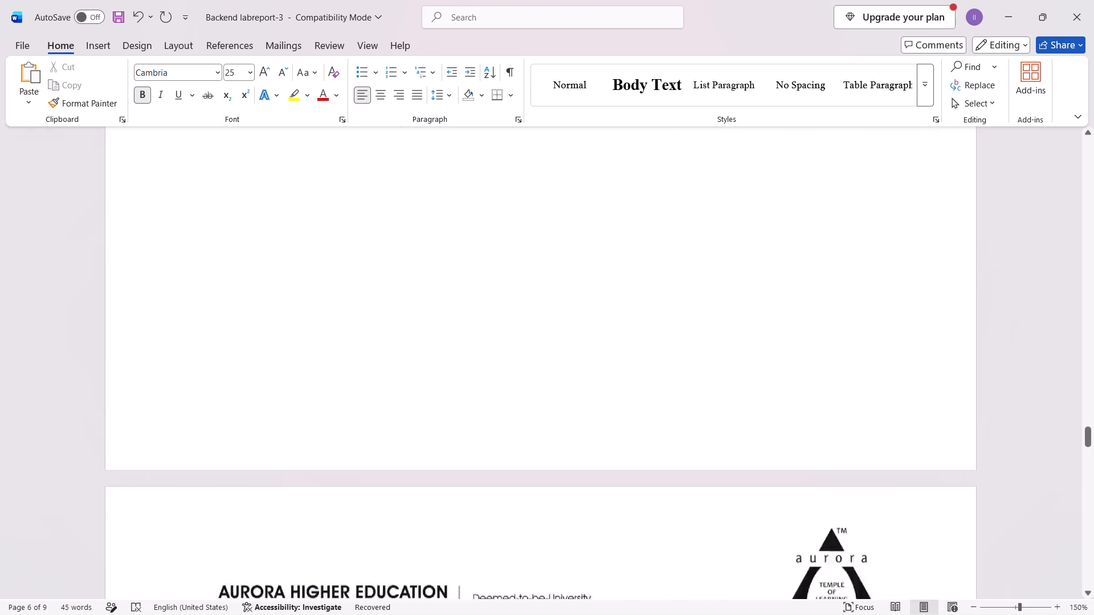
{"action": "scroll", "coordinate": [435, 399], "scroll_direction": "down", "scroll_amount": 5}
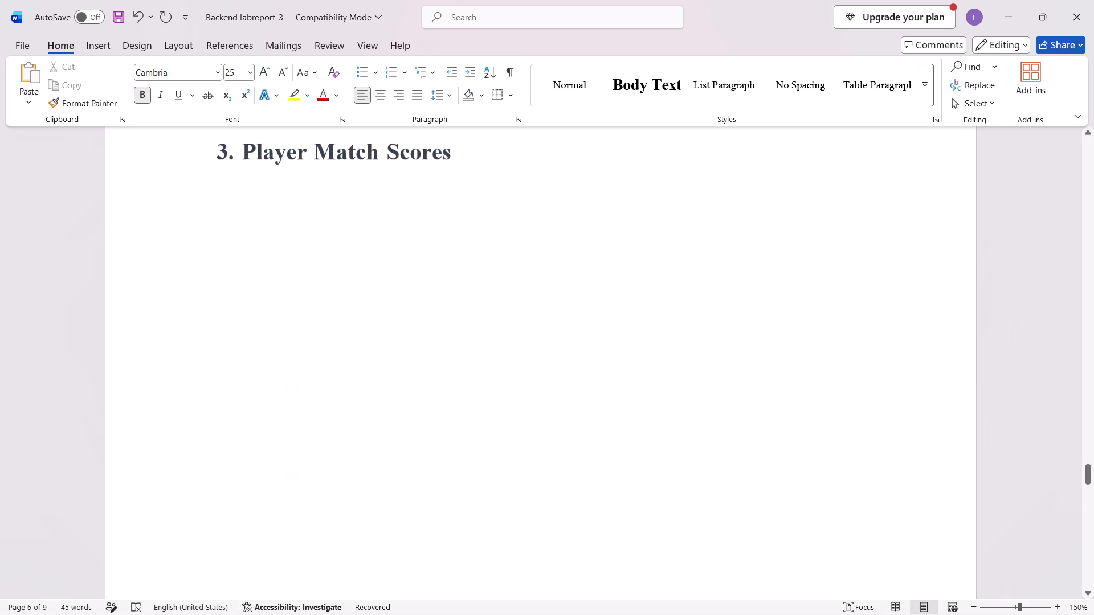
{"action": "scroll", "coordinate": [463, 210], "scroll_direction": "up", "scroll_amount": 1}
{"action": "left_click_drag", "start_coordinate": [466, 329], "coordinate": [362, 320]}
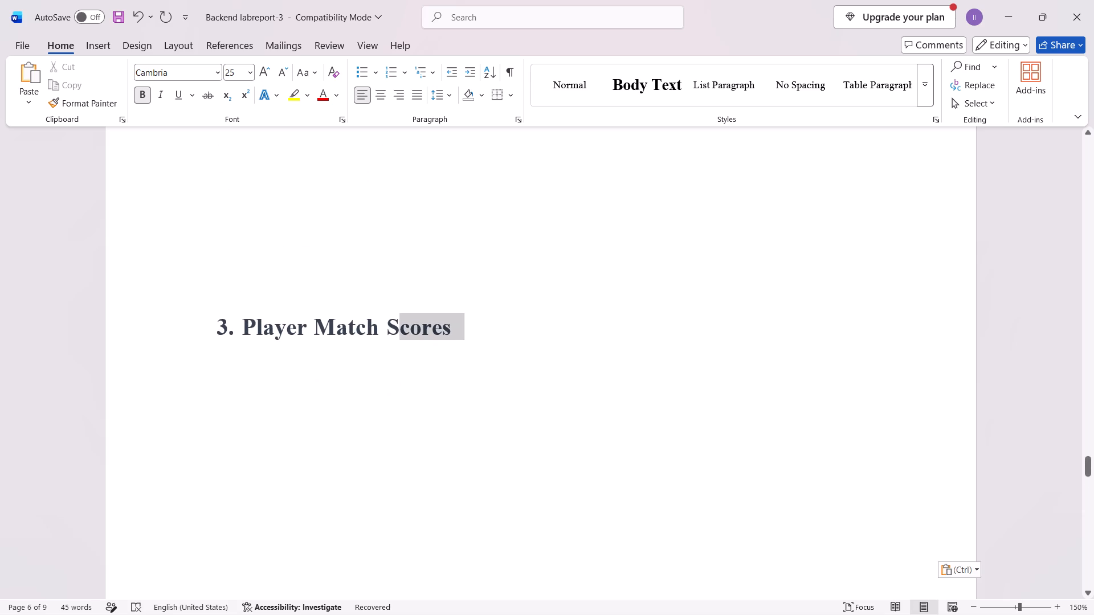
{"action": "left_click_drag", "start_coordinate": [362, 320], "coordinate": [221, 325]}
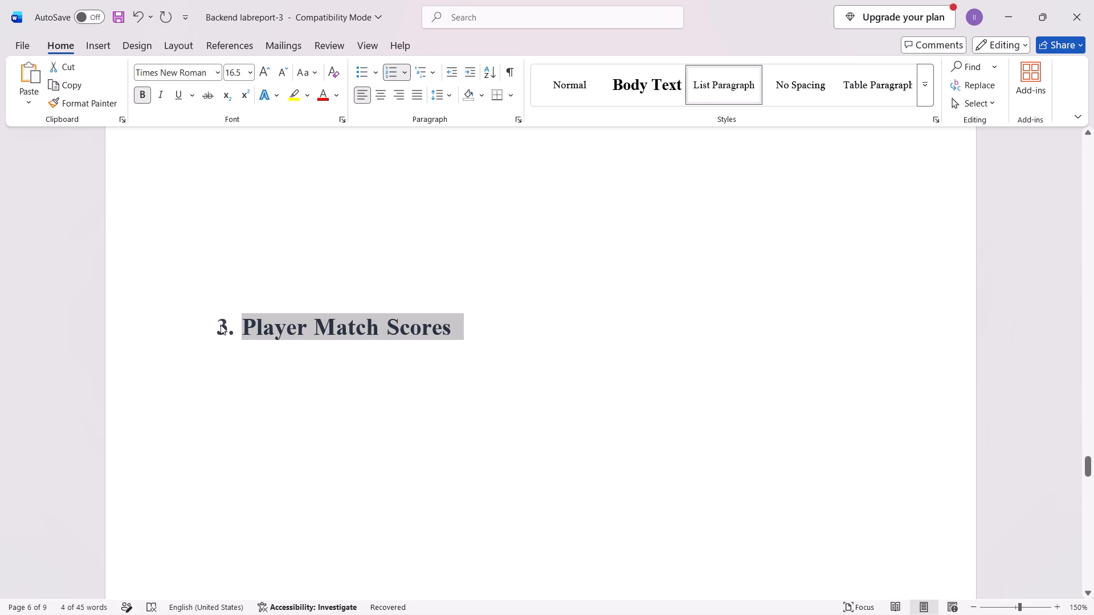
{"action": "key", "text": "ctrl+c"}
{"action": "key", "text": "BackSpace"}
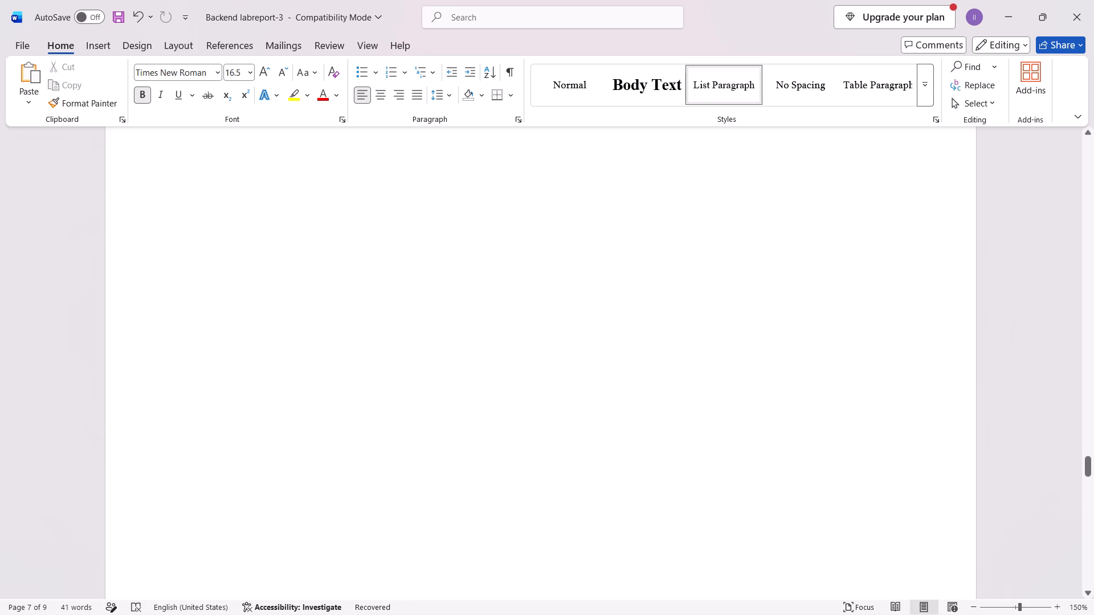
Paste the copied "Player Match Scores" heading directly beneath the letterhead of page 7, after the Todo Application submission screenshot.
{"action": "scroll", "coordinate": [221, 325], "scroll_direction": "down", "scroll_amount": 4}
{"action": "scroll", "coordinate": [221, 335], "scroll_direction": "up", "scroll_amount": 4}
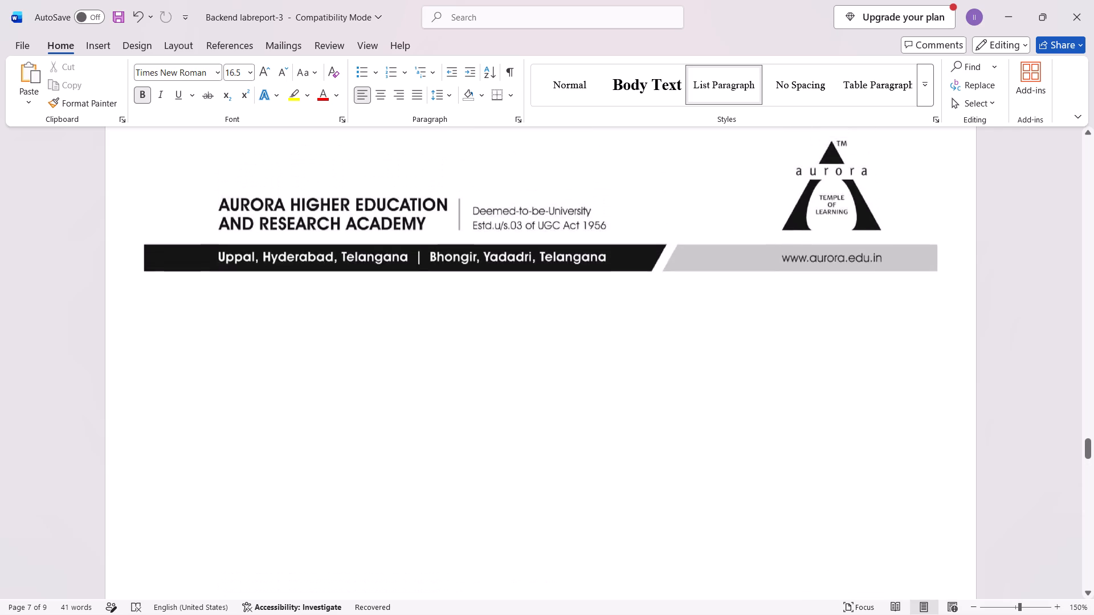
{"action": "scroll", "coordinate": [221, 335], "scroll_direction": "up", "scroll_amount": 4}
{"action": "scroll", "coordinate": [221, 335], "scroll_direction": "down", "scroll_amount": 4}
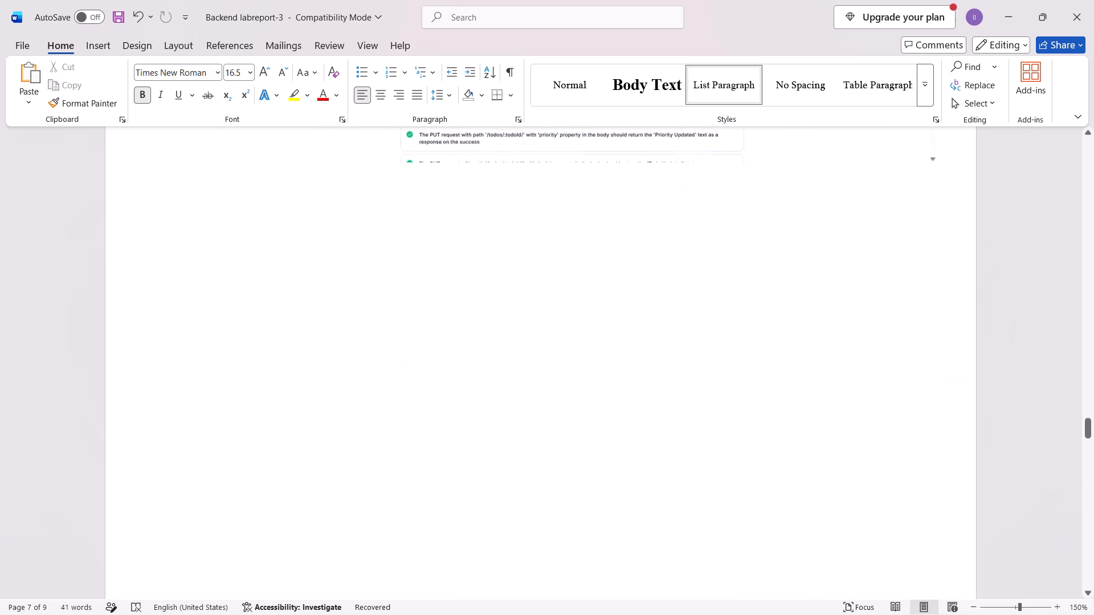
{"action": "scroll", "coordinate": [221, 335], "scroll_direction": "down", "scroll_amount": 2}
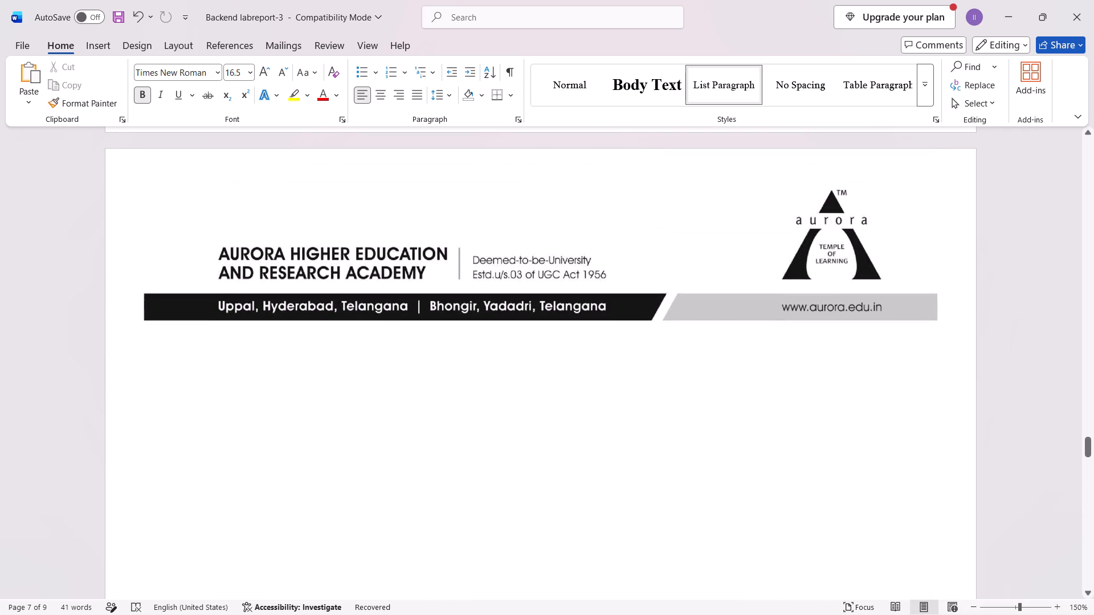
{"action": "left_click", "coordinate": [229, 358]}
{"action": "key", "text": "ctrl+v"}
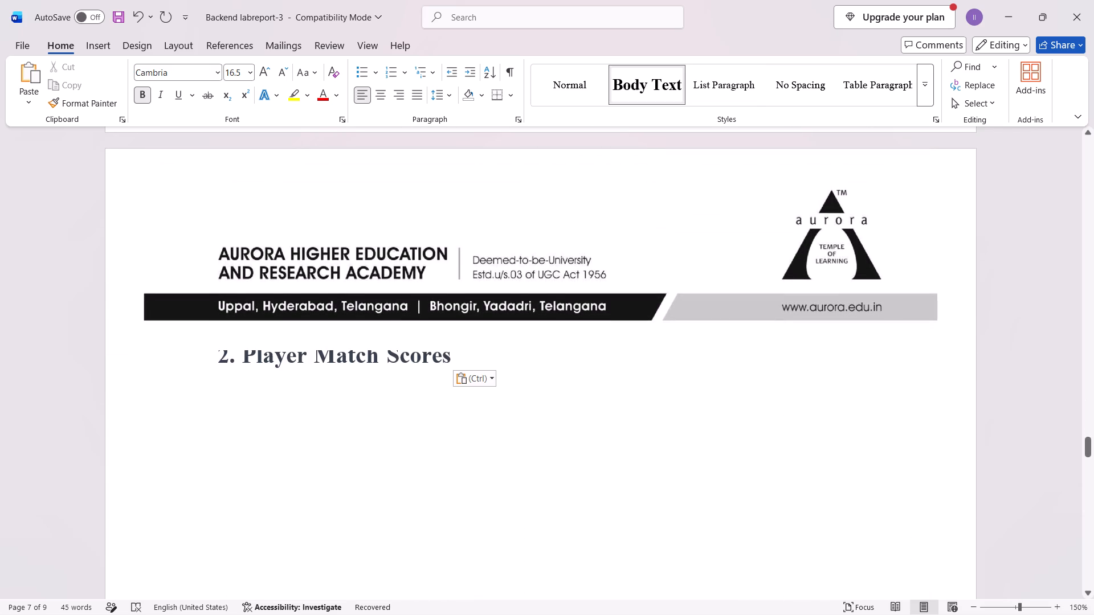
Replace the automatic list number of the "Player Match Scores" heading with a plain "3.".
{"action": "left_click", "coordinate": [240, 368]}
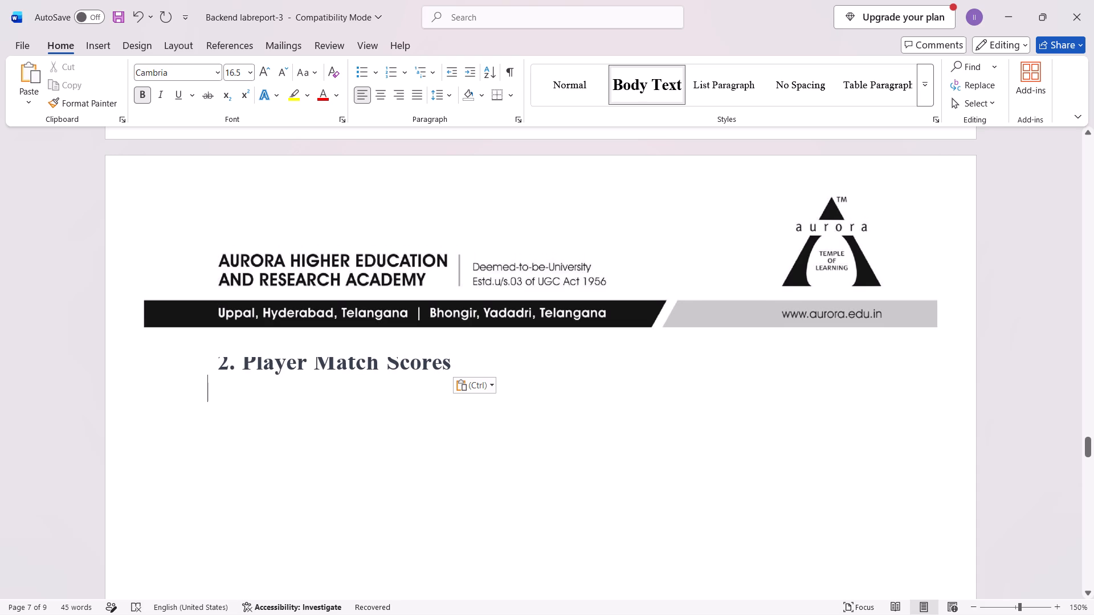
{"action": "key", "text": "BackSpace"}
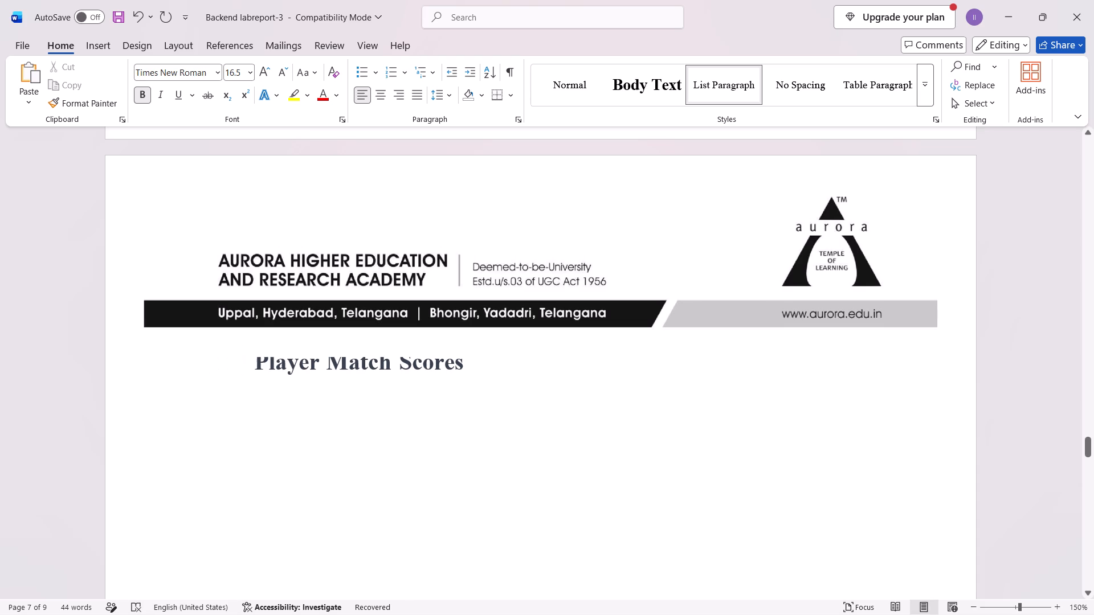
{"action": "key", "text": "3"}
{"action": "key", "text": "period"}
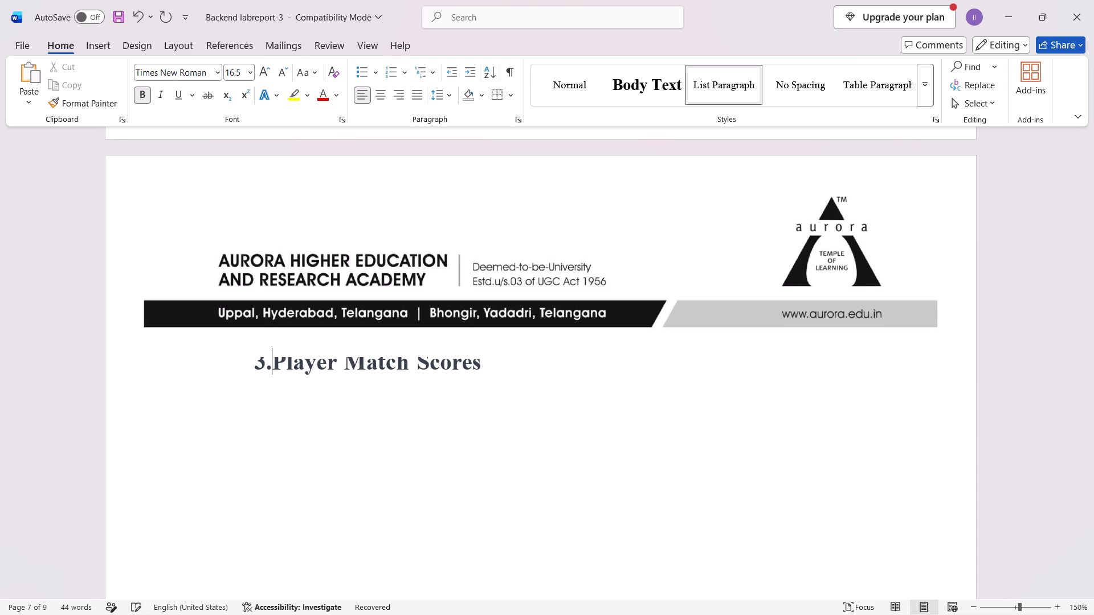
Move the "3.Player Match Scores" heading down one line so it clears the letterhead image.
{"action": "left_click_drag", "start_coordinate": [490, 366], "coordinate": [258, 366]}
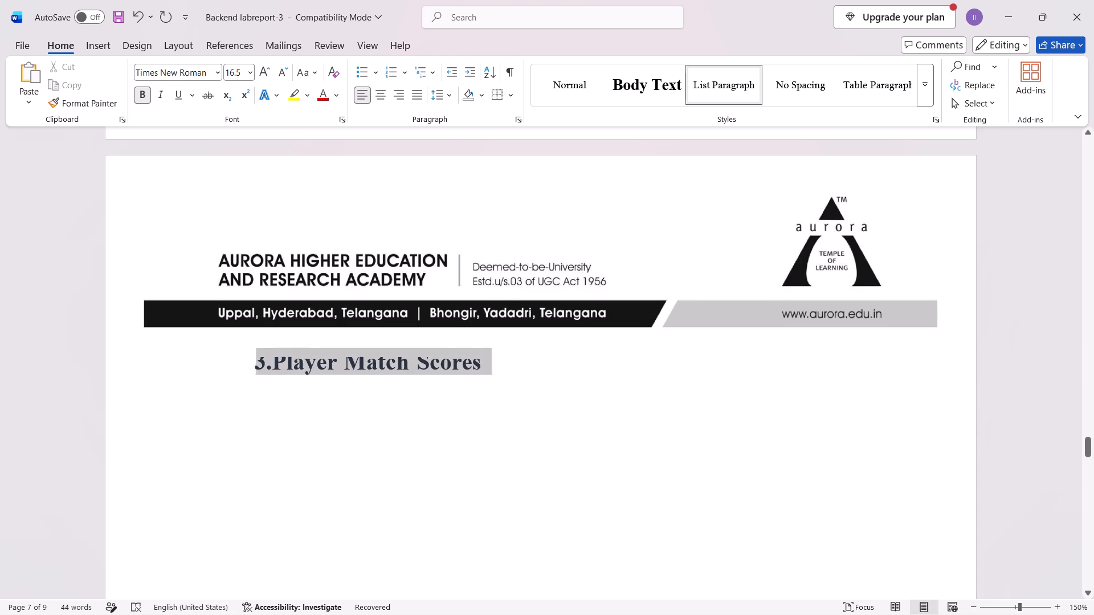
{"action": "left_click_drag", "start_coordinate": [258, 366], "coordinate": [256, 364]}
{"action": "key", "text": "shift+Down"}
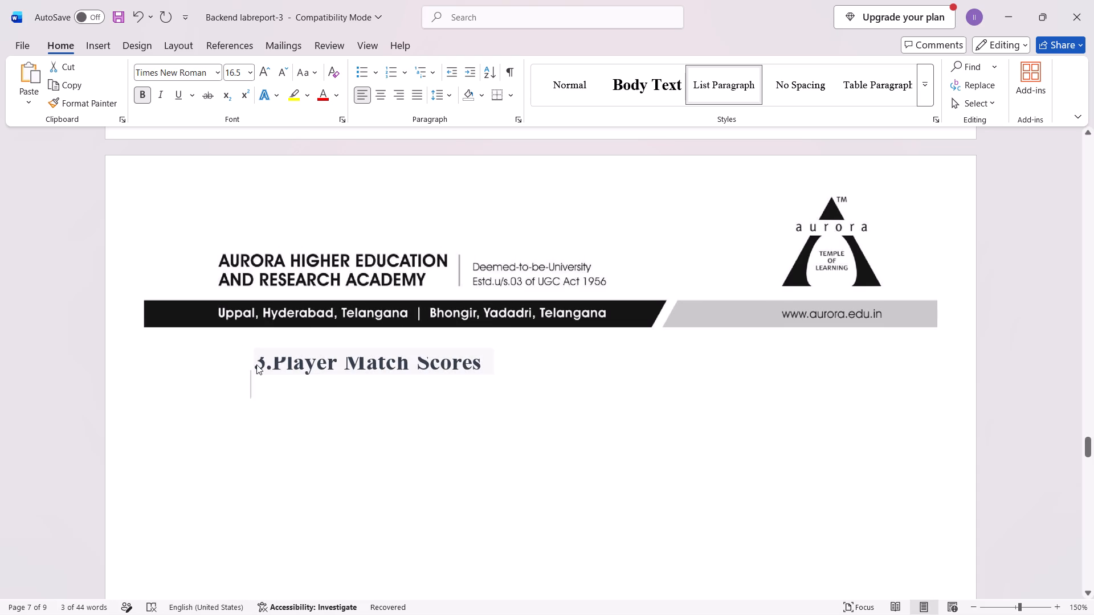
{"action": "left_click", "coordinate": [247, 356]}
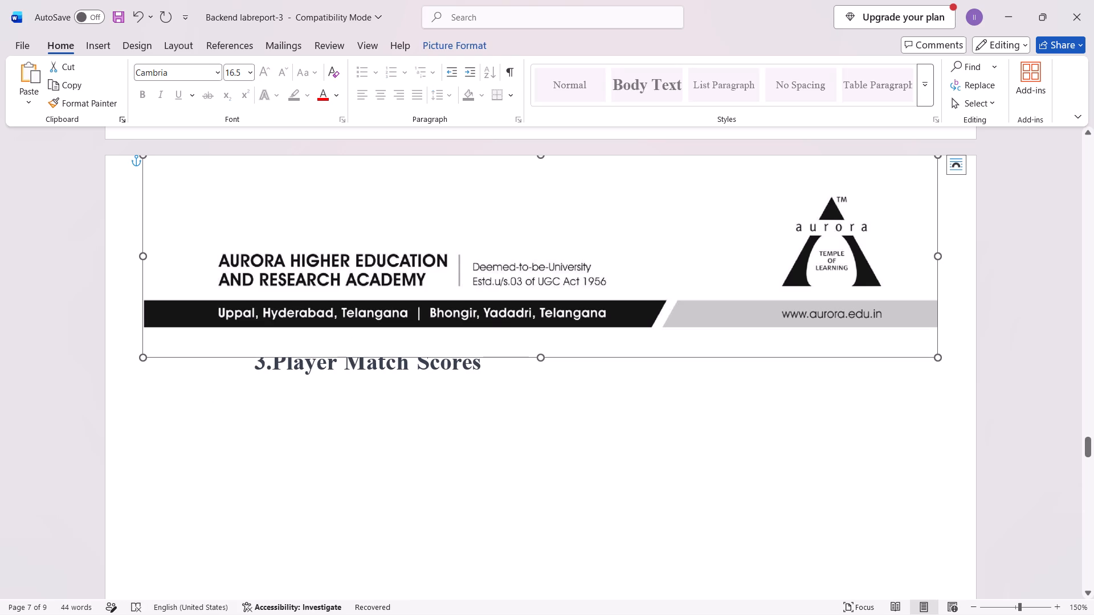
{"action": "left_click", "coordinate": [245, 367]}
{"action": "key", "text": "Return"}
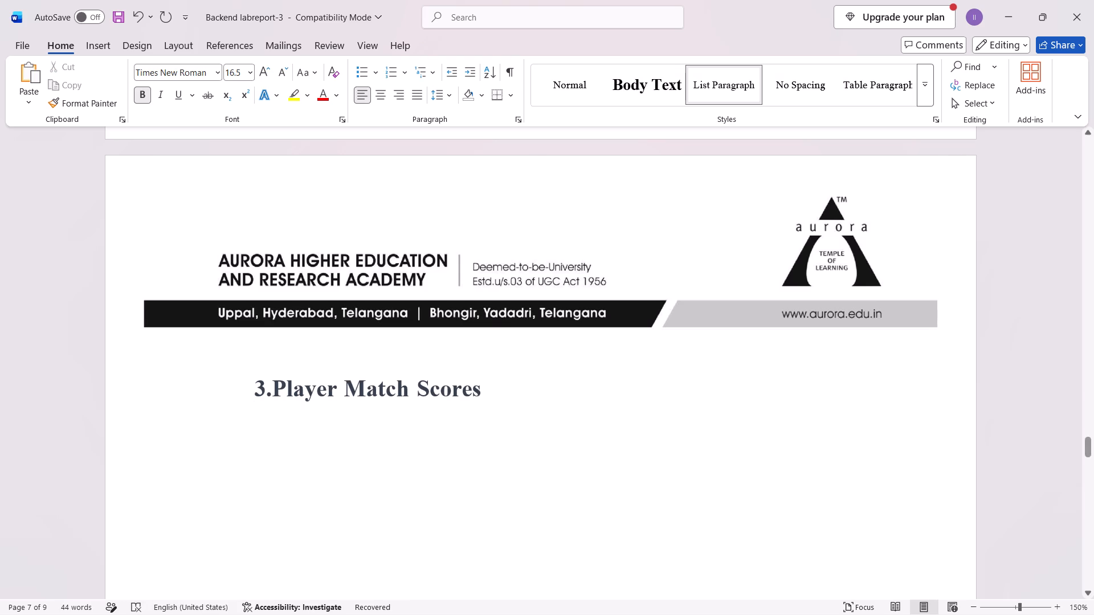
Review the layout of the pages from the Todo Application question through the Player Match Scores section.
{"action": "scroll", "coordinate": [510, 387], "scroll_direction": "up", "scroll_amount": 6}
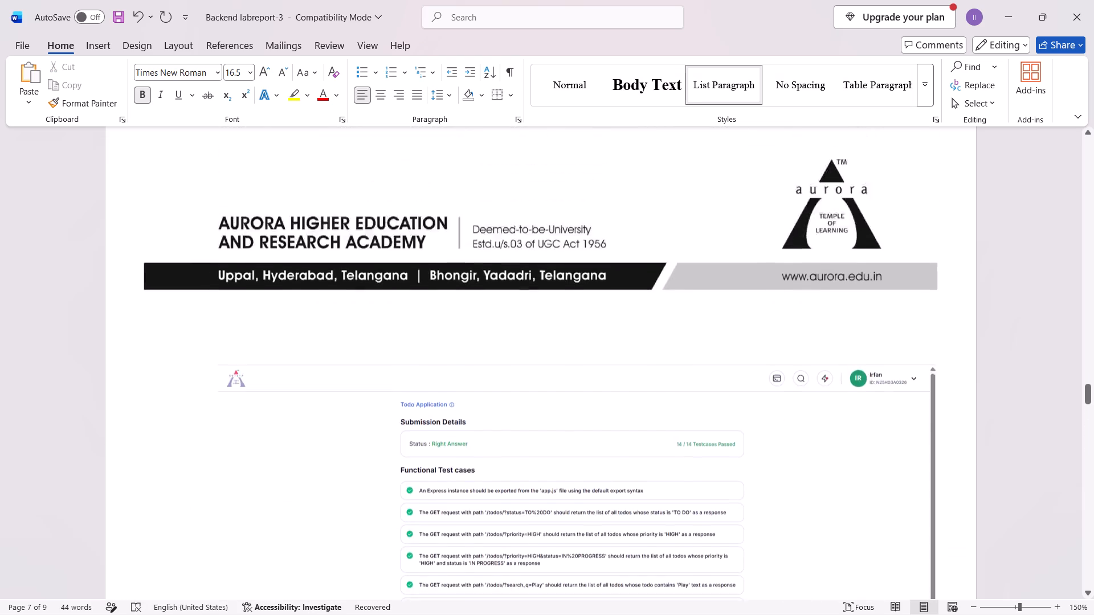
{"action": "scroll", "coordinate": [510, 387], "scroll_direction": "up", "scroll_amount": 5}
{"action": "scroll", "coordinate": [510, 387], "scroll_direction": "down", "scroll_amount": 1}
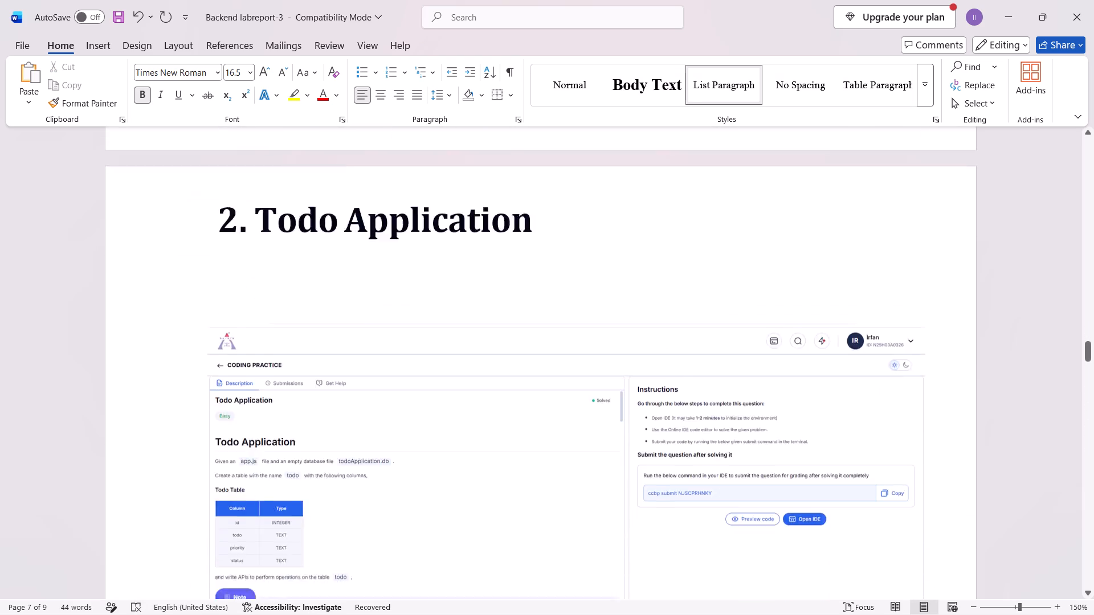
{"action": "scroll", "coordinate": [510, 387], "scroll_direction": "down", "scroll_amount": 4}
{"action": "scroll", "coordinate": [510, 387], "scroll_direction": "up", "scroll_amount": 1}
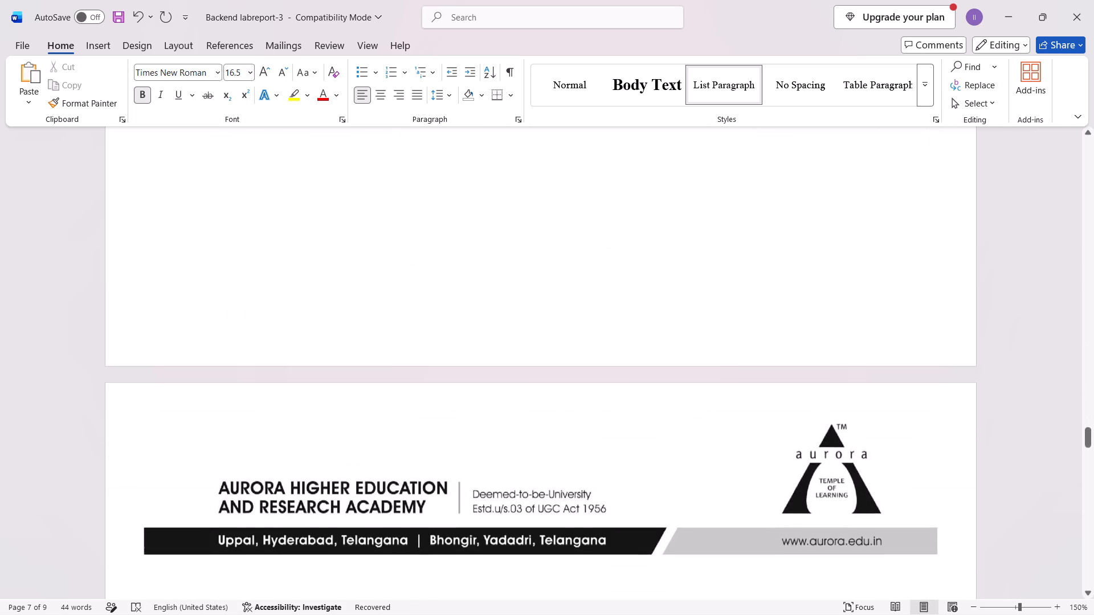
{"action": "scroll", "coordinate": [510, 387], "scroll_direction": "up", "scroll_amount": 1}
{"action": "scroll", "coordinate": [510, 387], "scroll_direction": "down", "scroll_amount": 1}
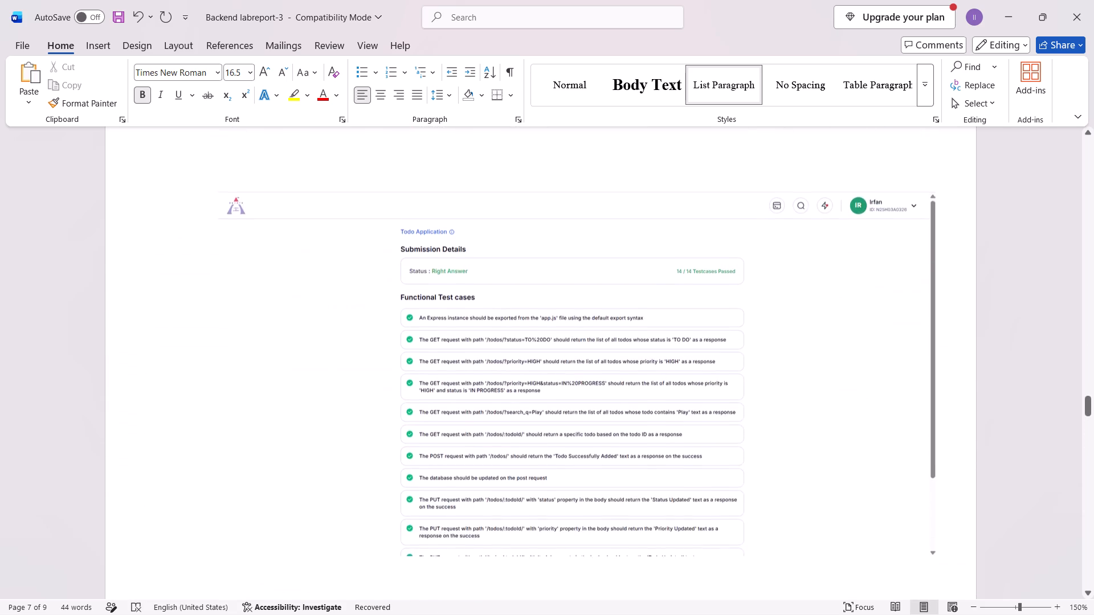
{"action": "scroll", "coordinate": [510, 387], "scroll_direction": "down", "scroll_amount": 1}
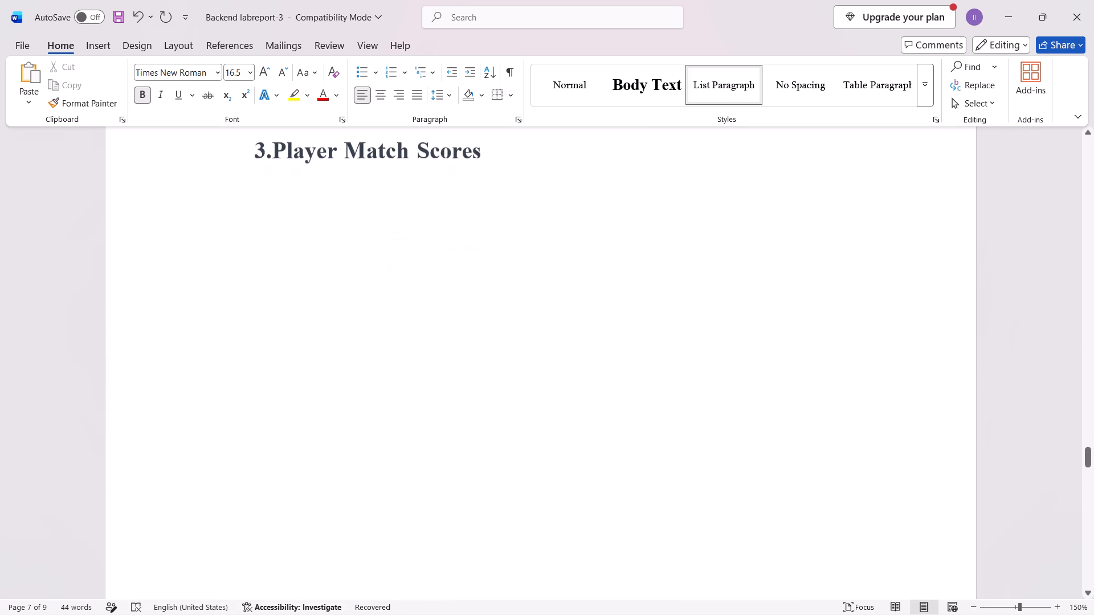
{"action": "scroll", "coordinate": [510, 387], "scroll_direction": "down", "scroll_amount": 2}
{"action": "scroll", "coordinate": [402, 276], "scroll_direction": "up", "scroll_amount": 1}
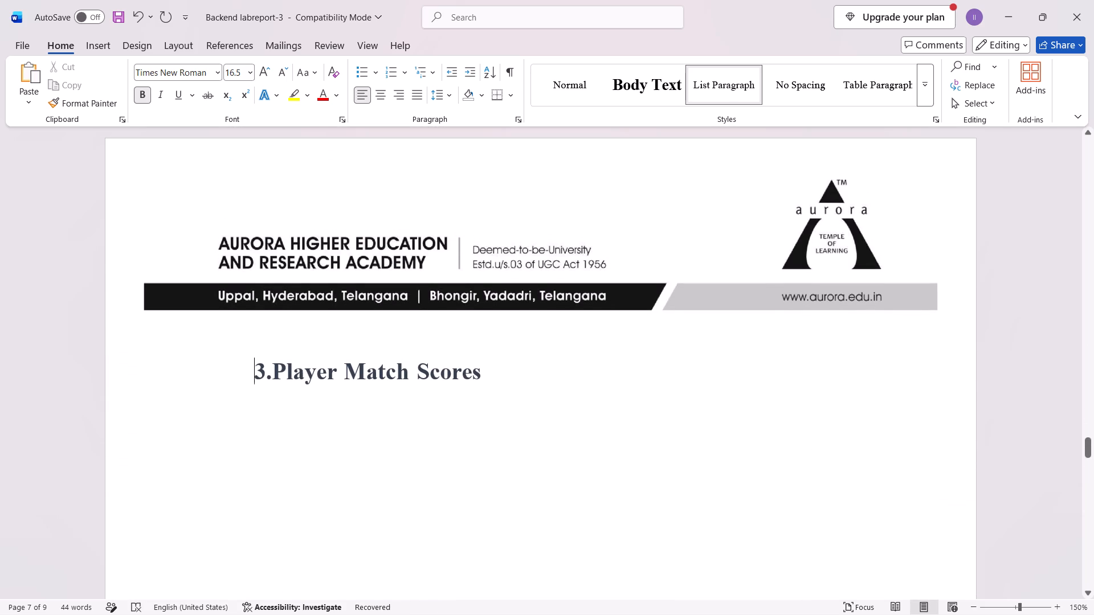
Place the cursor below the Player Match Scores heading, then switch to Chrome and close the Todo Application submission and IDE tabs.
{"action": "left_click", "coordinate": [262, 446]}
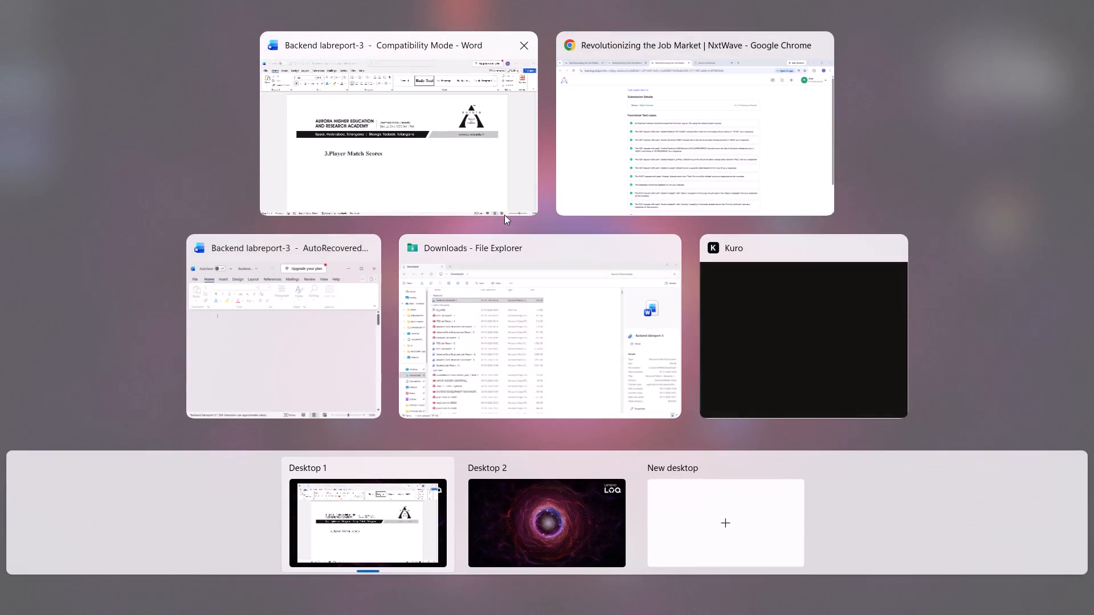
{"action": "left_click", "coordinate": [621, 165]}
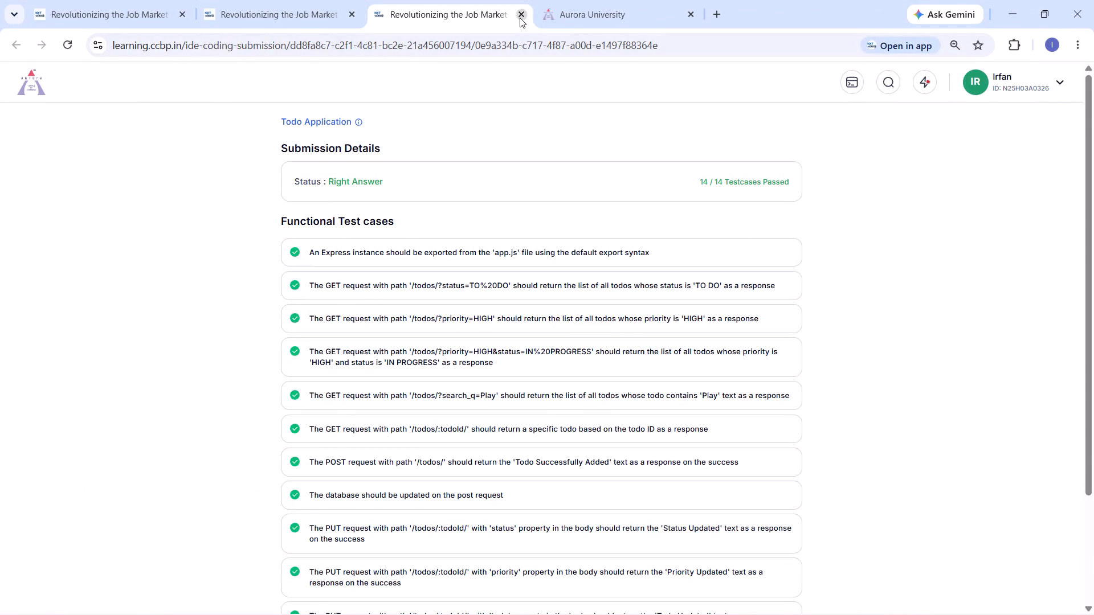
{"action": "left_click", "coordinate": [520, 18]}
{"action": "left_click", "coordinate": [356, 14]}
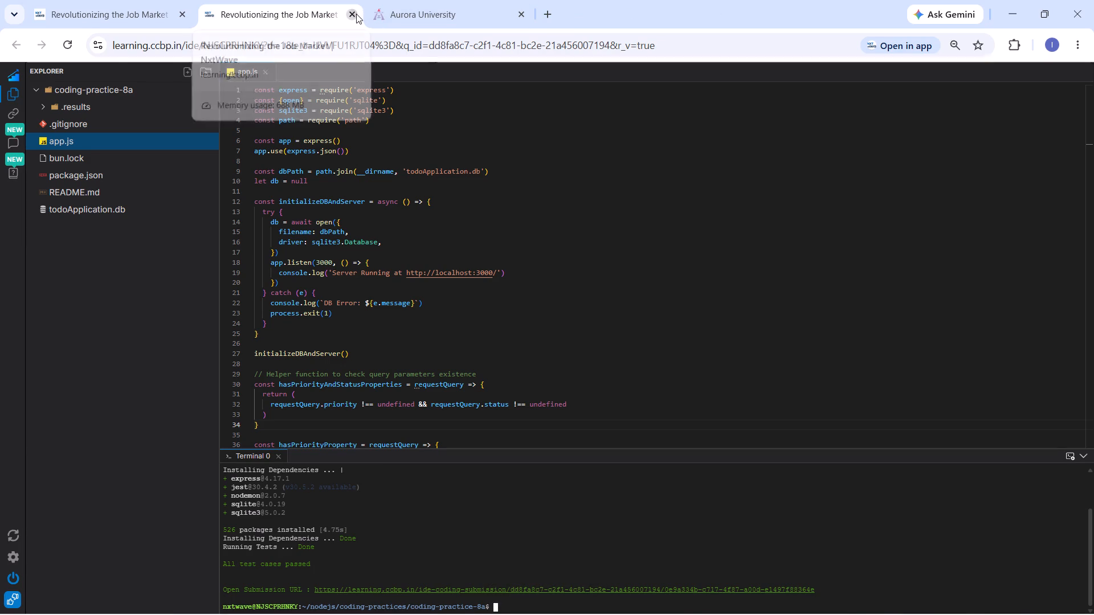
{"action": "left_click", "coordinate": [158, 13]}
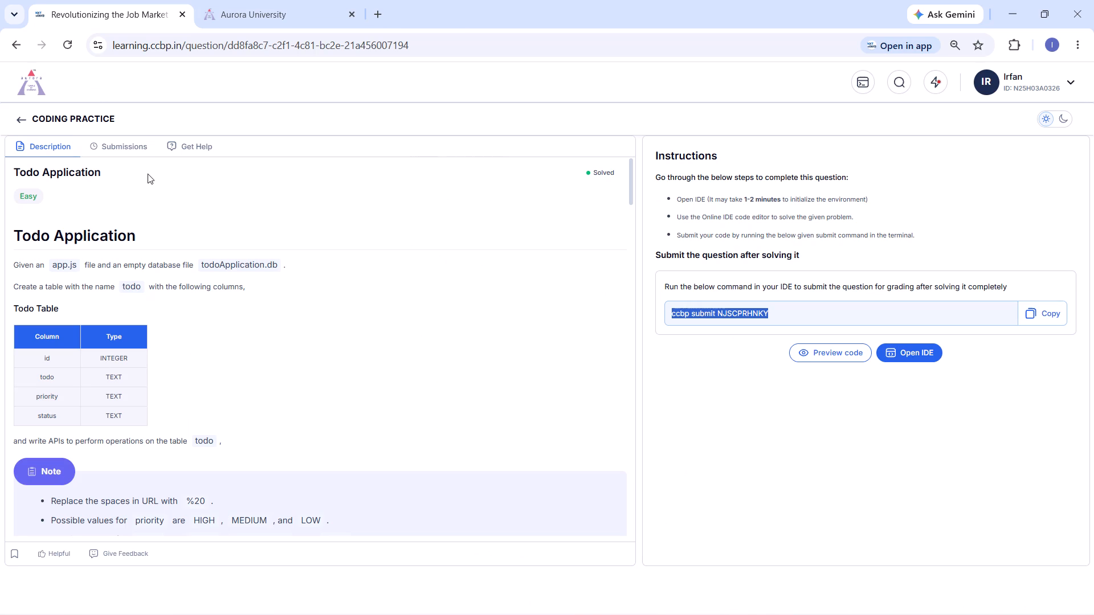
Return to the course page and open the last Coding Practice under SQLite and Database Operations.
{"action": "left_click", "coordinate": [14, 116]}
{"action": "left_click", "coordinate": [19, 117]}
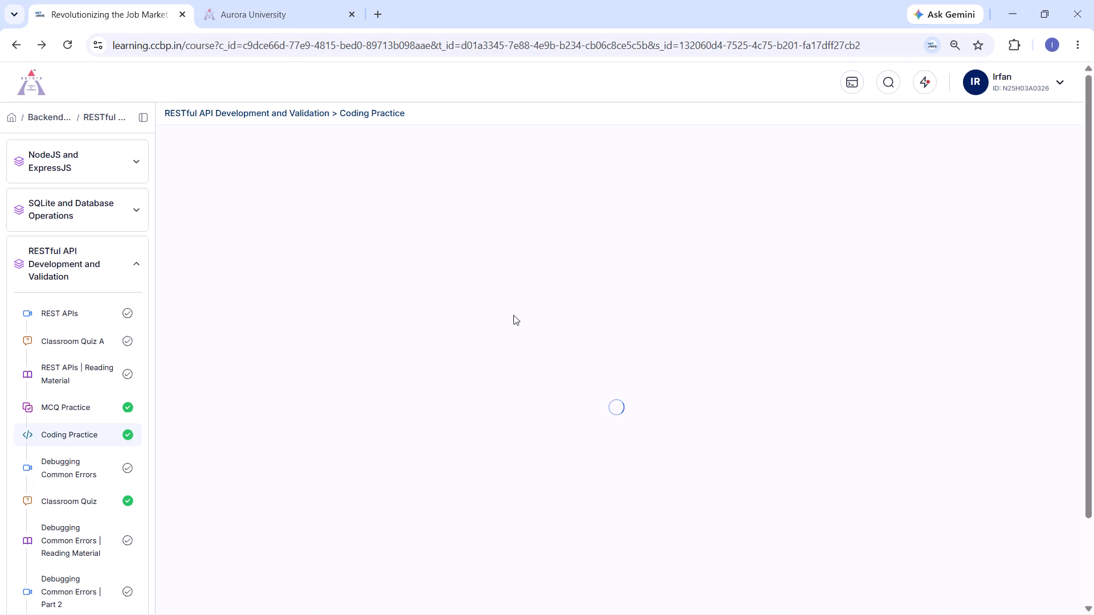
{"action": "left_click", "coordinate": [99, 220]}
{"action": "scroll", "coordinate": [95, 434], "scroll_direction": "down", "scroll_amount": 3}
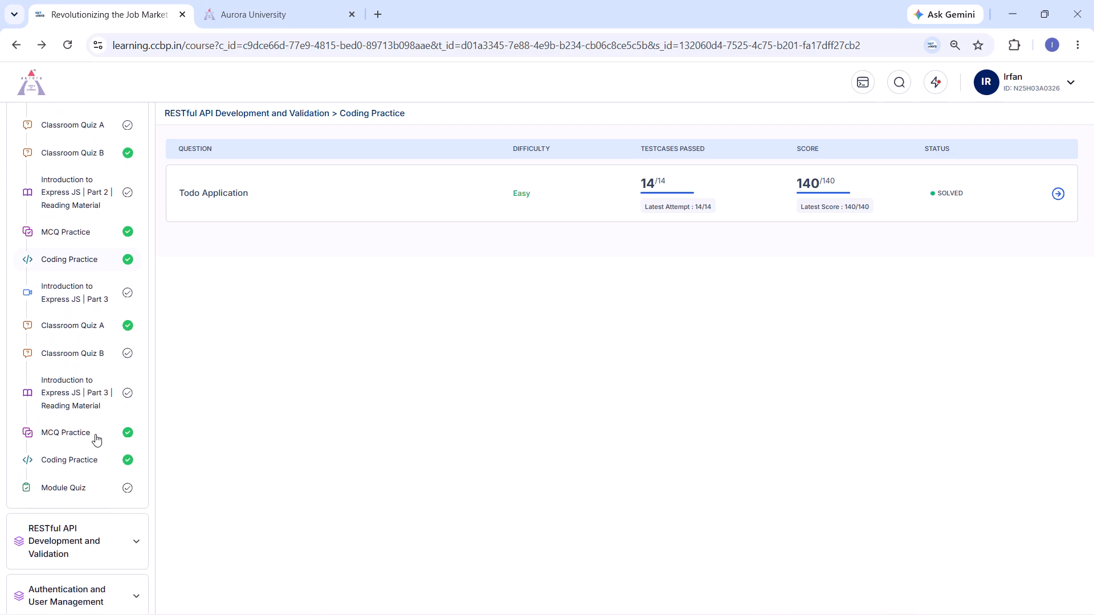
{"action": "scroll", "coordinate": [95, 434], "scroll_direction": "down", "scroll_amount": 1}
{"action": "left_click", "coordinate": [88, 446]}
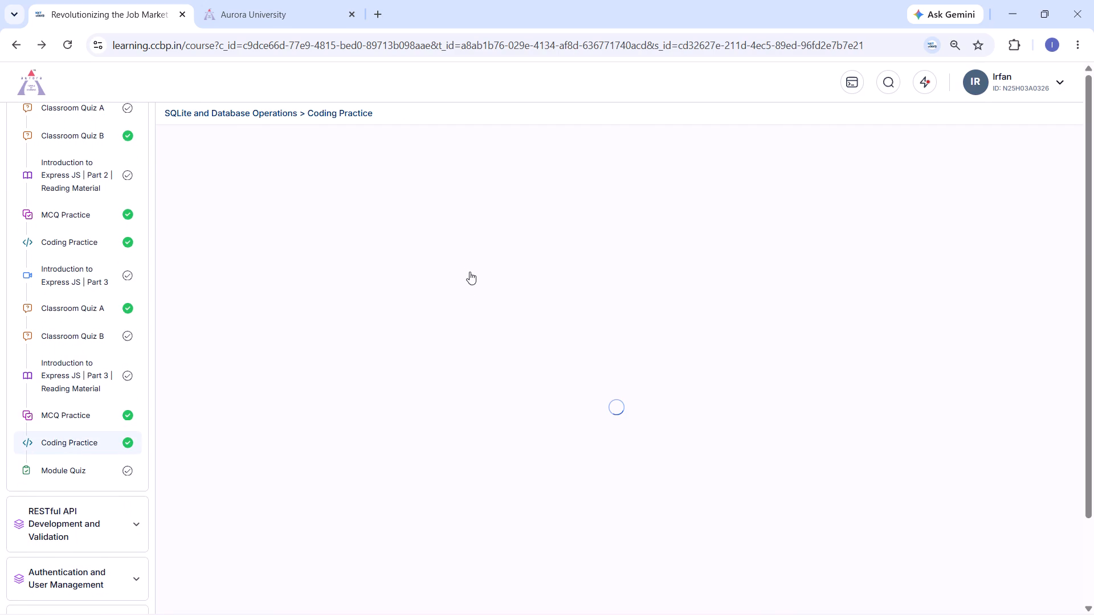
Open the Player Match Scores question and capture a screenshot of its full page below the browser's address bar.
{"action": "left_click", "coordinate": [454, 260]}
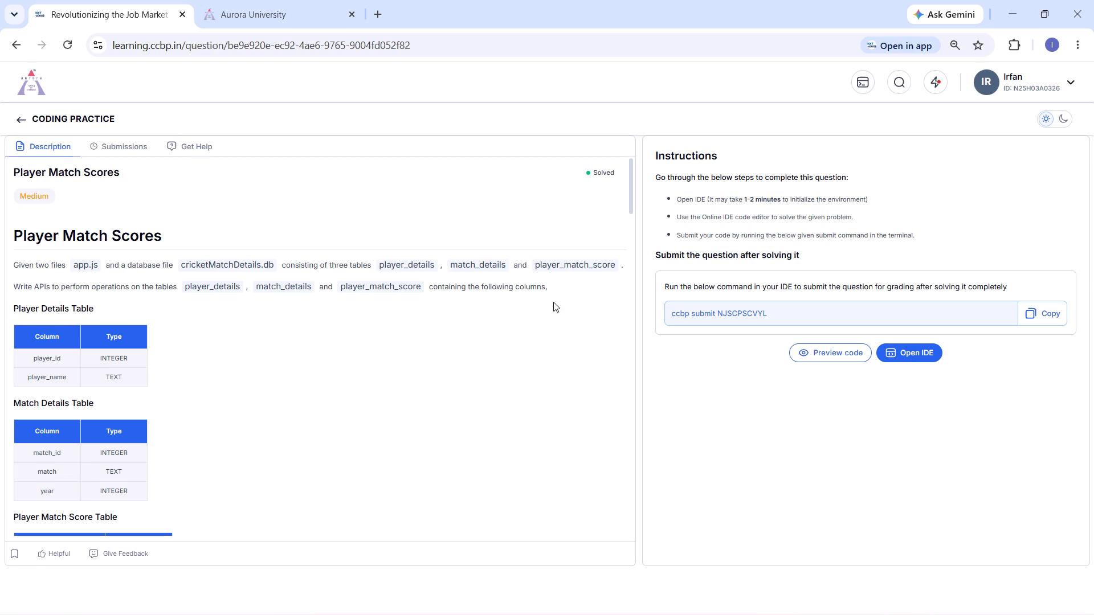
{"action": "scroll", "coordinate": [525, 327], "scroll_direction": "up", "scroll_amount": 1}
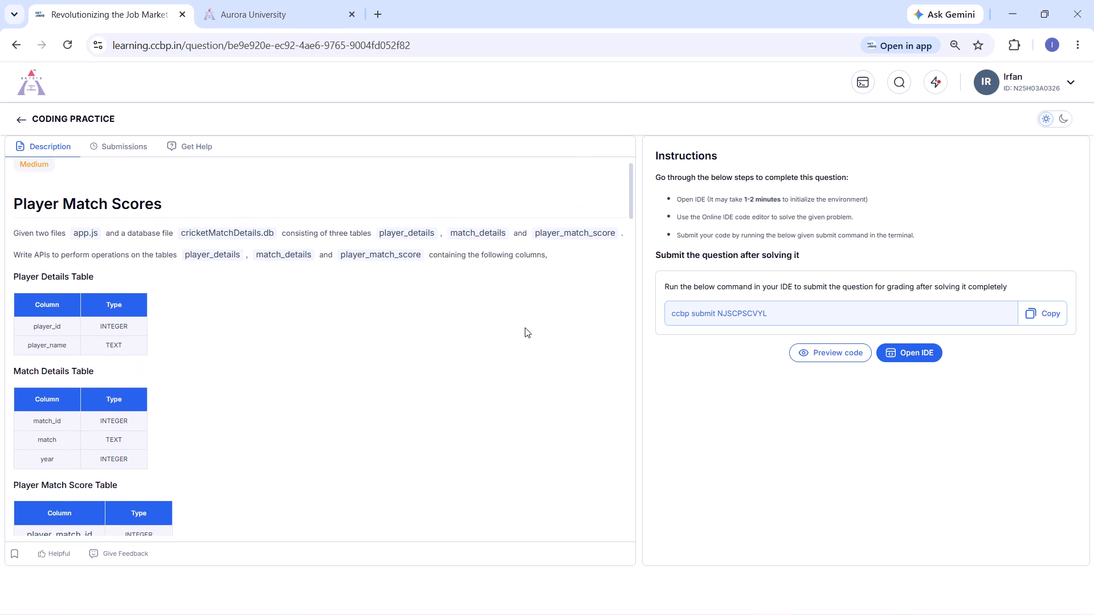
{"action": "key", "text": "Print"}
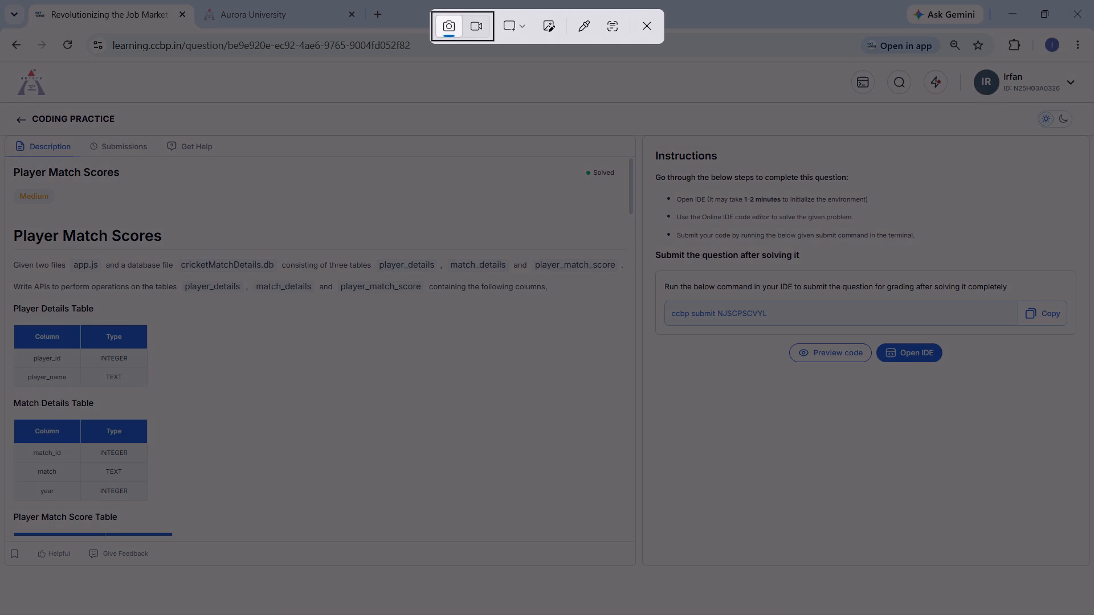
{"action": "left_click_drag", "start_coordinate": [0, 58], "coordinate": [810, 614]}
{"action": "scroll", "coordinate": [291, 350], "scroll_direction": "right", "scroll_amount": 2}
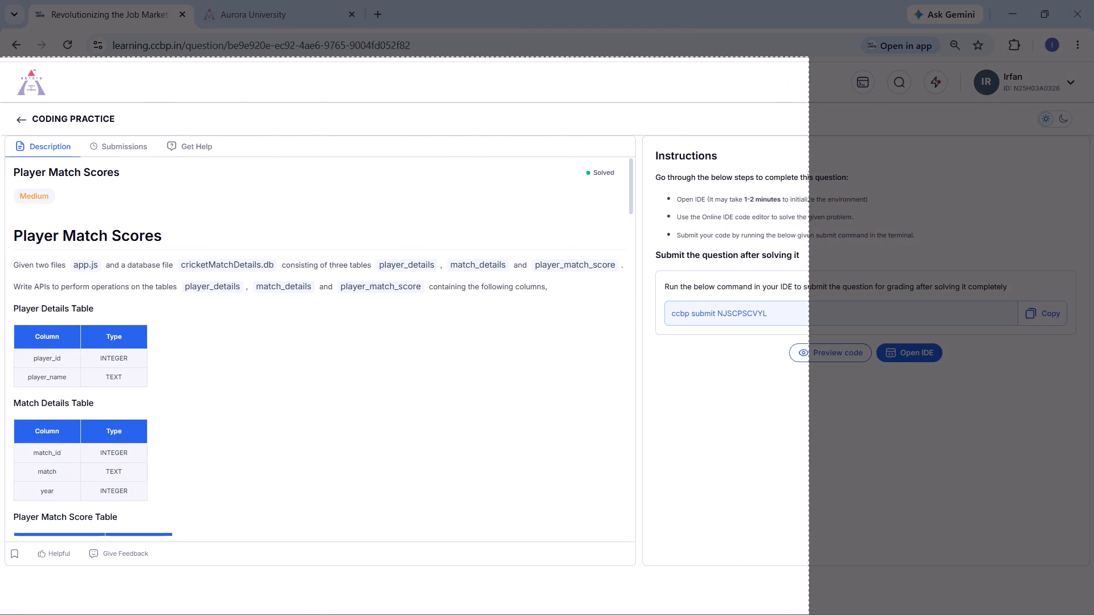
{"action": "left_click_drag", "start_coordinate": [810, 614], "coordinate": [1092, 614]}
{"action": "scroll", "coordinate": [975, 614], "scroll_direction": "right", "scroll_amount": 1}
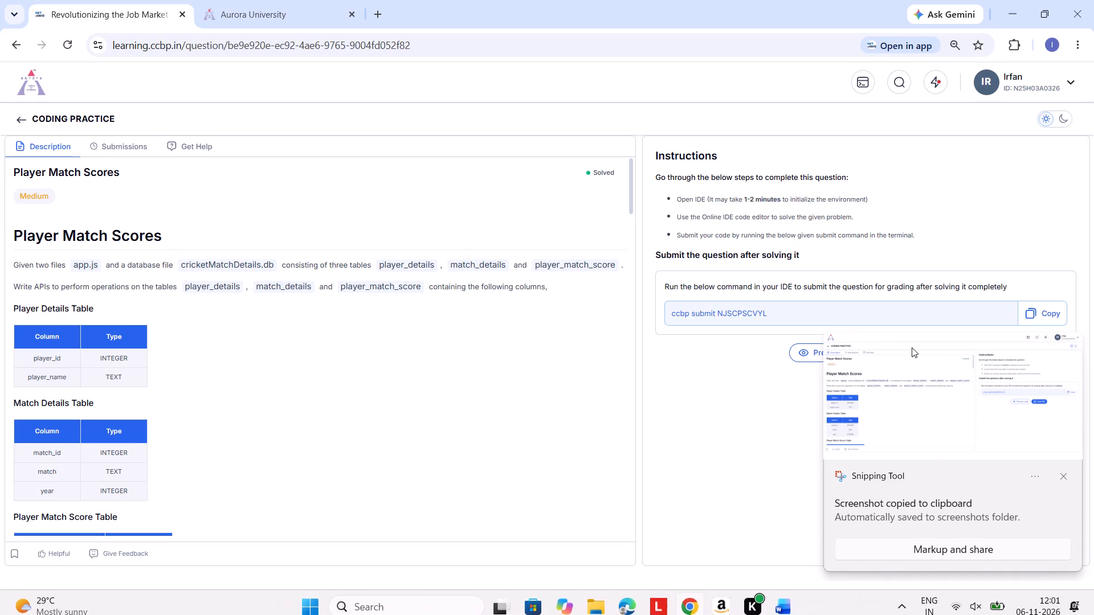
Switch to Word and paste the captured question page below the "3.Player Match Scores" heading.
{"action": "left_click", "coordinate": [720, 206]}
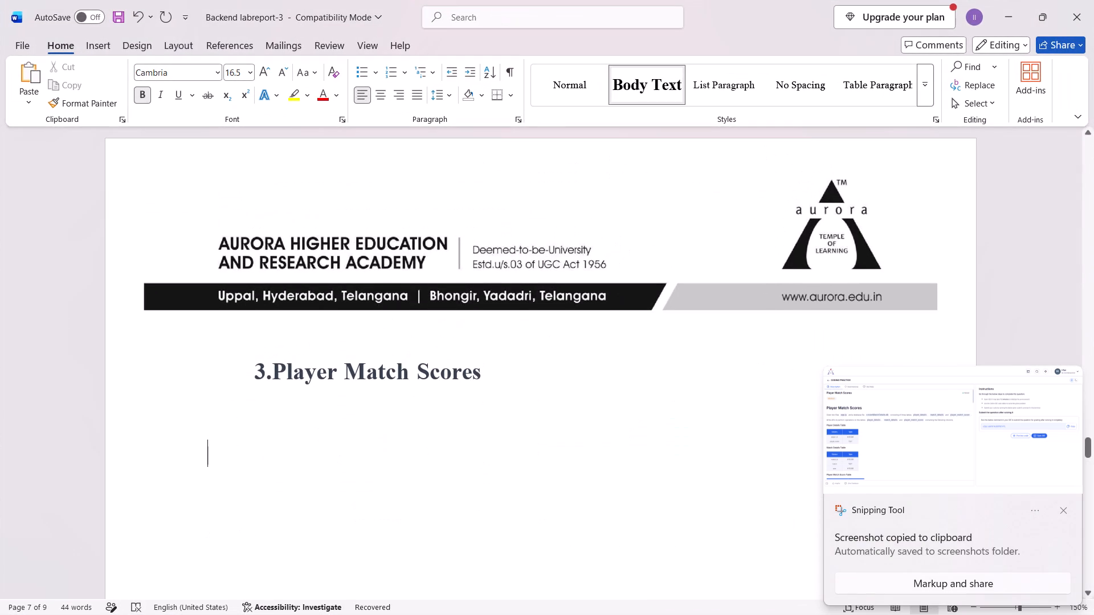
{"action": "key", "text": "super+v"}
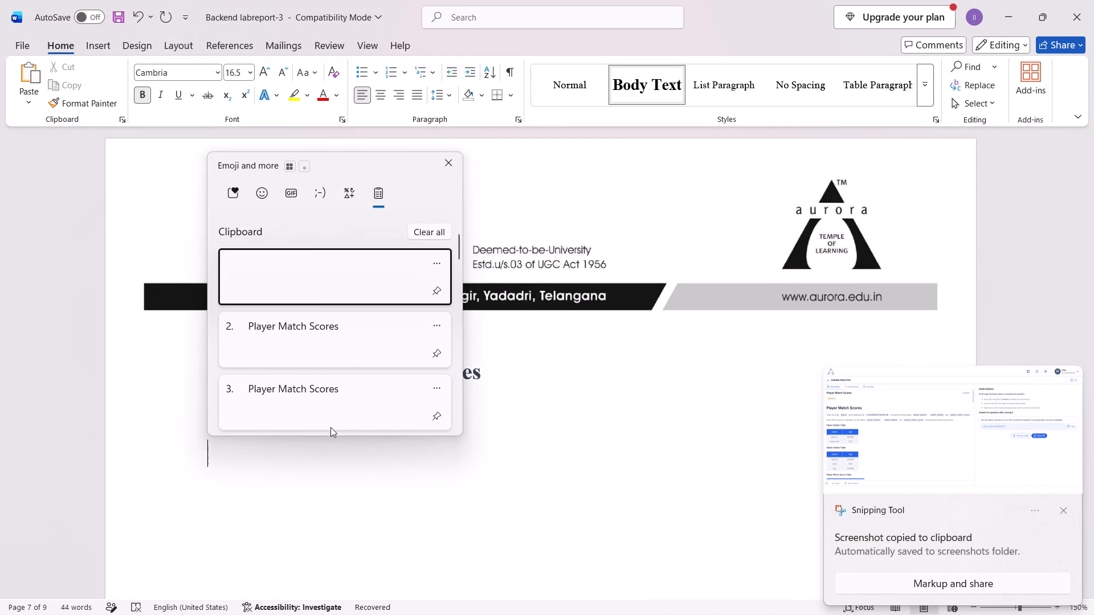
{"action": "left_click", "coordinate": [276, 274]}
{"action": "key", "text": "ctrl+v"}
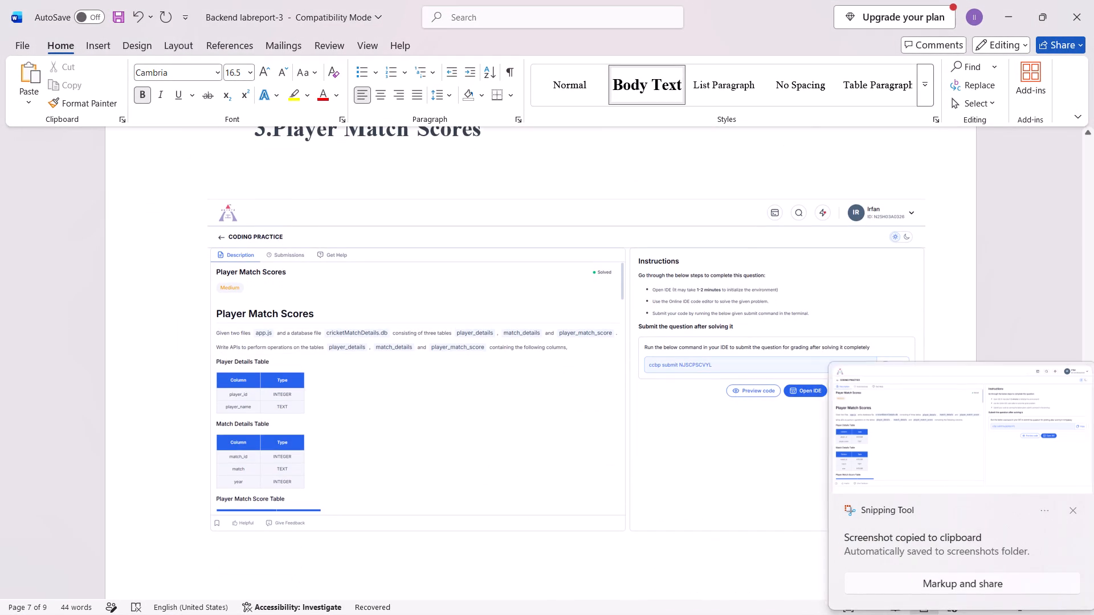
Move the pasted question screenshot up to the line directly under the heading and place the cursor below the picture.
{"action": "left_click_drag", "start_coordinate": [334, 298], "coordinate": [253, 167]}
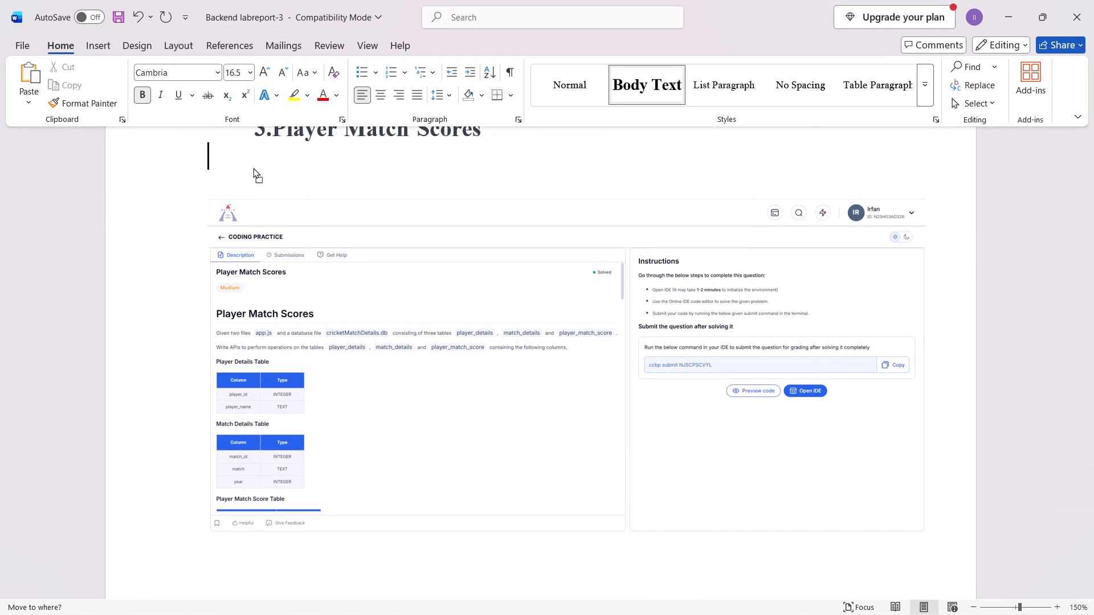
{"action": "left_click_drag", "start_coordinate": [253, 167], "coordinate": [253, 174]}
{"action": "scroll", "coordinate": [324, 305], "scroll_direction": "down", "scroll_amount": 1}
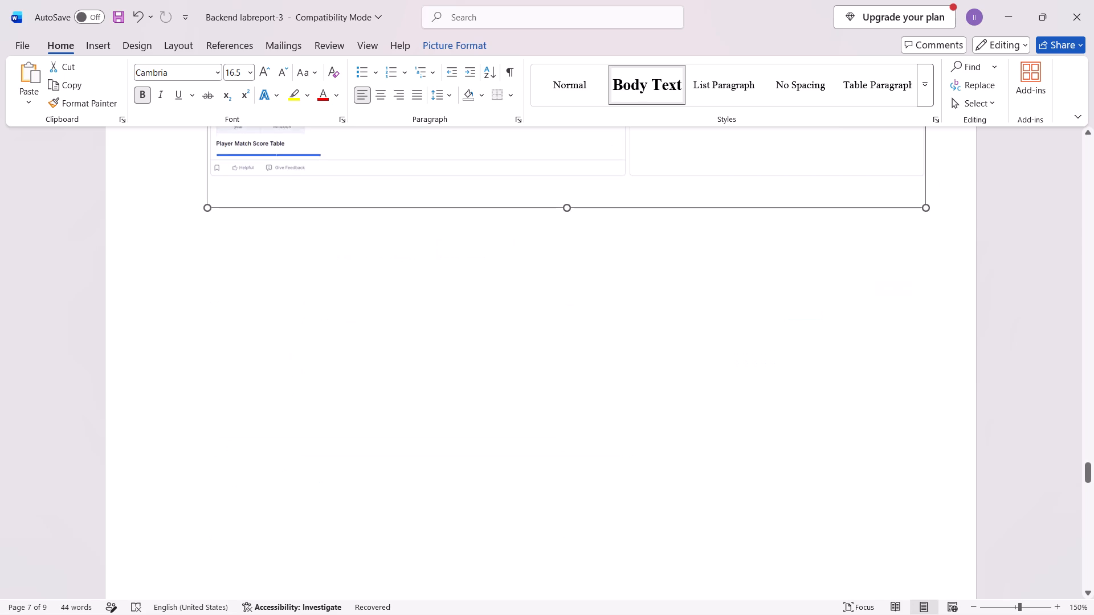
{"action": "left_click", "coordinate": [232, 302]}
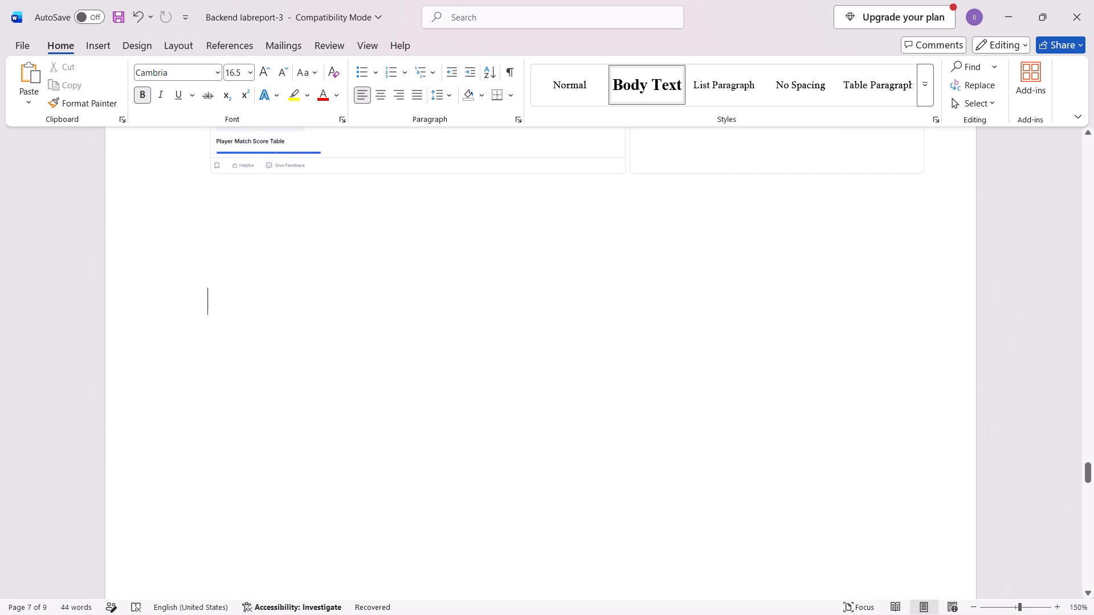
{"action": "left_click", "coordinate": [215, 210]}
Switch to Chrome and copy the submit command of the Player Match Scores question.
{"action": "left_click", "coordinate": [613, 186]}
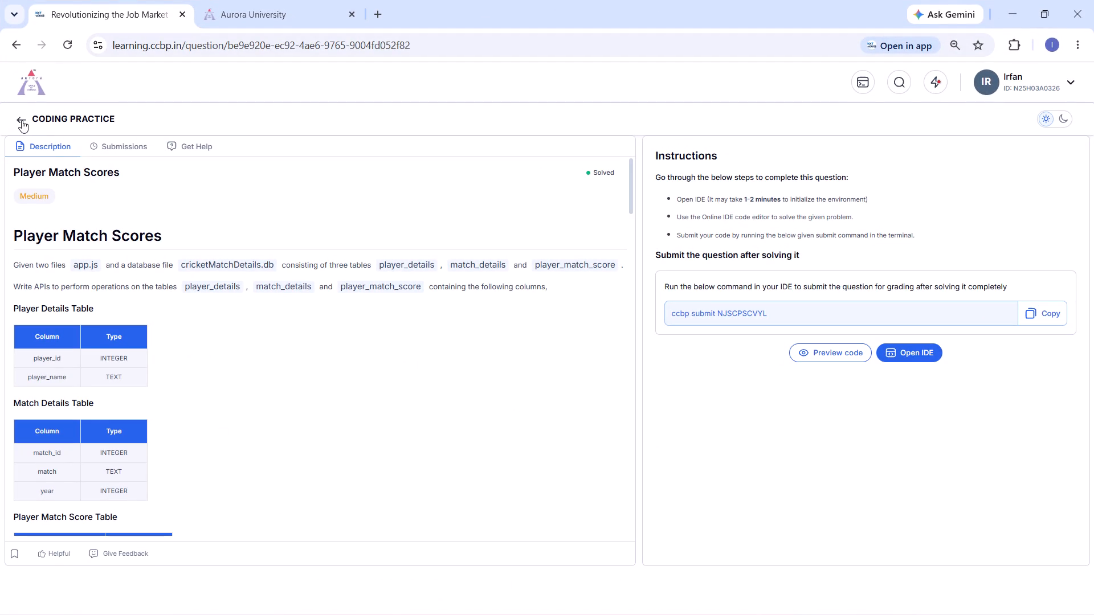
{"action": "left_click", "coordinate": [1024, 315]}
{"action": "left_click_drag", "start_coordinate": [773, 310], "coordinate": [669, 309]}
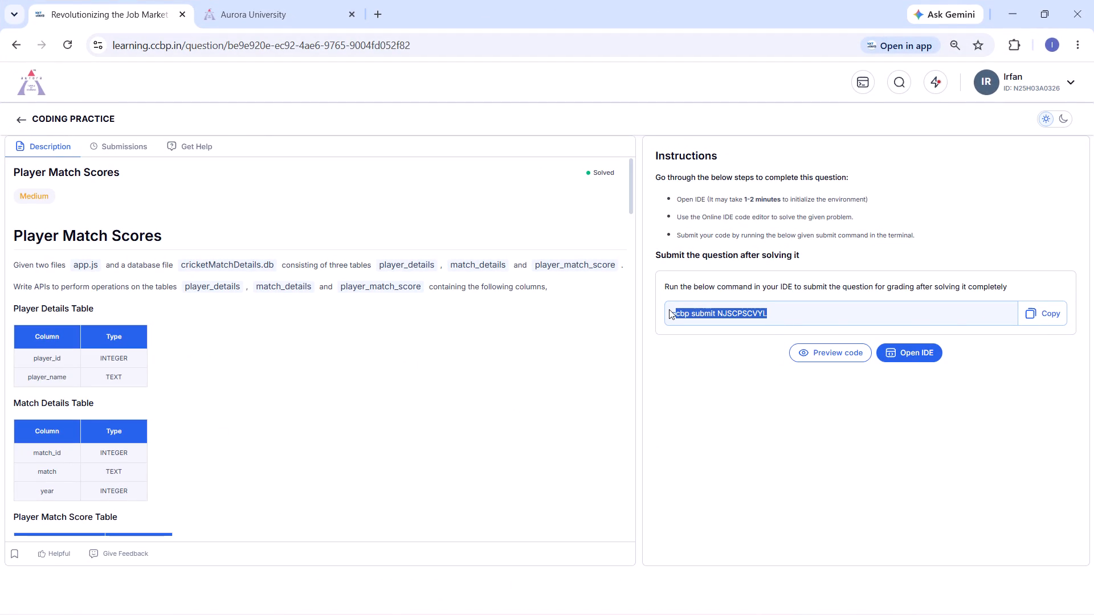
{"action": "key", "text": "ctrl+c"}
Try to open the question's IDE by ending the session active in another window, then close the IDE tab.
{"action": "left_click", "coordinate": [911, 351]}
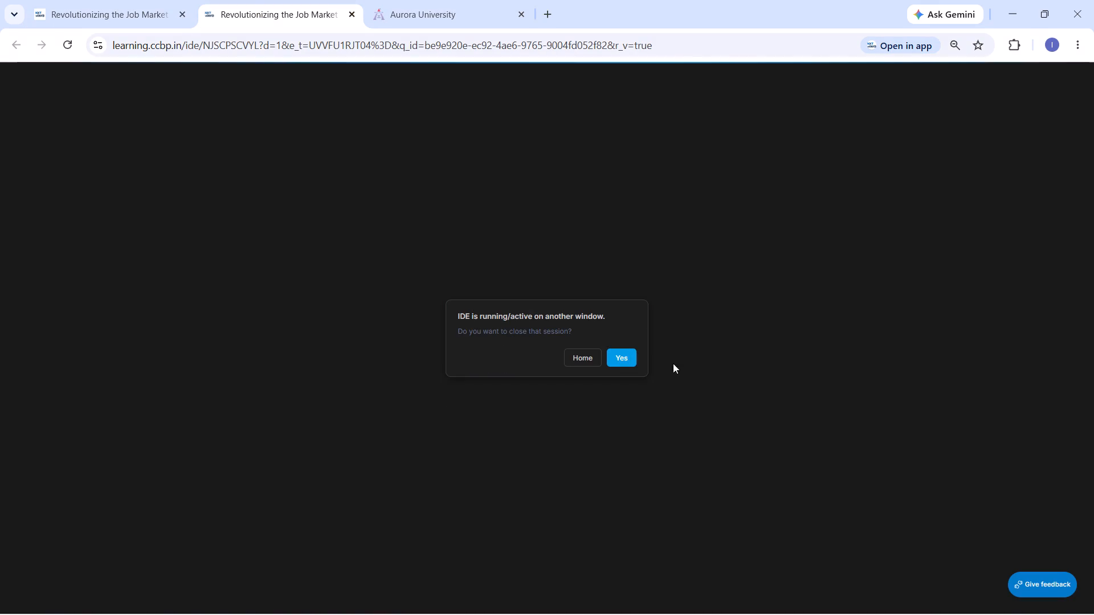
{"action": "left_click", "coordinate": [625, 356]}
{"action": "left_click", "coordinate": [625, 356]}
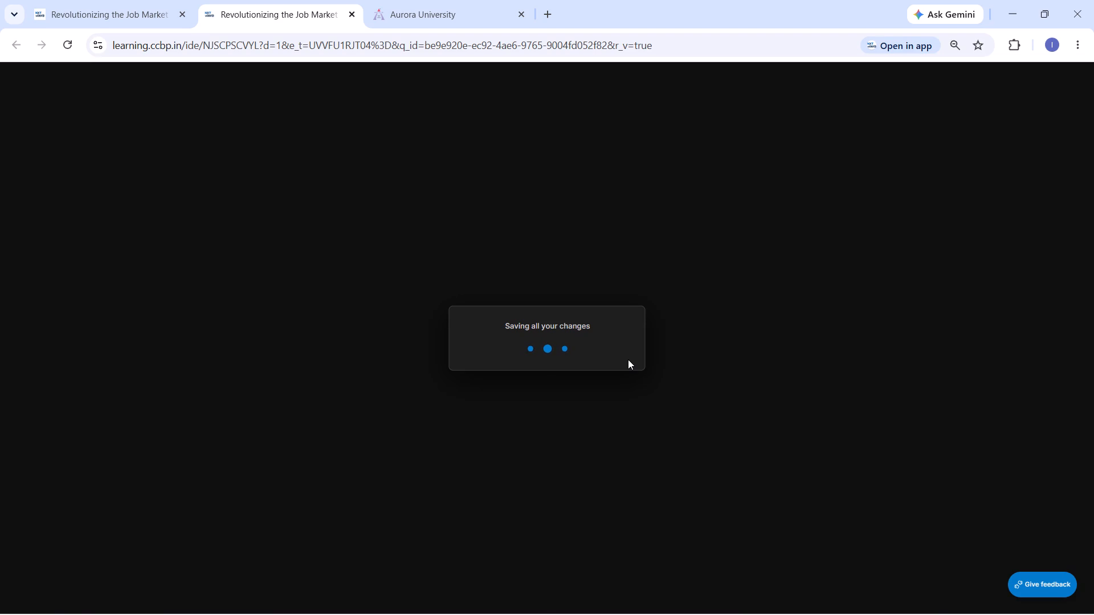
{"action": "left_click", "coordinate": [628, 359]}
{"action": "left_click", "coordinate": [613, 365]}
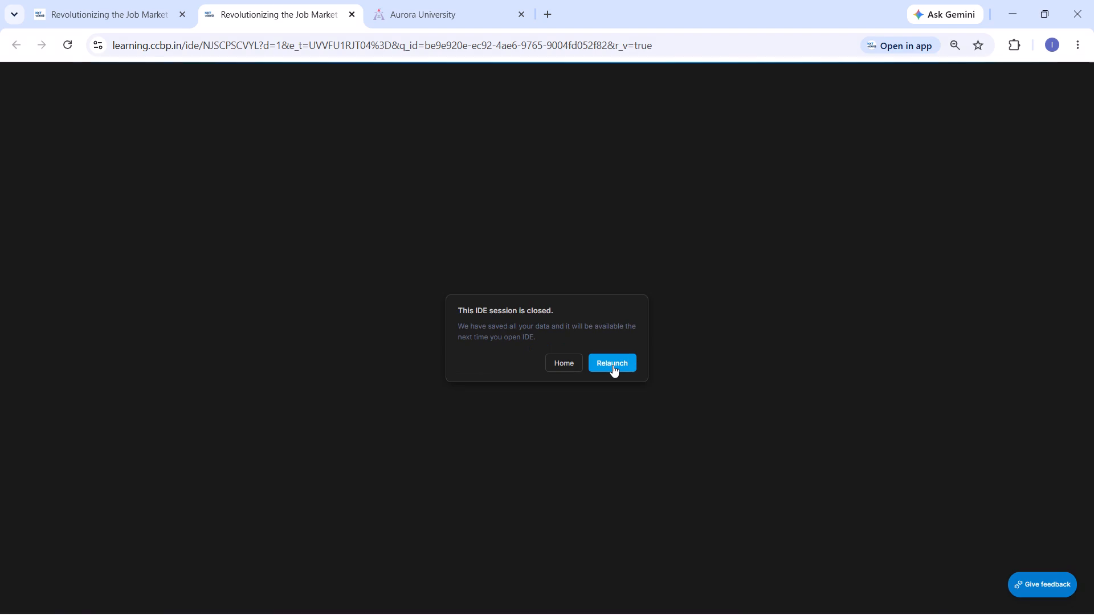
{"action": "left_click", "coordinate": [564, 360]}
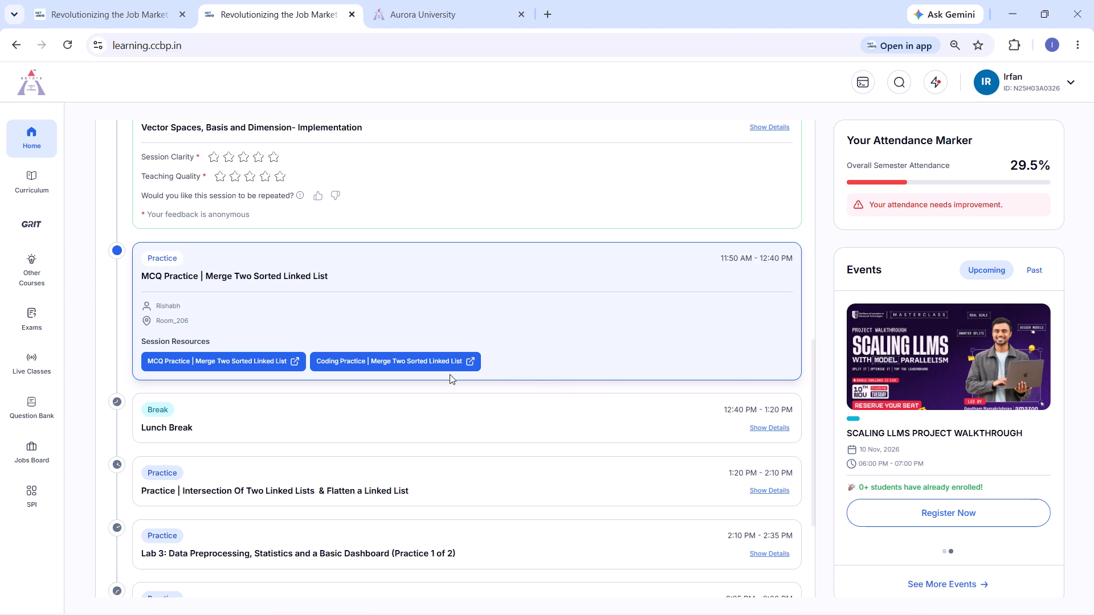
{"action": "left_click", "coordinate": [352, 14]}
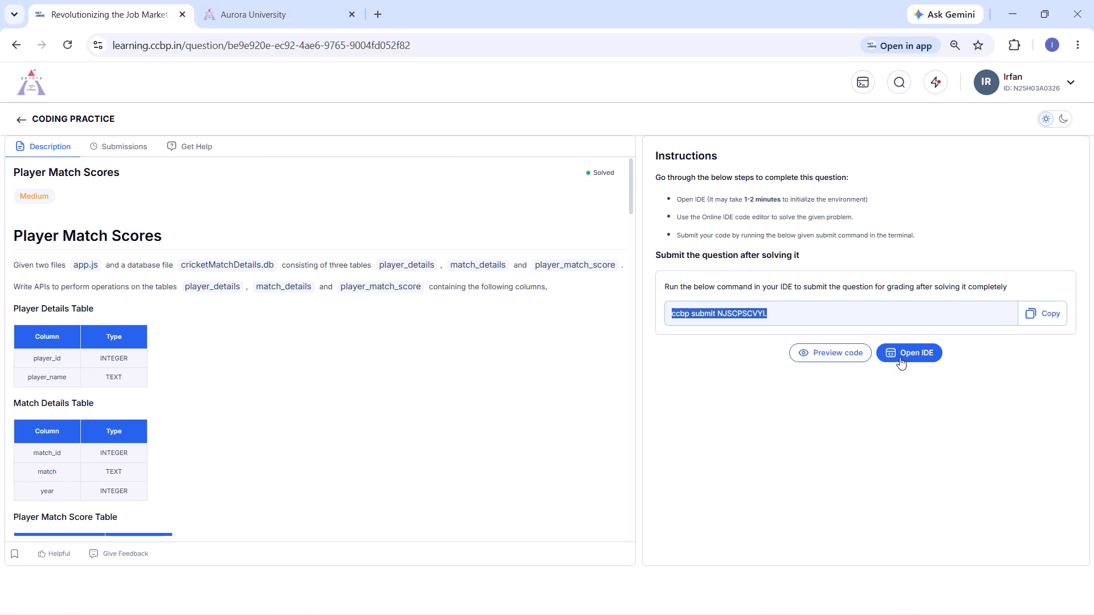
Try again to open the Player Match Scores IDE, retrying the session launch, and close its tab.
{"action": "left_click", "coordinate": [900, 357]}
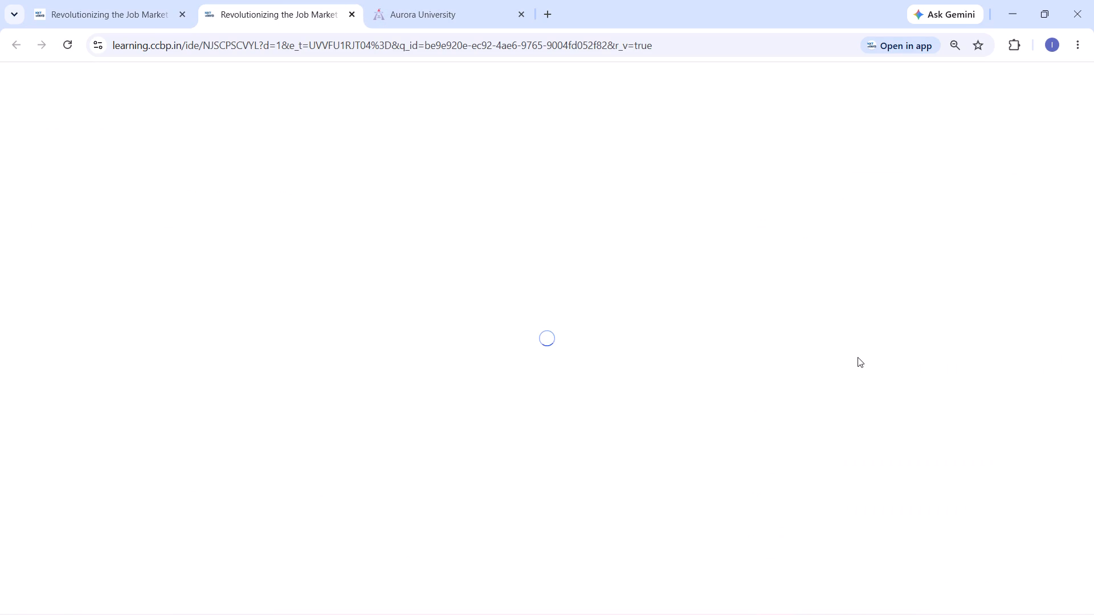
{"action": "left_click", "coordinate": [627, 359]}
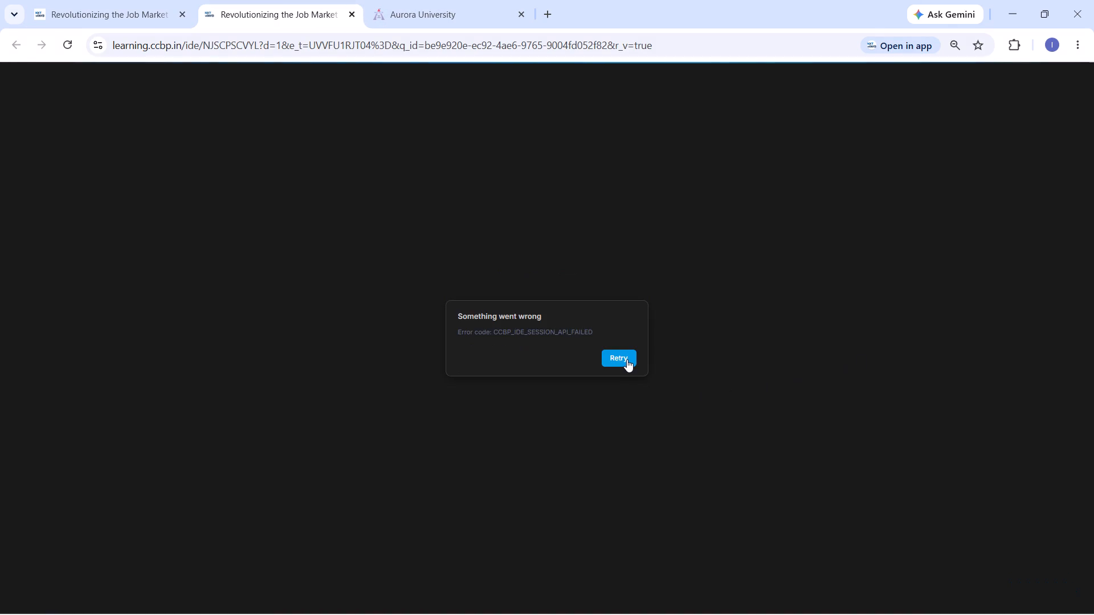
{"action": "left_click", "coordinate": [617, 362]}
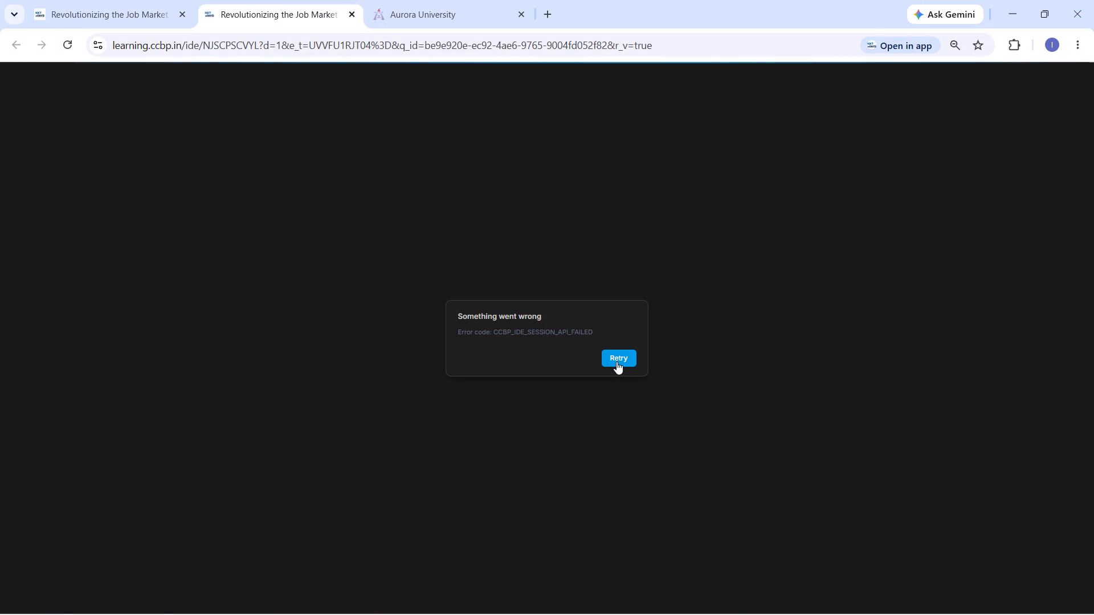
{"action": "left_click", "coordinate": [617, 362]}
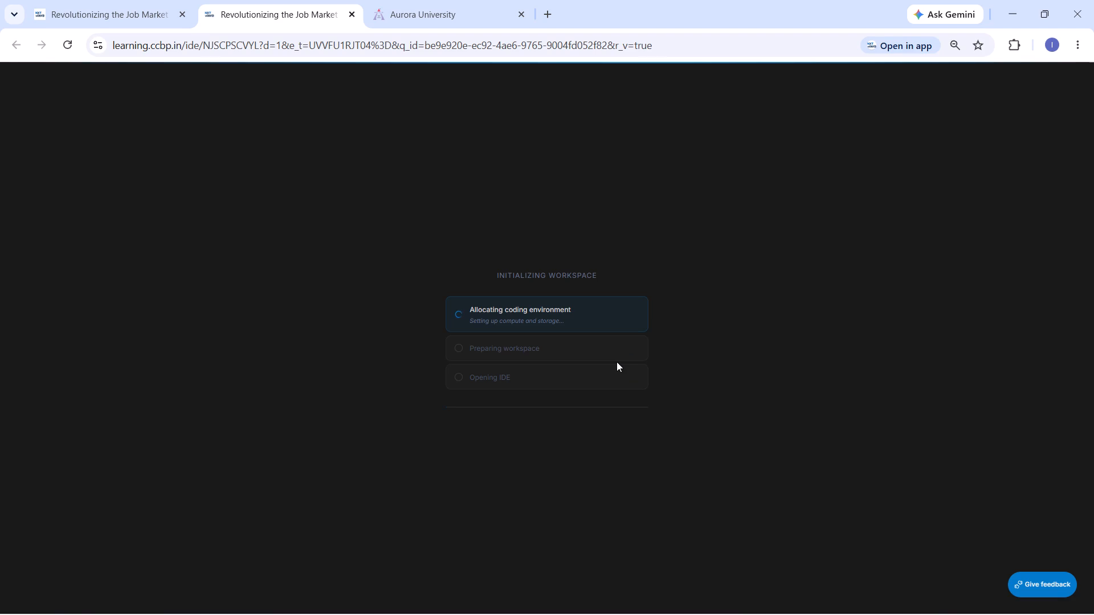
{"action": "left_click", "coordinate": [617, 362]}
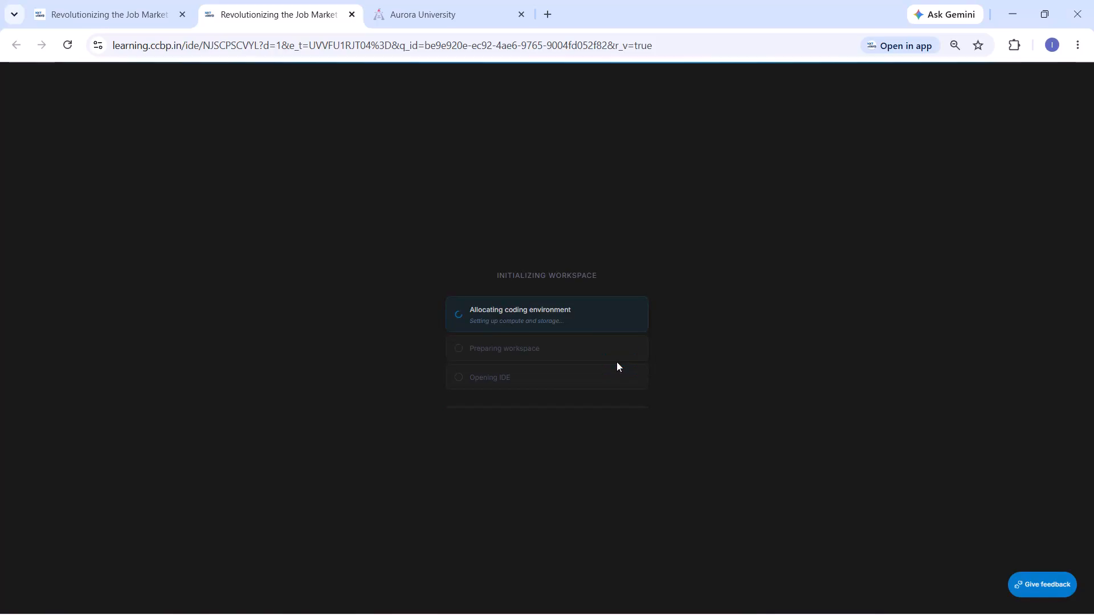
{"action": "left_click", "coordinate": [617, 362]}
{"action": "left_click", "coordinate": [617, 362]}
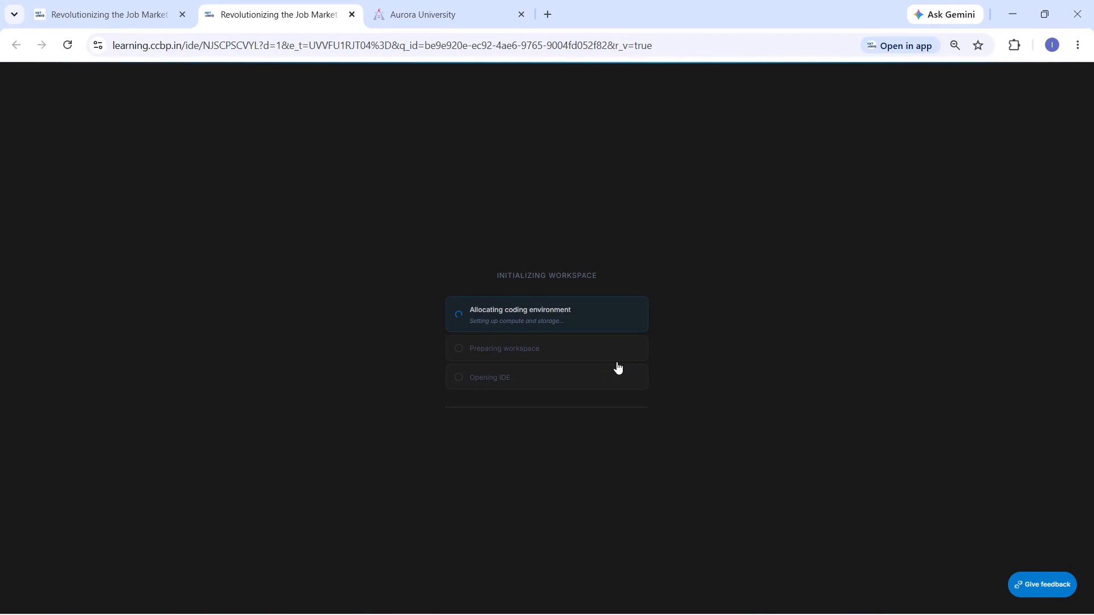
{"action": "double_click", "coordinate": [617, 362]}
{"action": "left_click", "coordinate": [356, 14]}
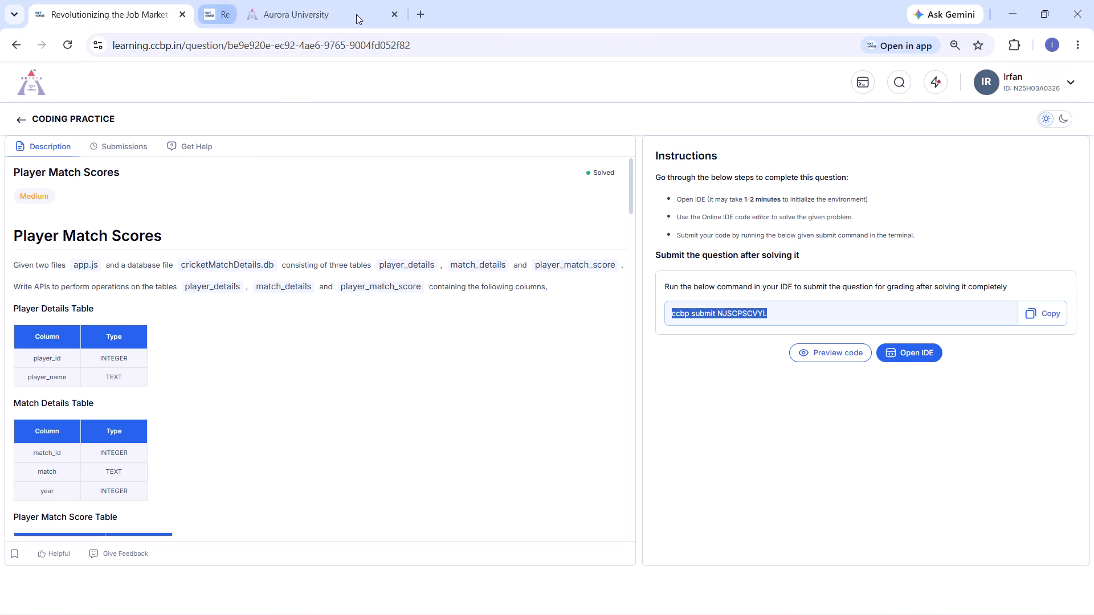
Reopen Player Match Scores from the Coding Practice question list and retry launching its IDE.
{"action": "left_click", "coordinate": [21, 120]}
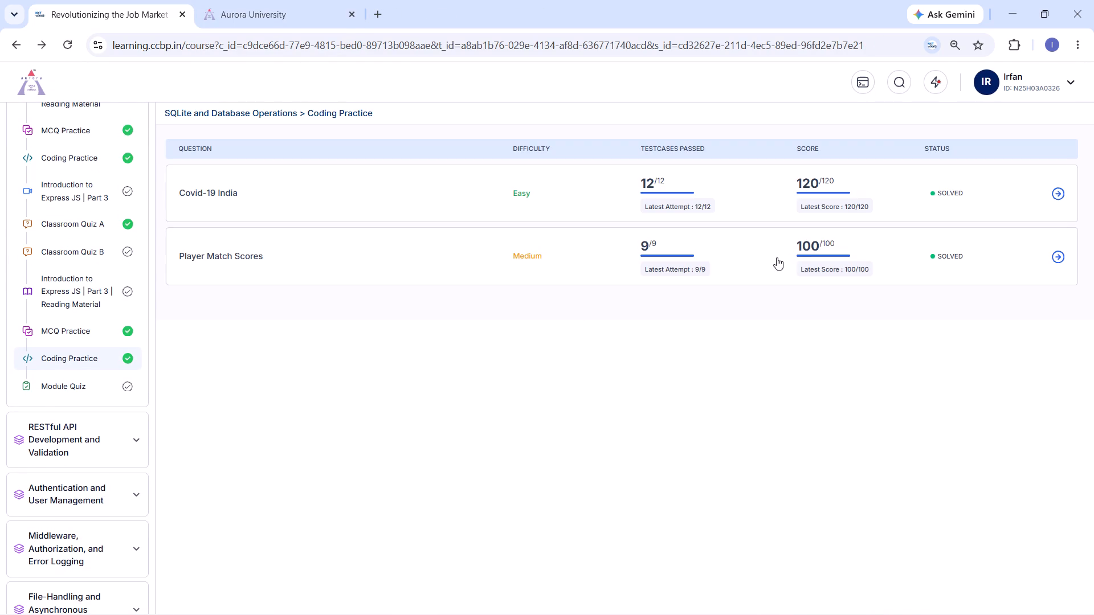
{"action": "left_click", "coordinate": [777, 257]}
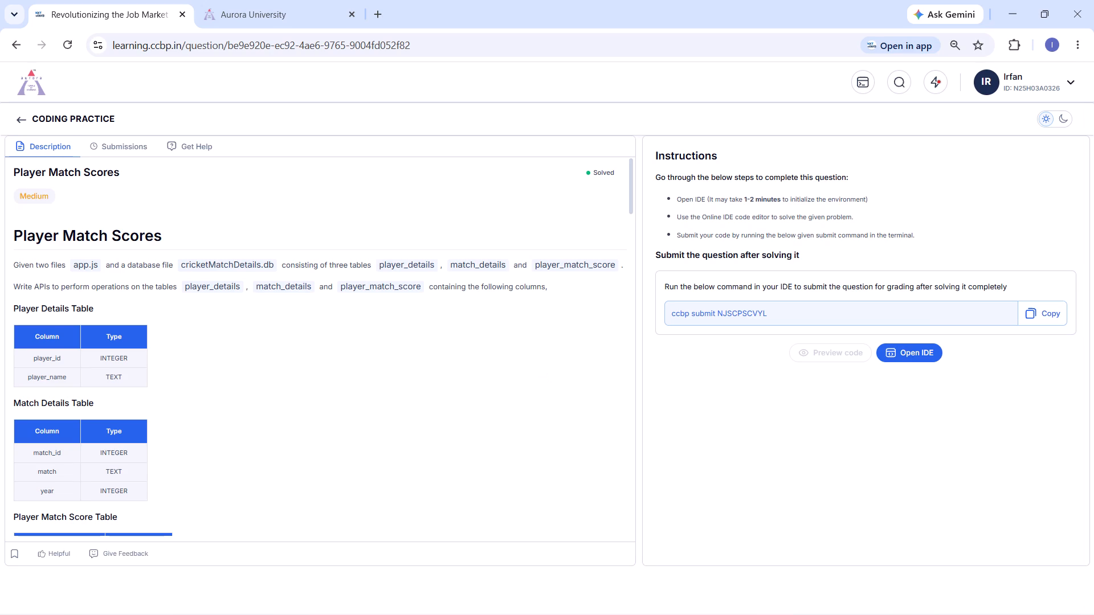
{"action": "left_click", "coordinate": [909, 355]}
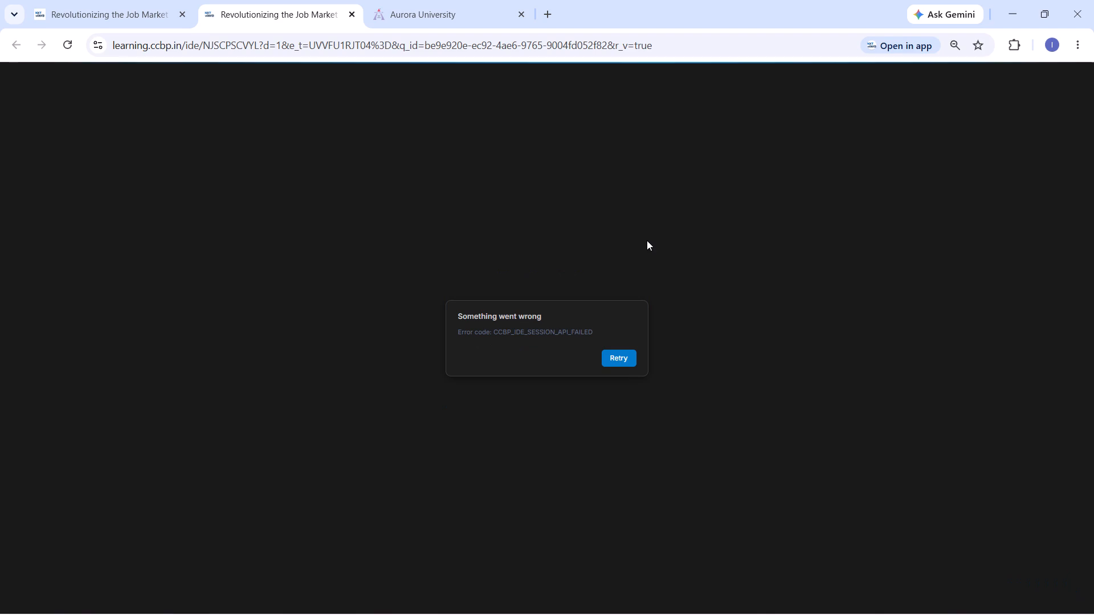
{"action": "left_click", "coordinate": [609, 353]}
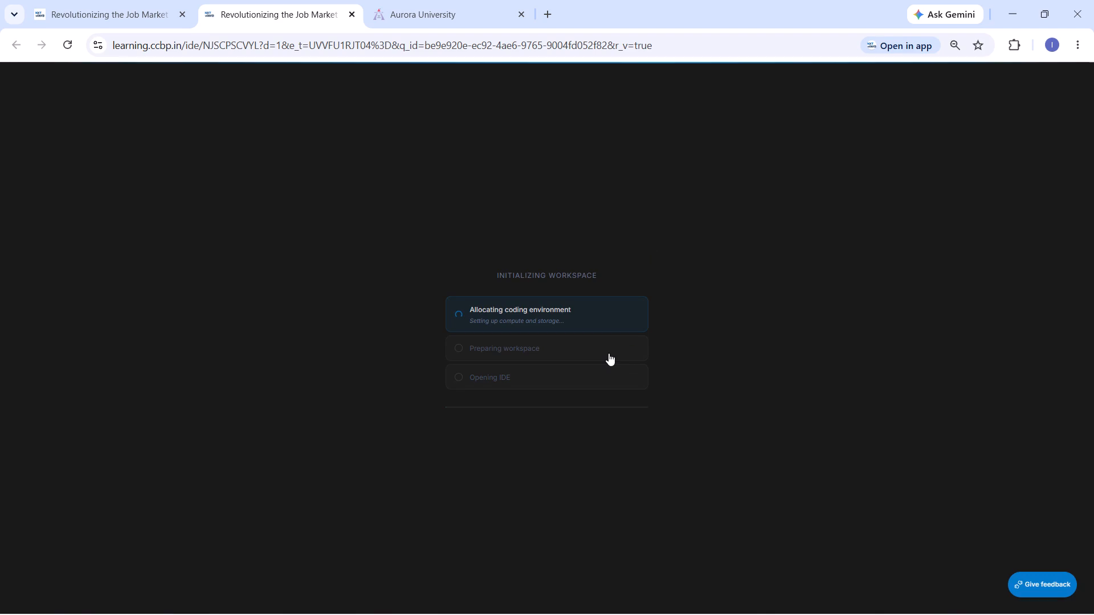
{"action": "triple_click", "coordinate": [609, 353]}
{"action": "left_click", "coordinate": [609, 353]}
{"action": "triple_click", "coordinate": [615, 354]}
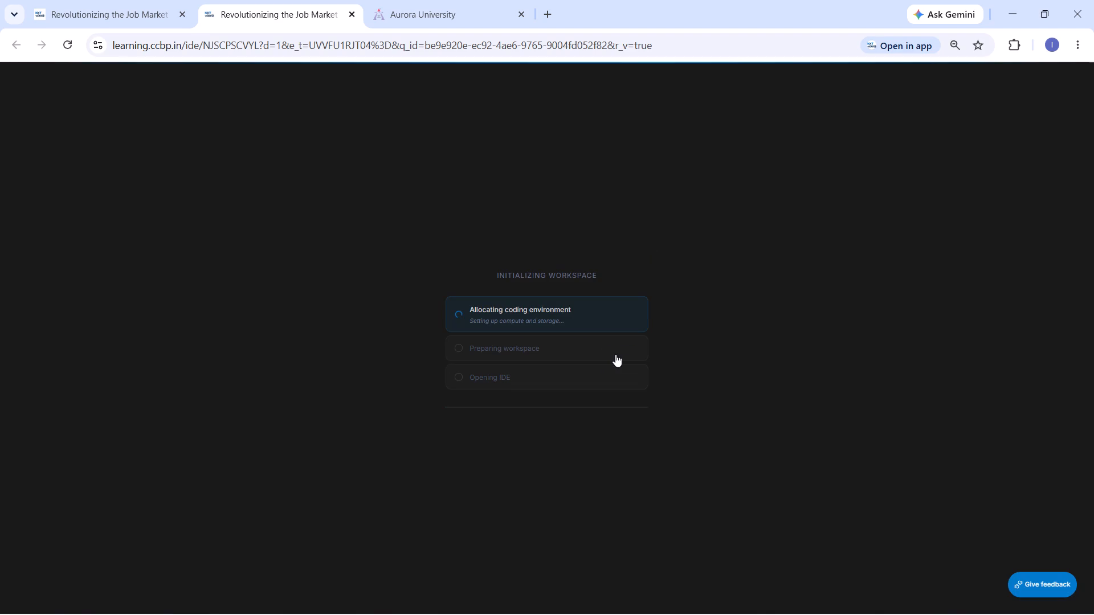
{"action": "left_click", "coordinate": [615, 354]}
{"action": "left_click", "coordinate": [615, 354]}
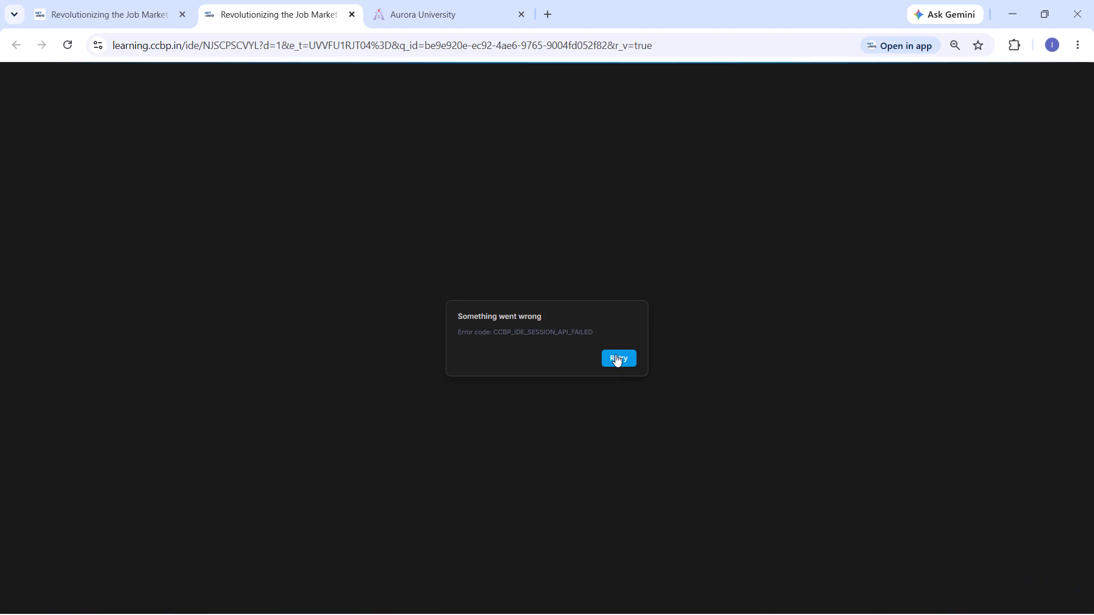
{"action": "double_click", "coordinate": [615, 354]}
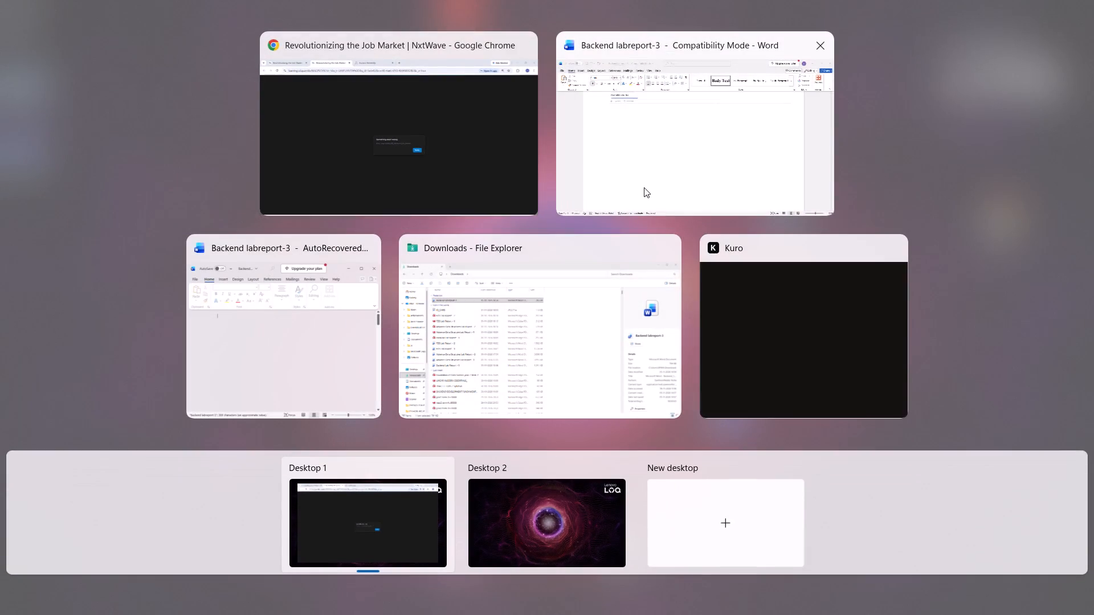
Switch to the Backend labreport-3 document in Word and go to the Player Match Scores code page.
{"action": "left_click", "coordinate": [644, 187]}
{"action": "scroll", "coordinate": [637, 294], "scroll_direction": "down", "scroll_amount": 2}
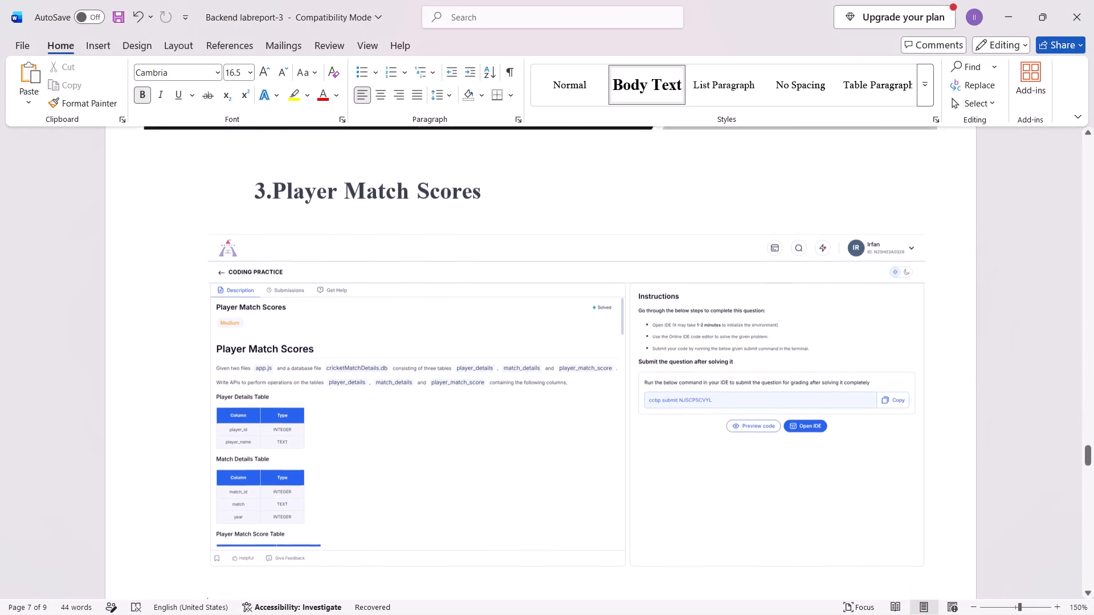
{"action": "scroll", "coordinate": [637, 294], "scroll_direction": "down", "scroll_amount": 1}
{"action": "scroll", "coordinate": [637, 294], "scroll_direction": "up", "scroll_amount": 1}
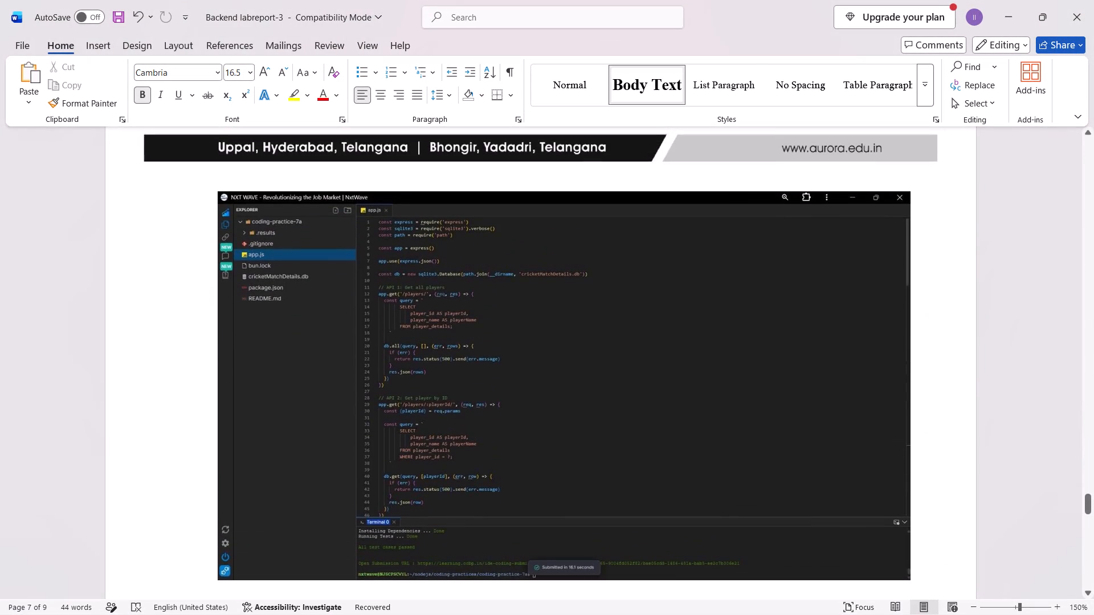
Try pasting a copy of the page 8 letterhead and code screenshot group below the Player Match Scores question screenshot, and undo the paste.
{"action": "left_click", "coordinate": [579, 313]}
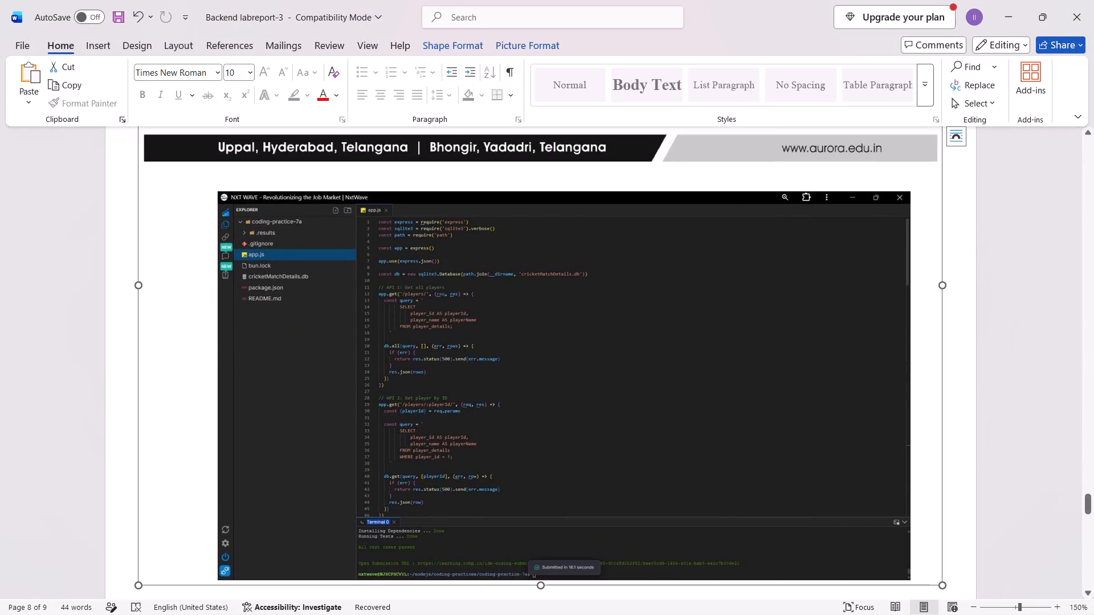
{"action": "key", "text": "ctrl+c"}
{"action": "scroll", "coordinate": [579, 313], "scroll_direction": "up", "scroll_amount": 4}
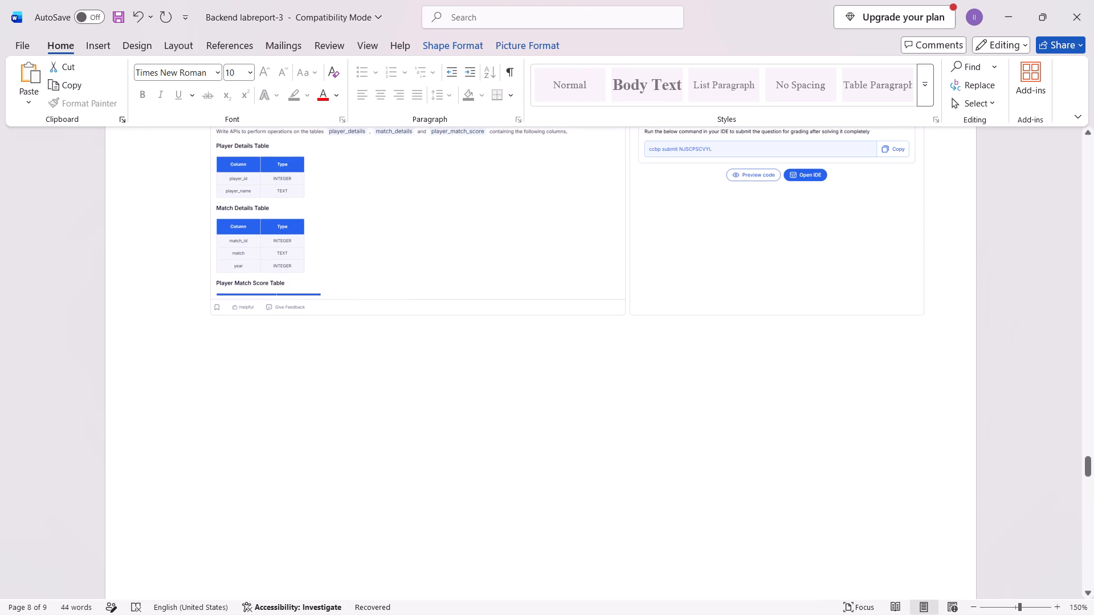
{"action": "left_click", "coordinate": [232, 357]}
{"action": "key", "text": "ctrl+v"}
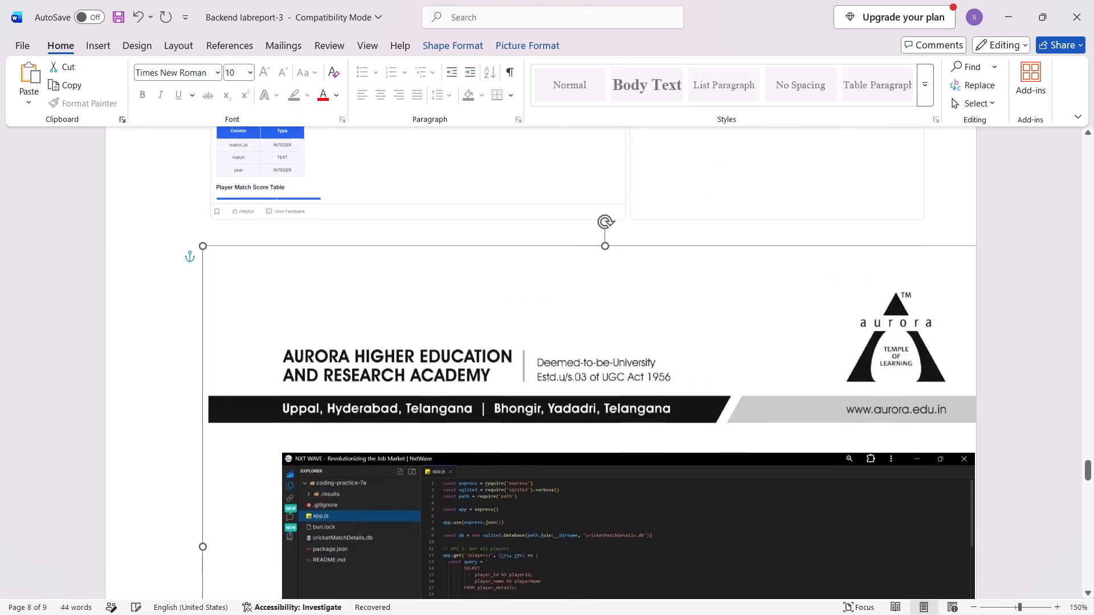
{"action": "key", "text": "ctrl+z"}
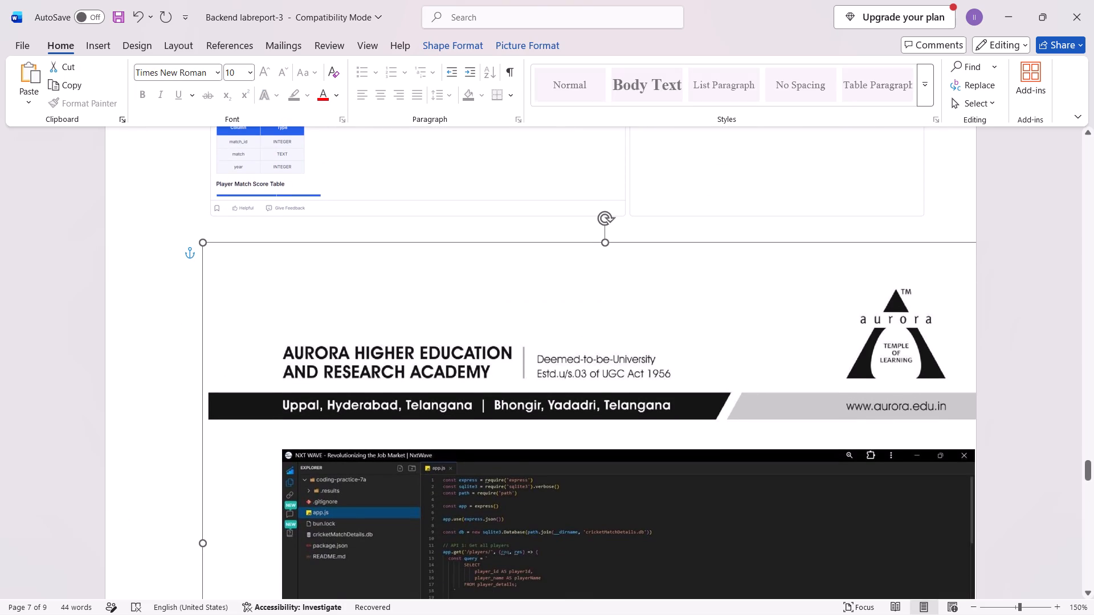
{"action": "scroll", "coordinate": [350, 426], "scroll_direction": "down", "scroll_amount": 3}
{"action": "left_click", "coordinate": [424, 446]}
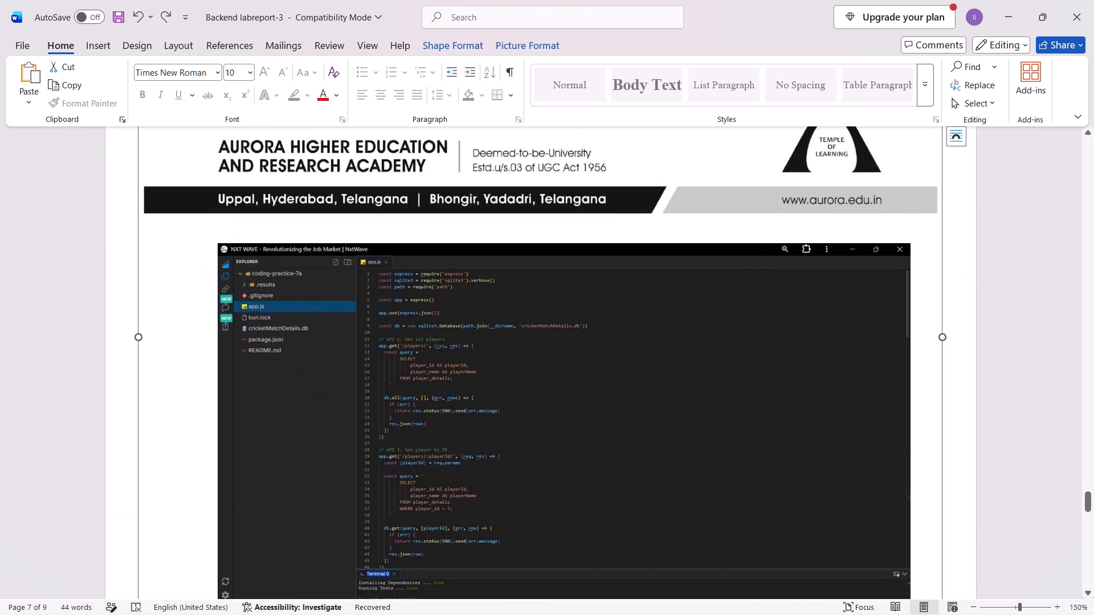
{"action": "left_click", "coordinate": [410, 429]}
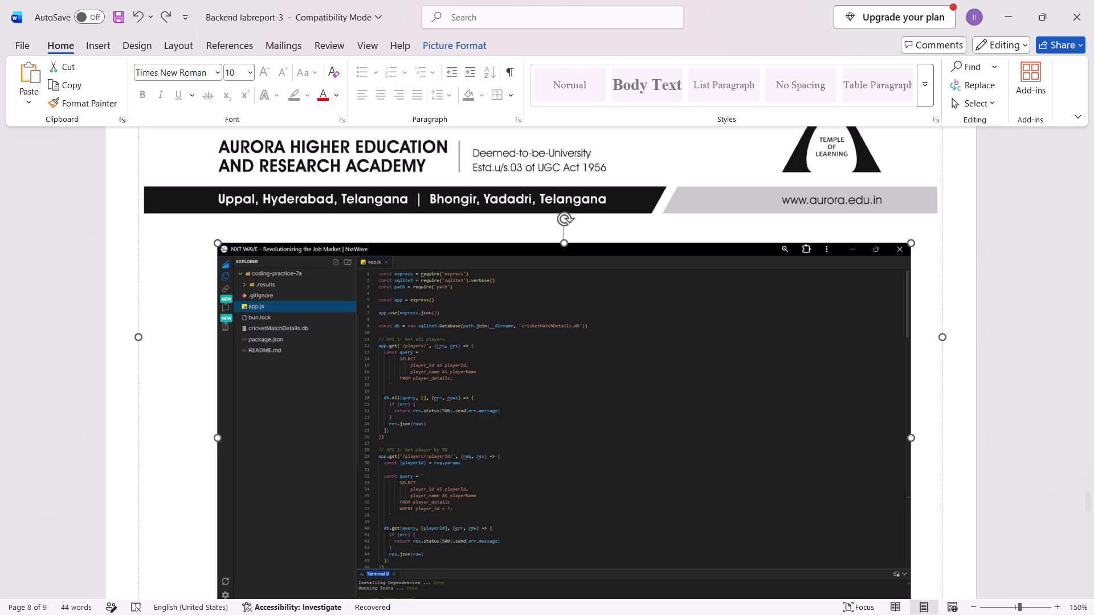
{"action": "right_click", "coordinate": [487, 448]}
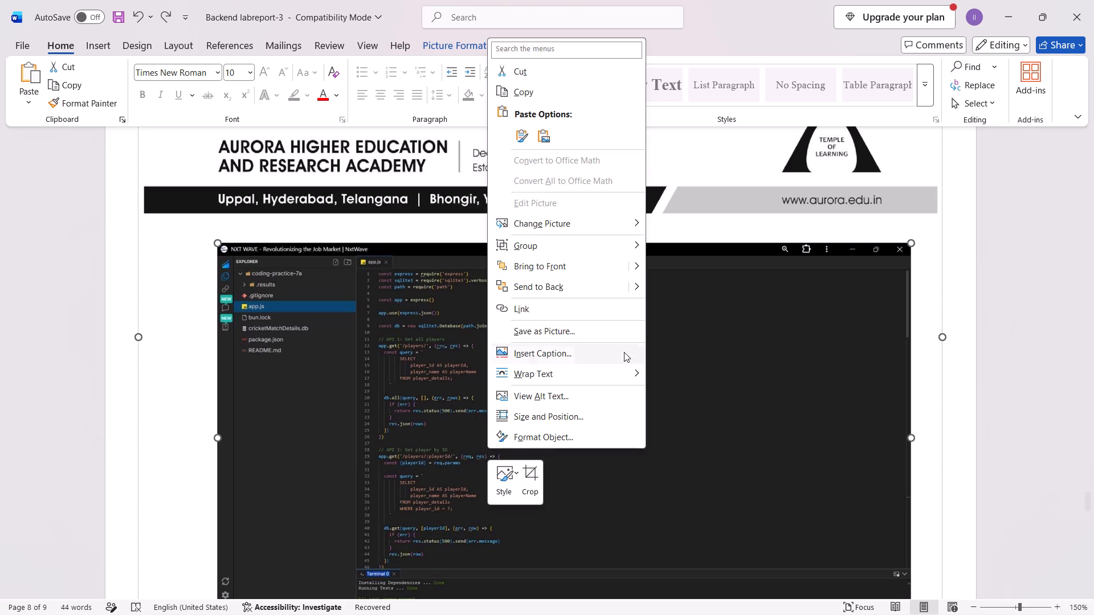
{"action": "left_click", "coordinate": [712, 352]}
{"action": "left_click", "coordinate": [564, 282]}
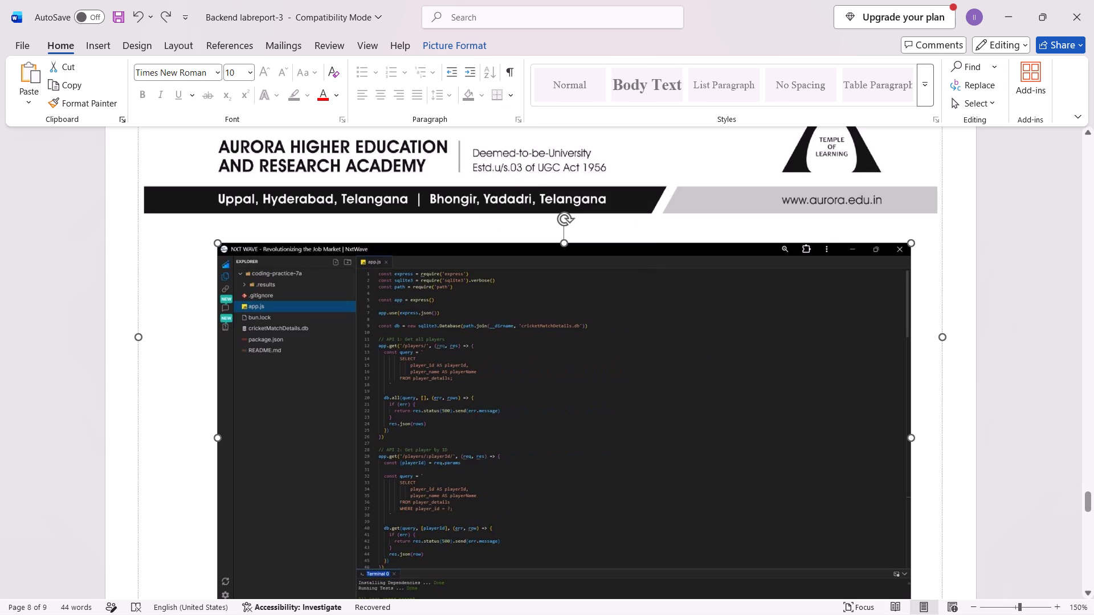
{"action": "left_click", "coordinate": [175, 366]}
Copy only the app.js code screenshot from page 8 and paste it below the Player Match Scores question screenshot on page 7.
{"action": "left_click", "coordinate": [337, 389]}
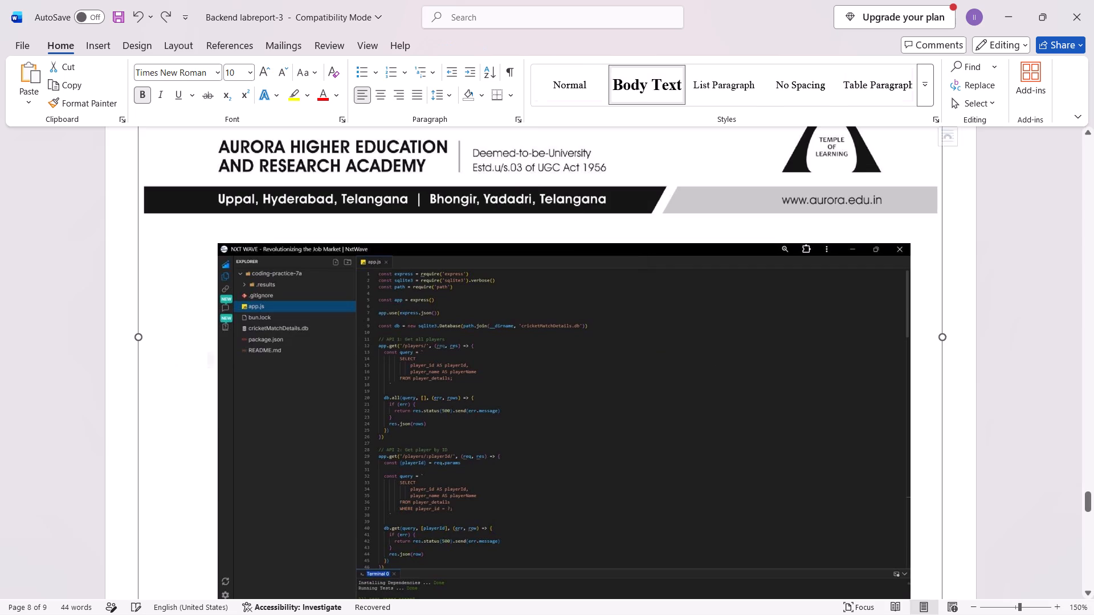
{"action": "double_click", "coordinate": [350, 385]}
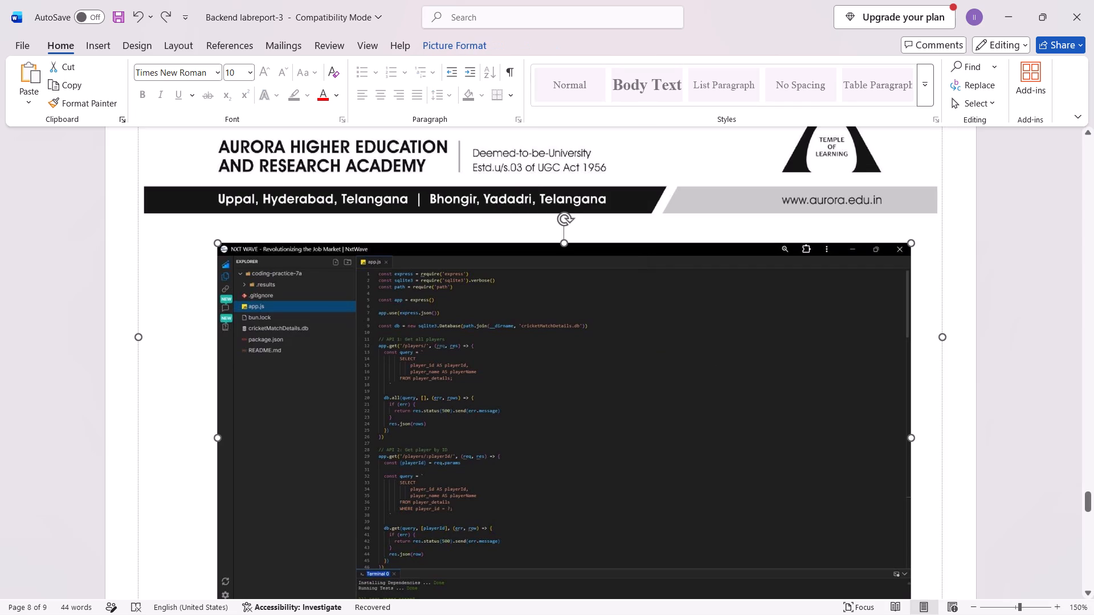
{"action": "key", "text": "ctrl+c"}
{"action": "scroll", "coordinate": [350, 385], "scroll_direction": "up", "scroll_amount": 2}
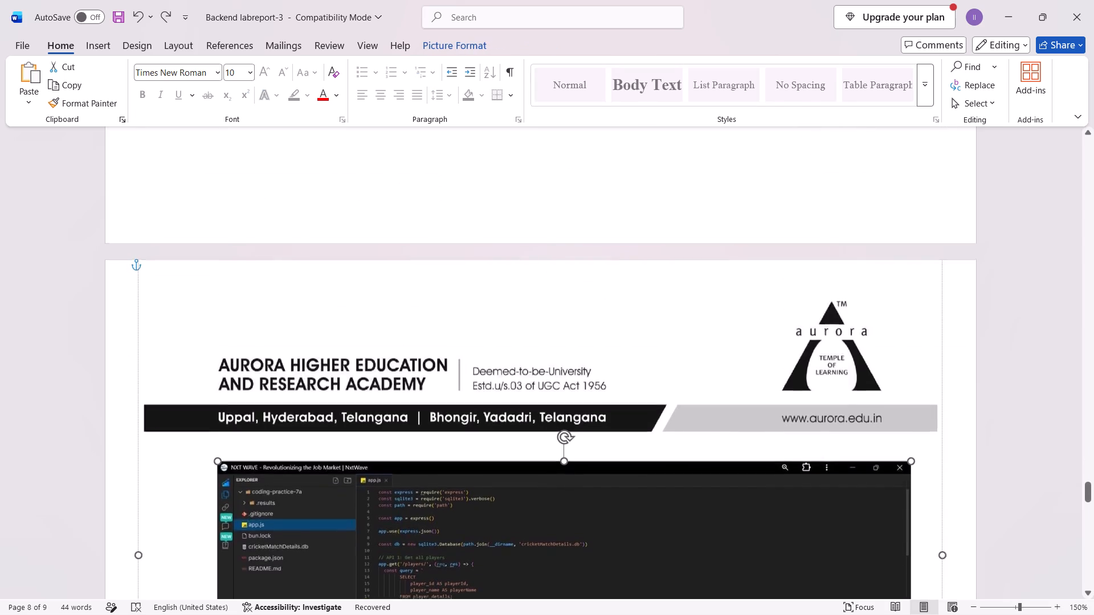
{"action": "scroll", "coordinate": [350, 385], "scroll_direction": "up", "scroll_amount": 2}
{"action": "scroll", "coordinate": [355, 433], "scroll_direction": "down", "scroll_amount": 1}
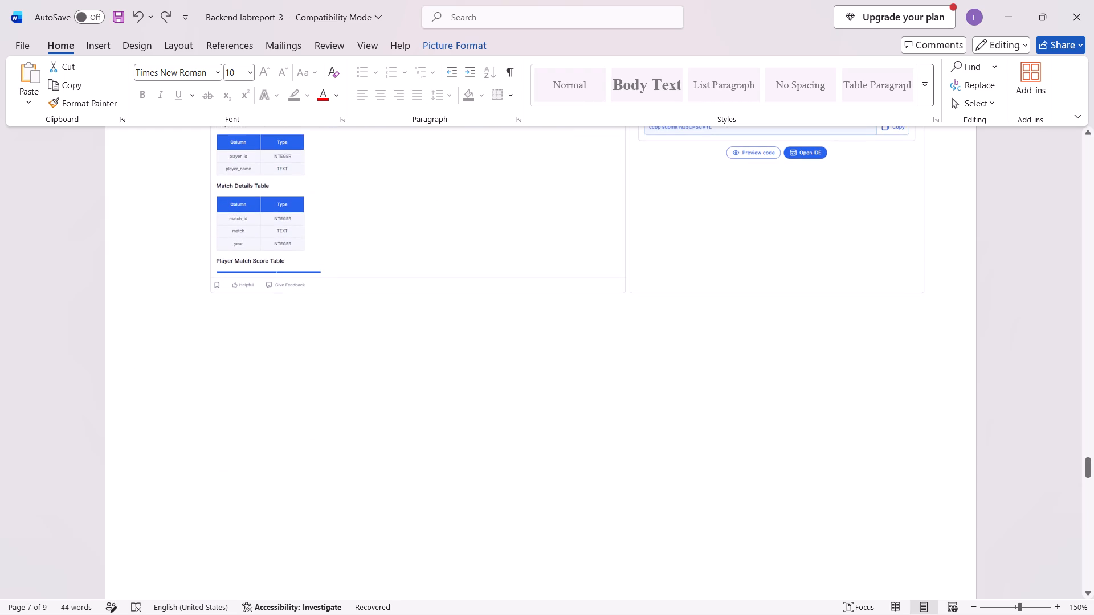
{"action": "left_click", "coordinate": [221, 336]}
{"action": "key", "text": "ctrl+v"}
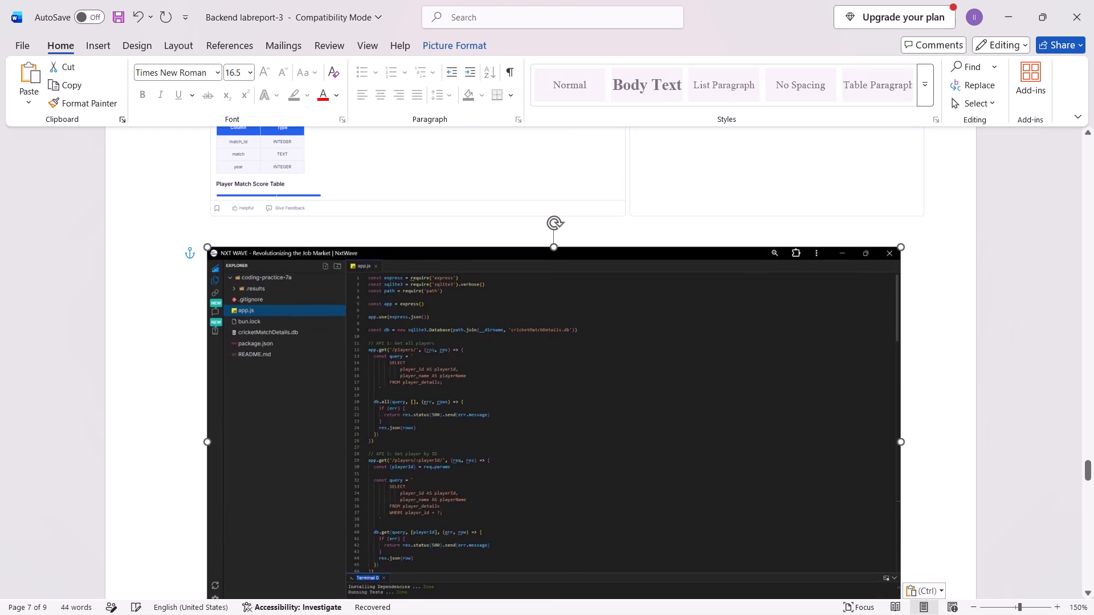
Delete the original app.js code screenshot from page 8, keeping the Aurora letterhead.
{"action": "scroll", "coordinate": [419, 453], "scroll_direction": "down", "scroll_amount": 3}
{"action": "left_click", "coordinate": [411, 549]}
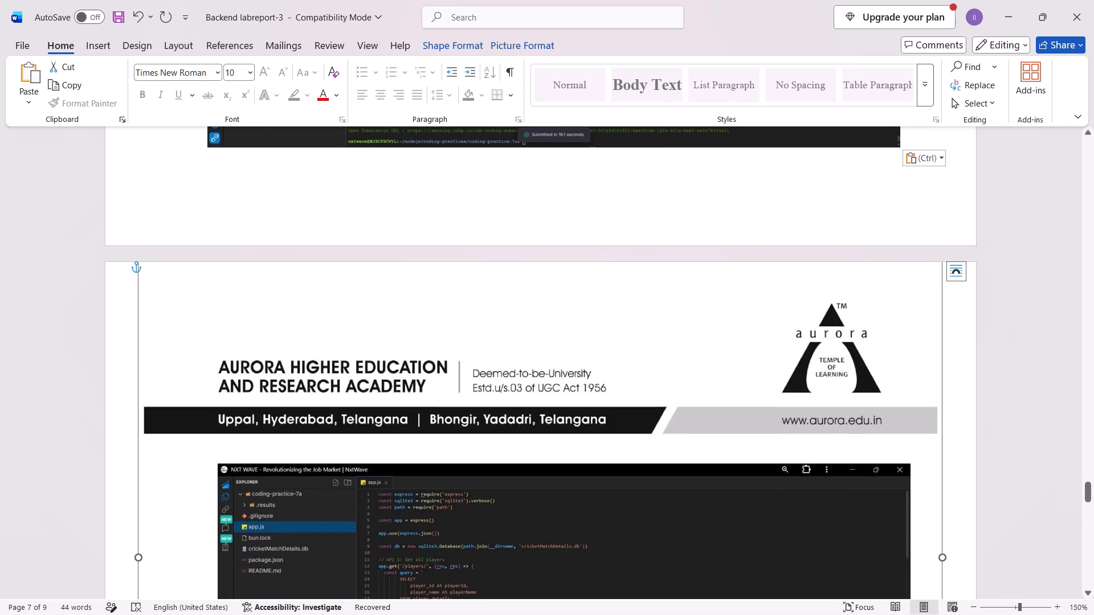
{"action": "triple_click", "coordinate": [411, 549]}
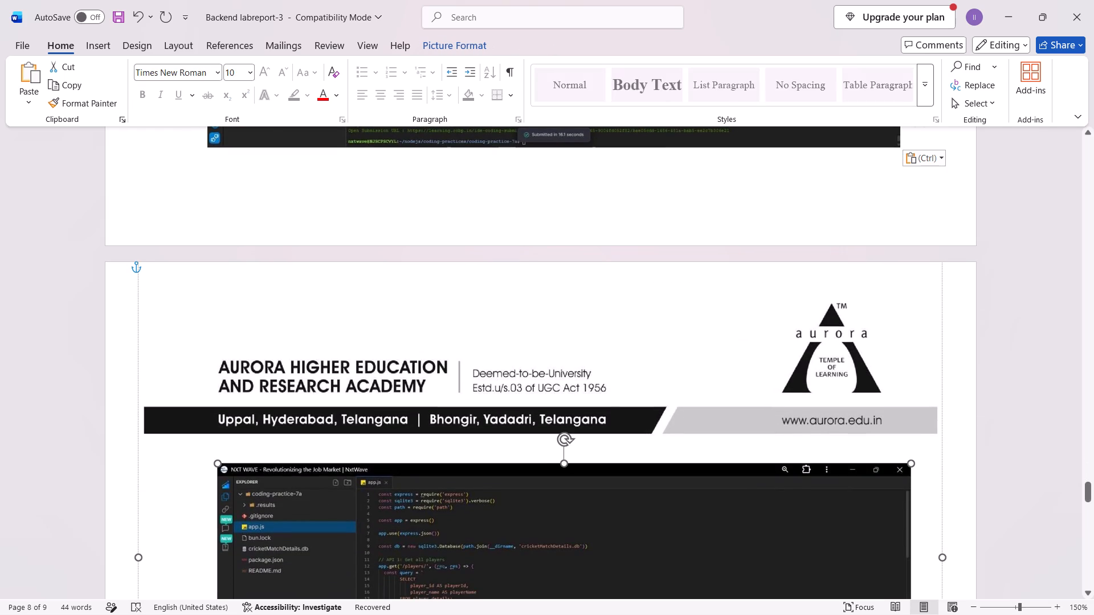
{"action": "key", "text": "Delete"}
{"action": "left_click", "coordinate": [406, 530]}
Move the Player Match Scores submission details screenshot up on page 8 to sit just below the Aurora letterhead.
{"action": "scroll", "coordinate": [406, 530], "scroll_direction": "down", "scroll_amount": 2}
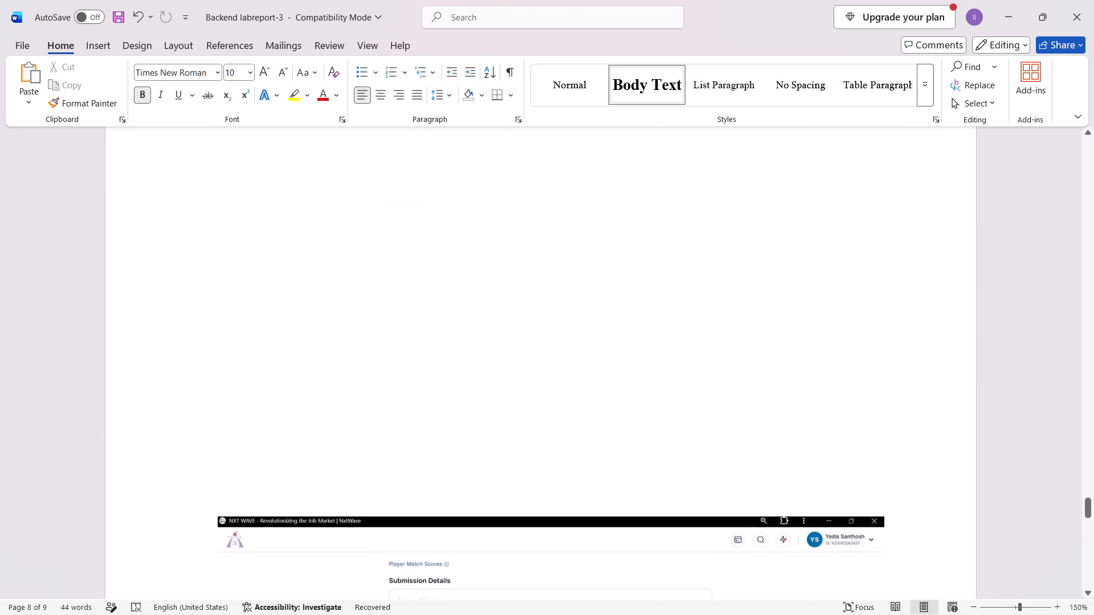
{"action": "scroll", "coordinate": [406, 530], "scroll_direction": "down", "scroll_amount": 3}
{"action": "left_click_drag", "start_coordinate": [384, 409], "coordinate": [374, 307]}
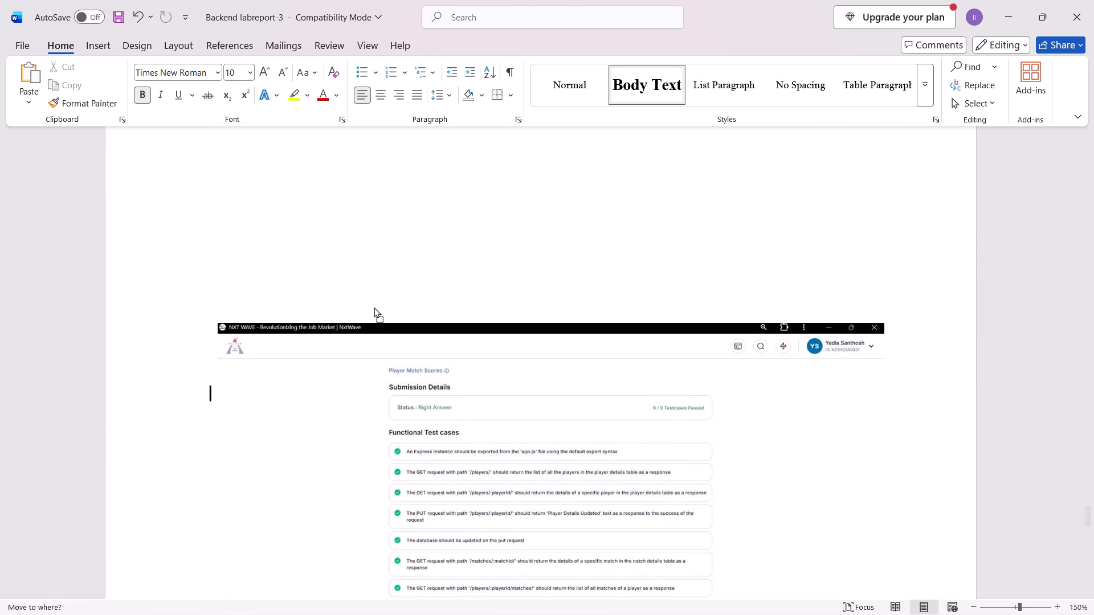
{"action": "left_click_drag", "start_coordinate": [374, 307], "coordinate": [332, 153]}
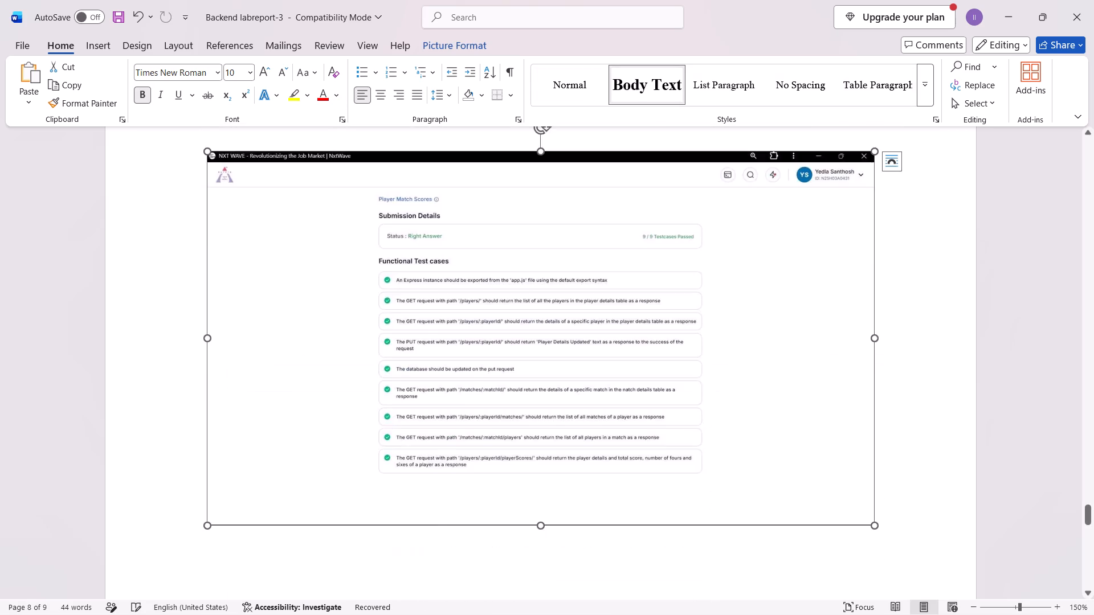
{"action": "scroll", "coordinate": [332, 153], "scroll_direction": "up", "scroll_amount": 2}
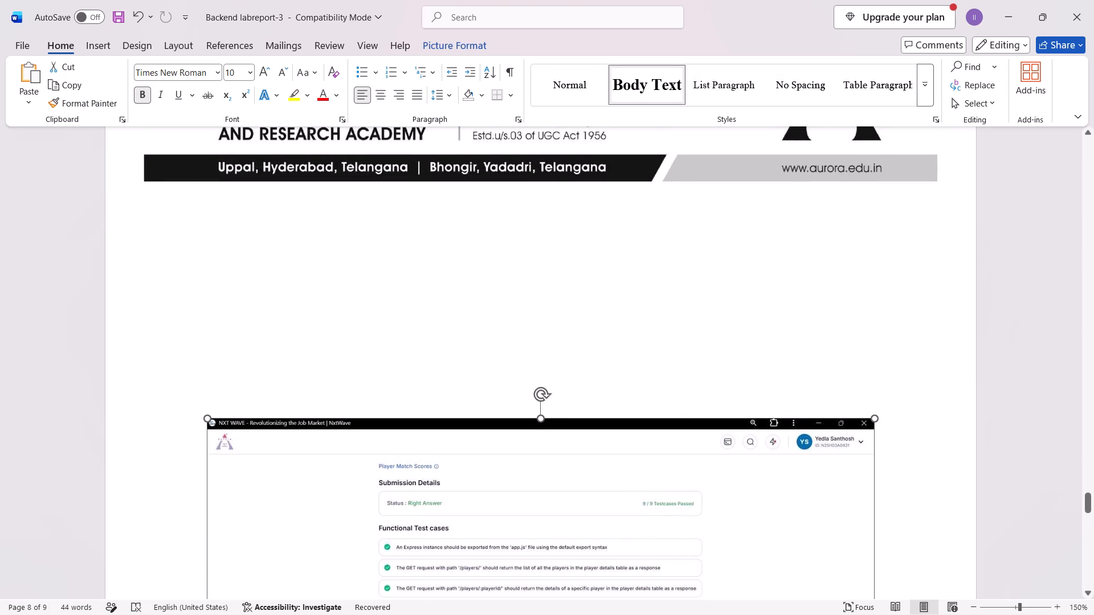
{"action": "left_click_drag", "start_coordinate": [305, 469], "coordinate": [254, 219]}
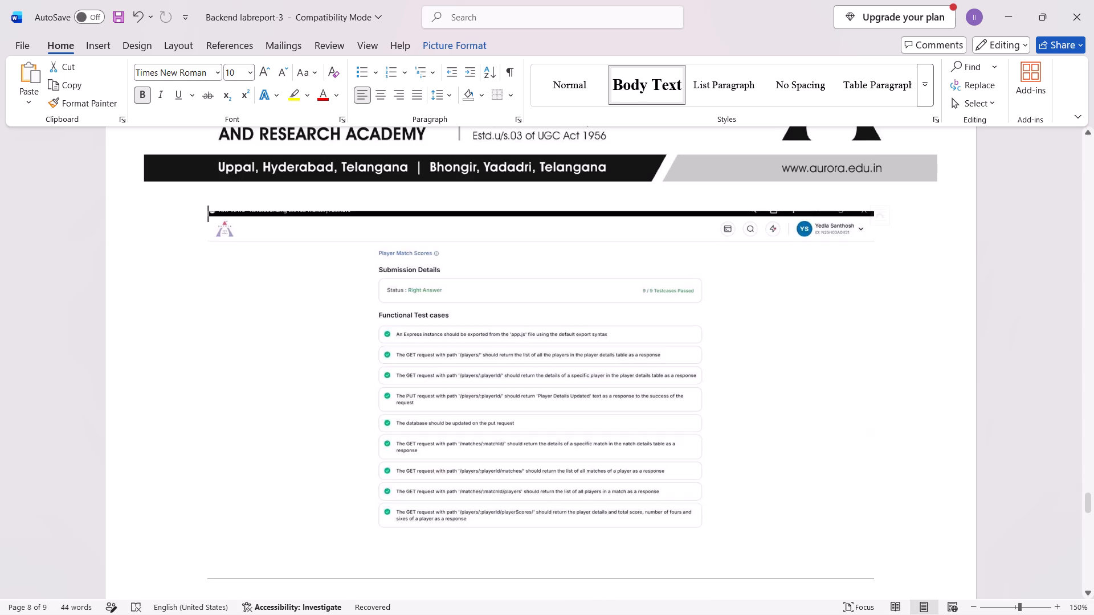
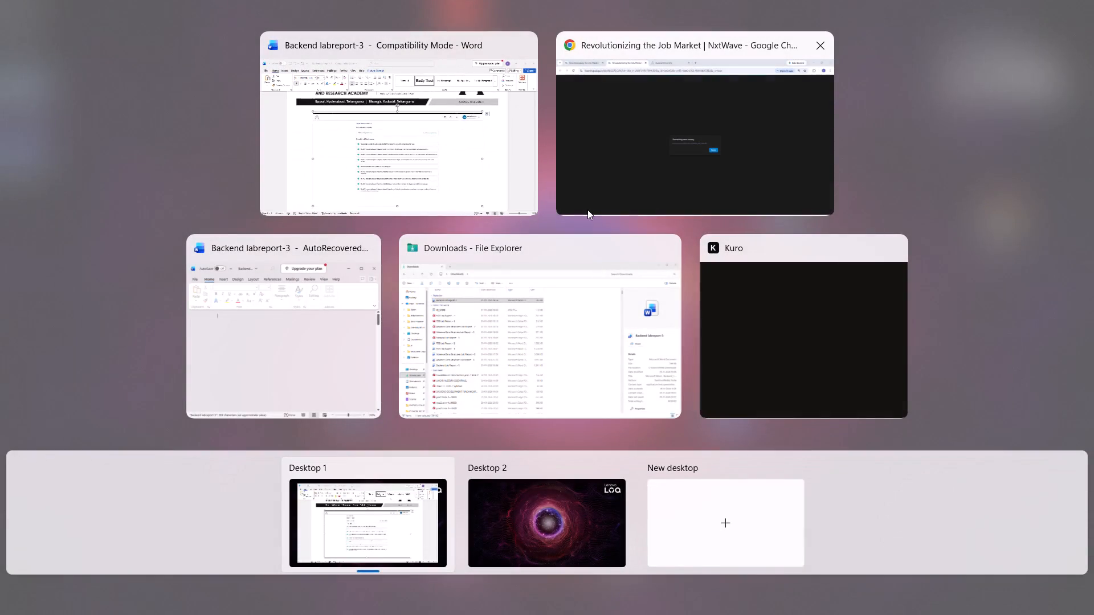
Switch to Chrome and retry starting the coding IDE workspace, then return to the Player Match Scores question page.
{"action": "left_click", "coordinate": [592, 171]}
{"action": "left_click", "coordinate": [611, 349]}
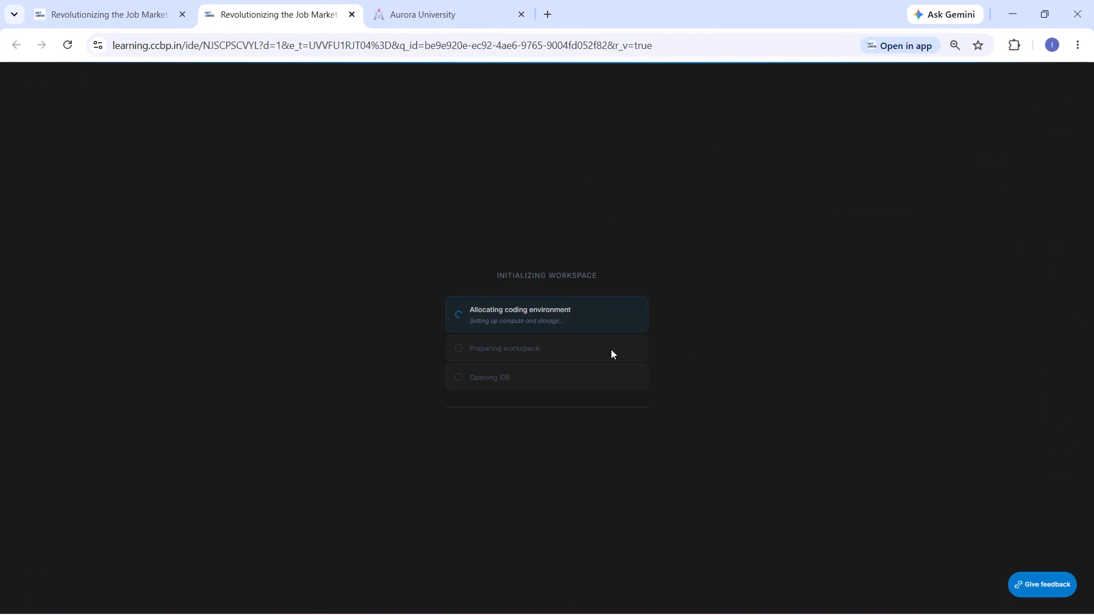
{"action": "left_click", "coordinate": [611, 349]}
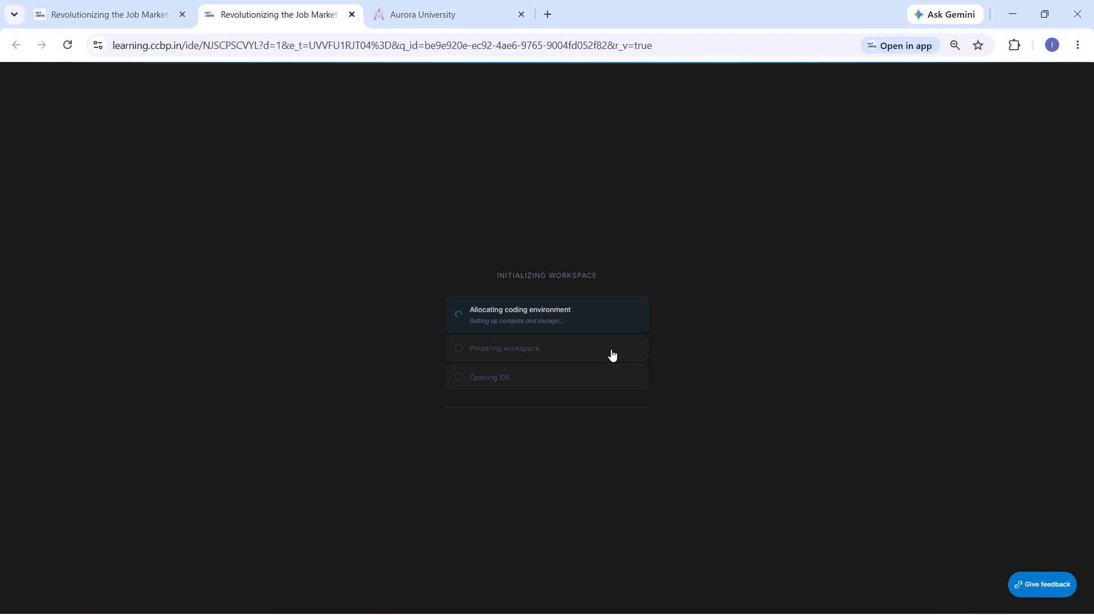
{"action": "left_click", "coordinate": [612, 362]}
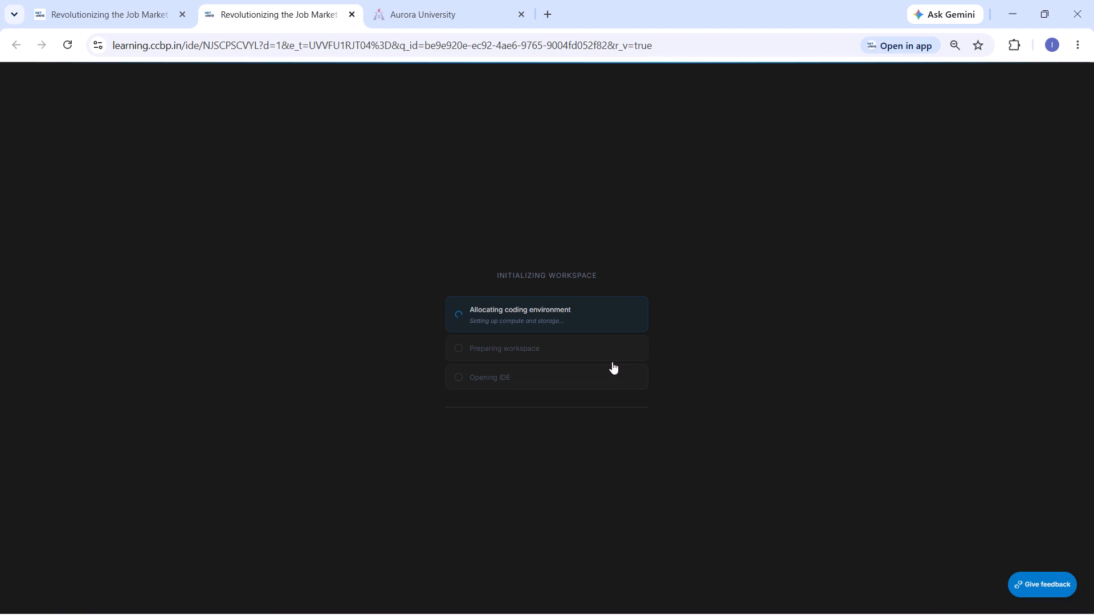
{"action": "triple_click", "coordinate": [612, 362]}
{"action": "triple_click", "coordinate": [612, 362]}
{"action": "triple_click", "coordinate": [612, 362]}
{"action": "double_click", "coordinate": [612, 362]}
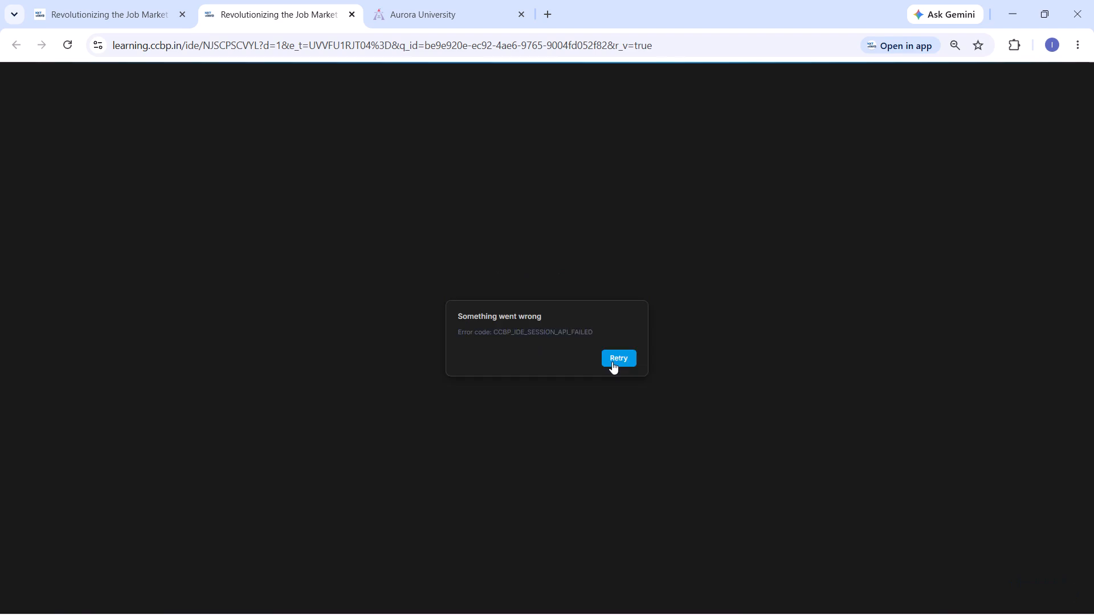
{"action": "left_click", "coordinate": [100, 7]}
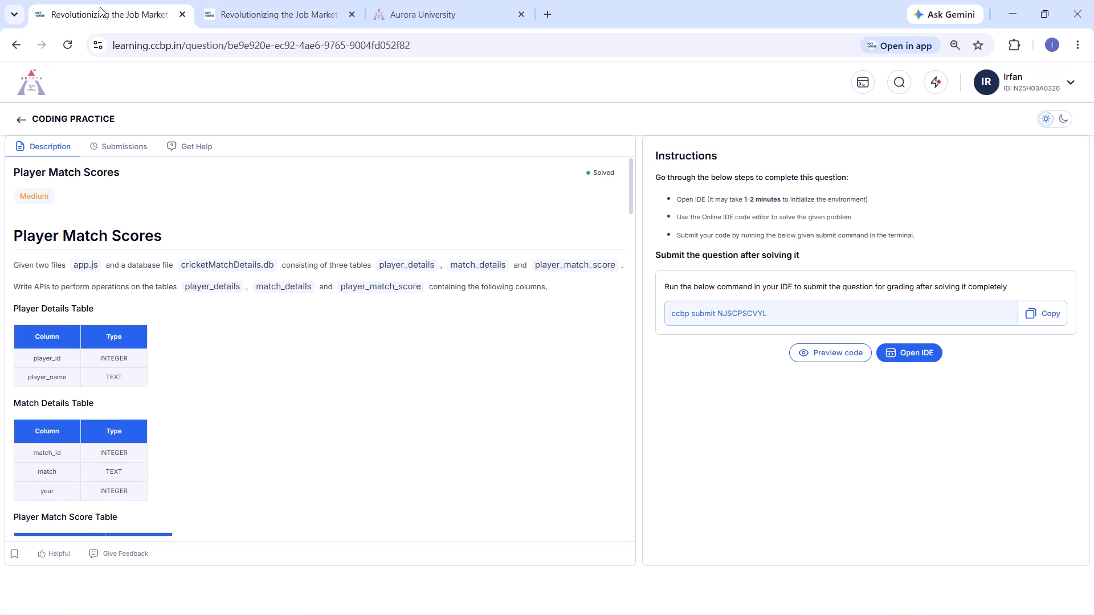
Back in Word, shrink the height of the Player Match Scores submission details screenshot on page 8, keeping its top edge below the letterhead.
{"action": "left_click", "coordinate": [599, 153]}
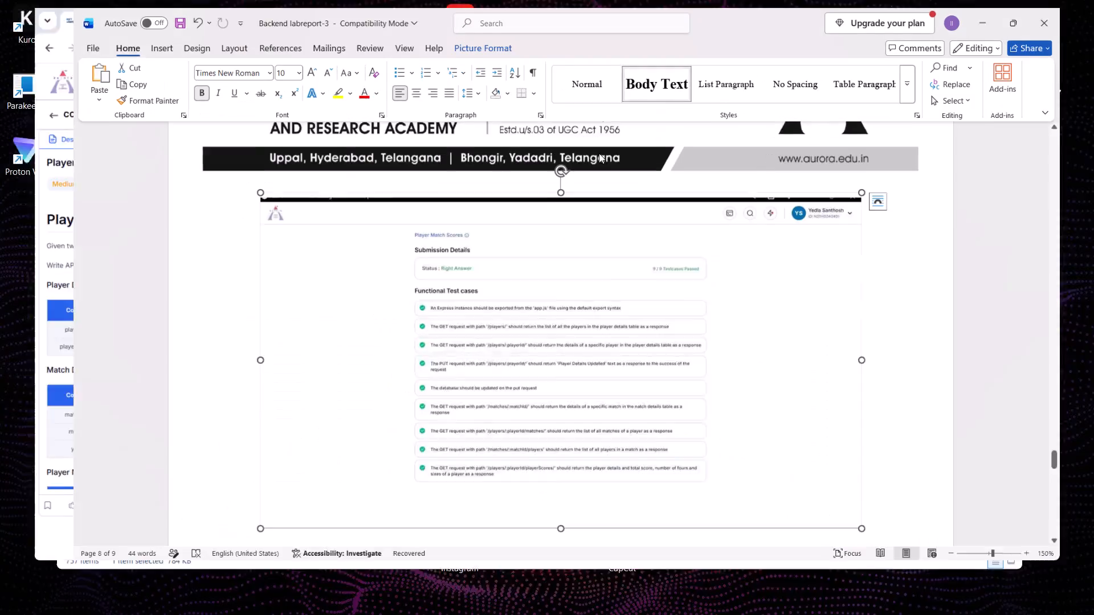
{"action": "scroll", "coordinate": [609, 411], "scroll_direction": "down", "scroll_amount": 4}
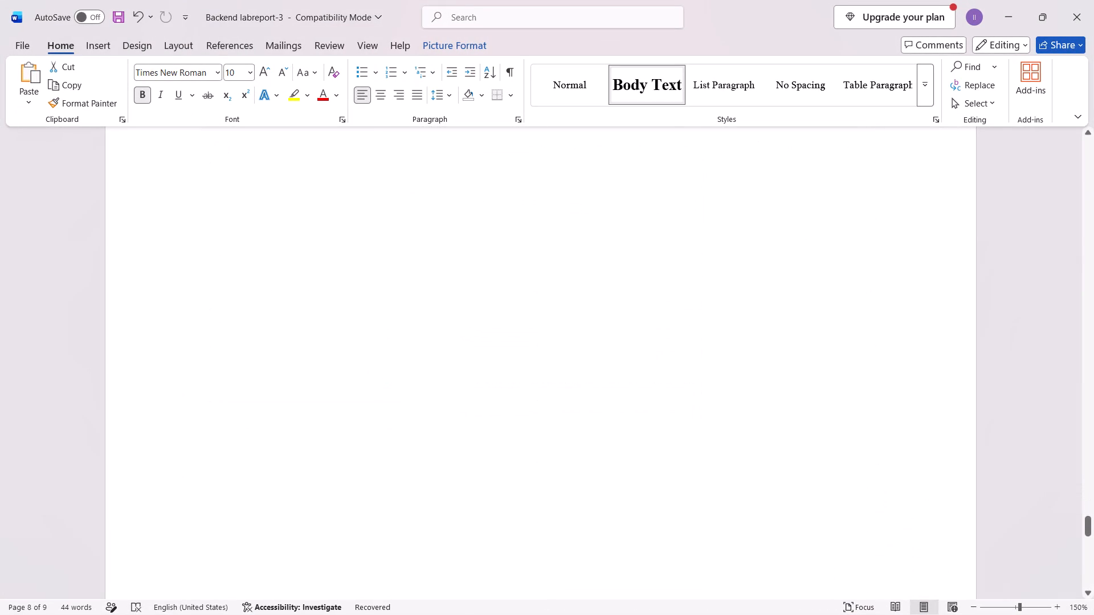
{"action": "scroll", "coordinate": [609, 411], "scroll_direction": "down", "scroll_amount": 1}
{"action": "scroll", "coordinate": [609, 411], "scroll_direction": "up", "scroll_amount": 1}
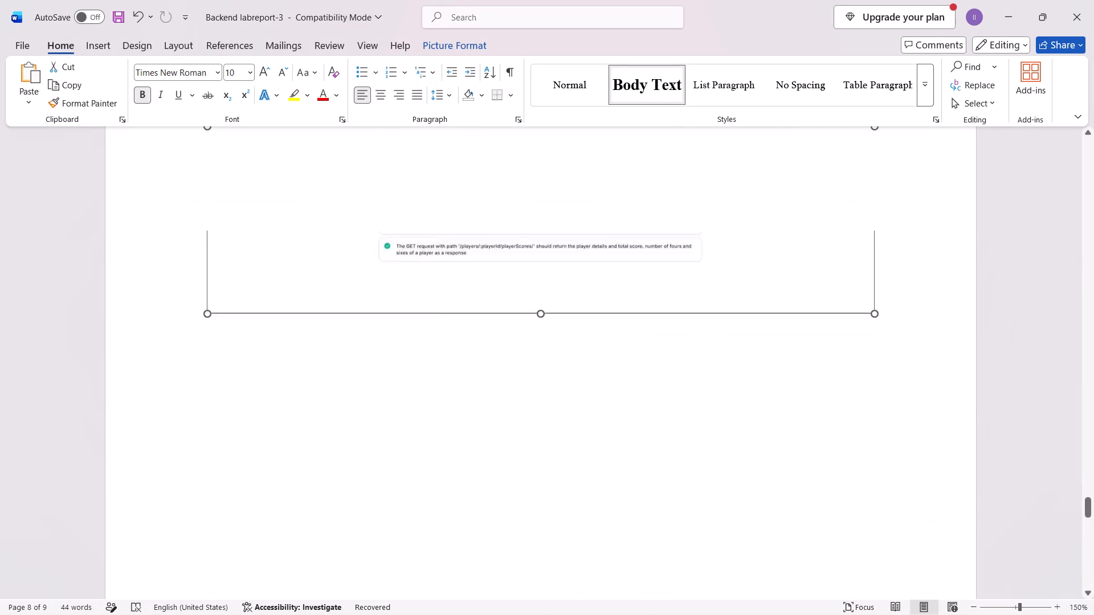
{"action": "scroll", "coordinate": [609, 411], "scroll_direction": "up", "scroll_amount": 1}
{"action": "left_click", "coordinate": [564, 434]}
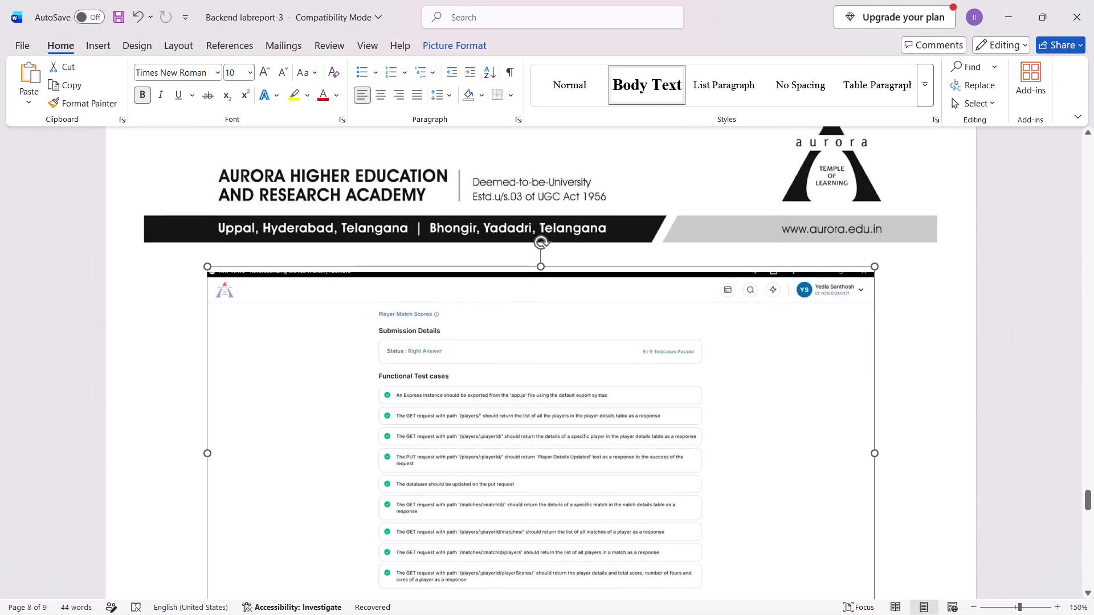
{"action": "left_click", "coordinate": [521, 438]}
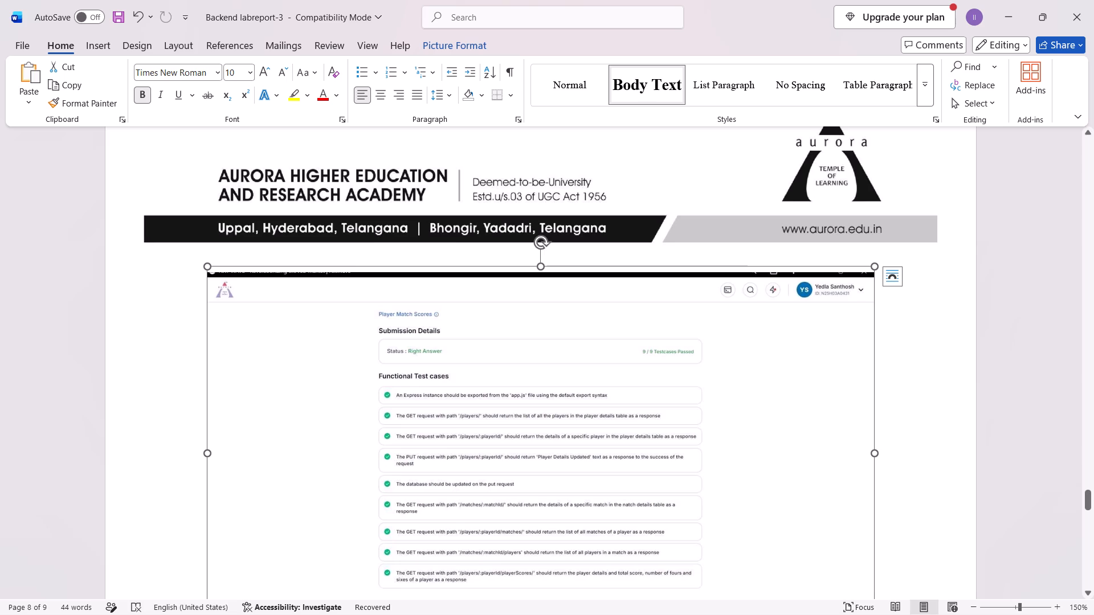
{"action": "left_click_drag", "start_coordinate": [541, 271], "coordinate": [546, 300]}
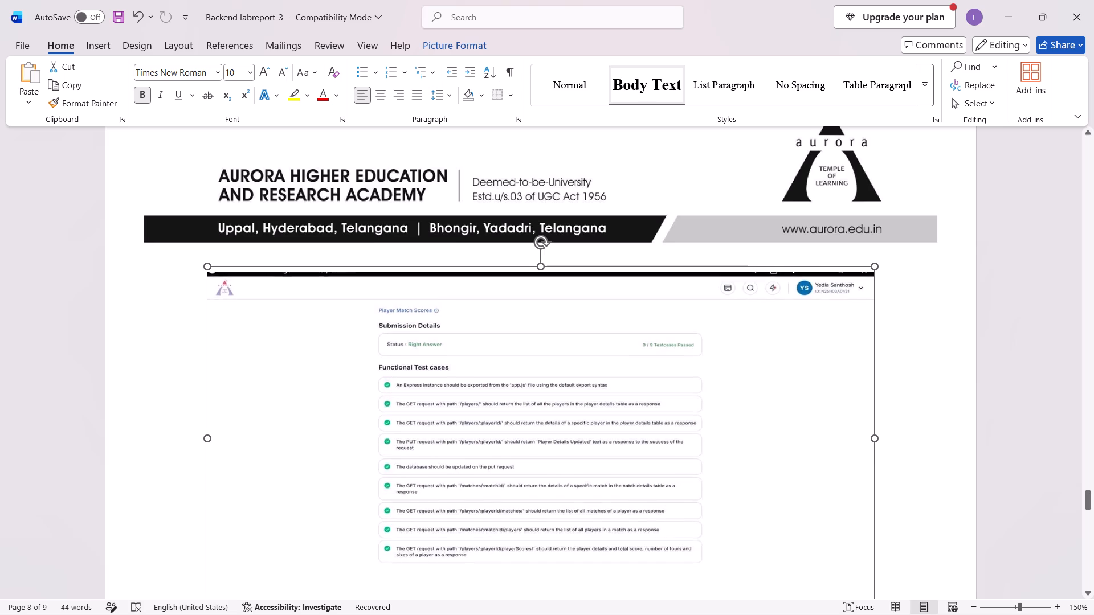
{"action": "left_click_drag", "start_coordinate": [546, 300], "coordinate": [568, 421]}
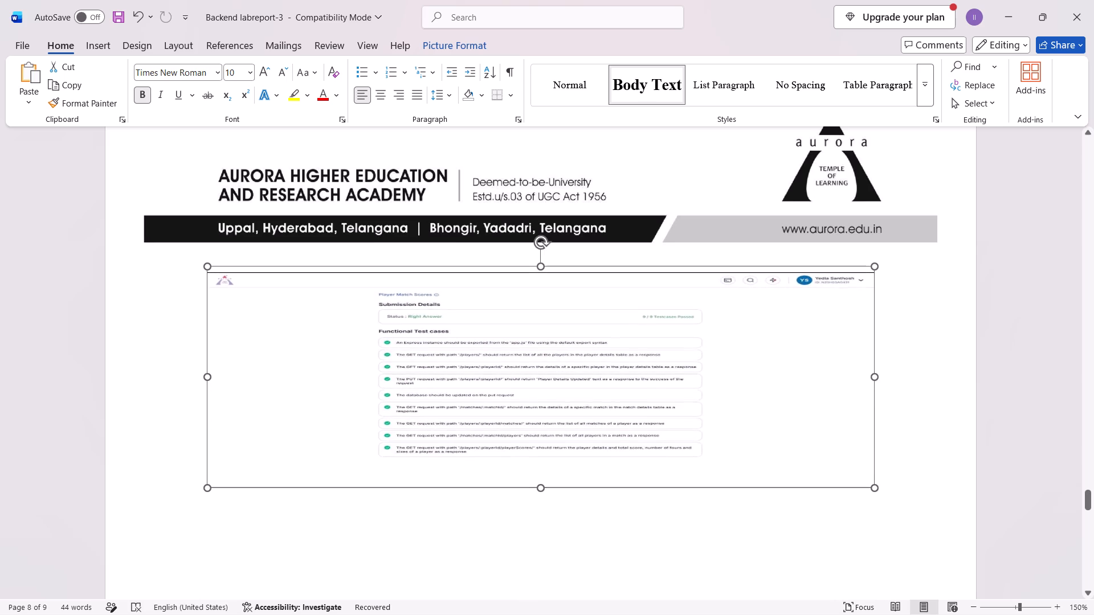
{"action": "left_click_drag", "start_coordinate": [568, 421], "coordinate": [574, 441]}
Stretch the bottom edge of the page 8 submission details screenshot downward to make its test case text readable.
{"action": "scroll", "coordinate": [819, 278], "scroll_direction": "up", "scroll_amount": 1, "text": "ctrl"}
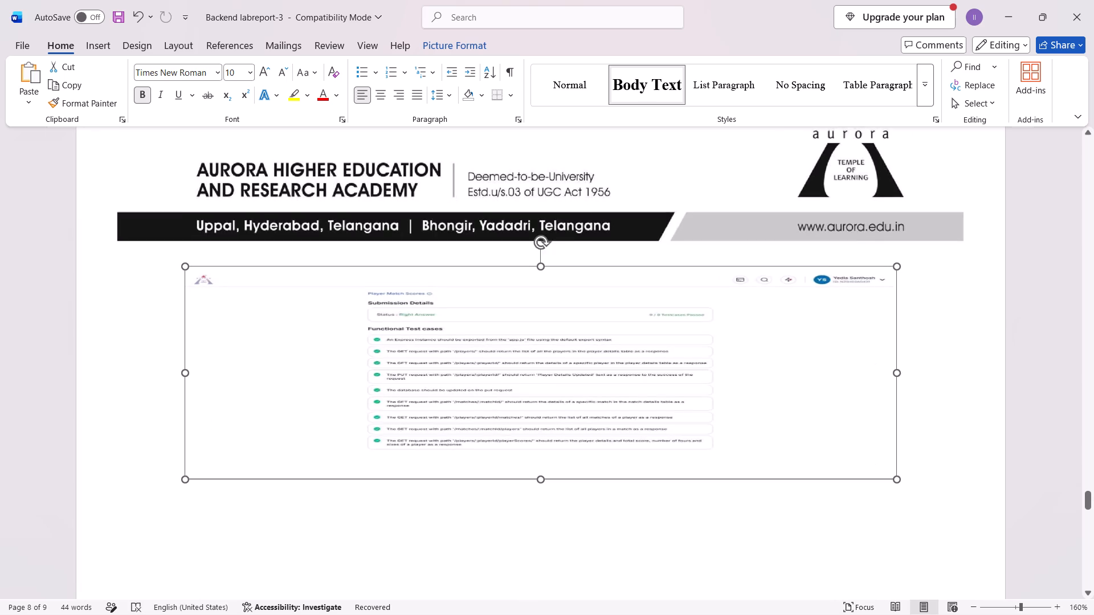
{"action": "scroll", "coordinate": [819, 278], "scroll_direction": "up", "scroll_amount": 5, "text": "ctrl"}
{"action": "scroll", "coordinate": [819, 278], "scroll_direction": "down", "scroll_amount": 5, "text": "ctrl"}
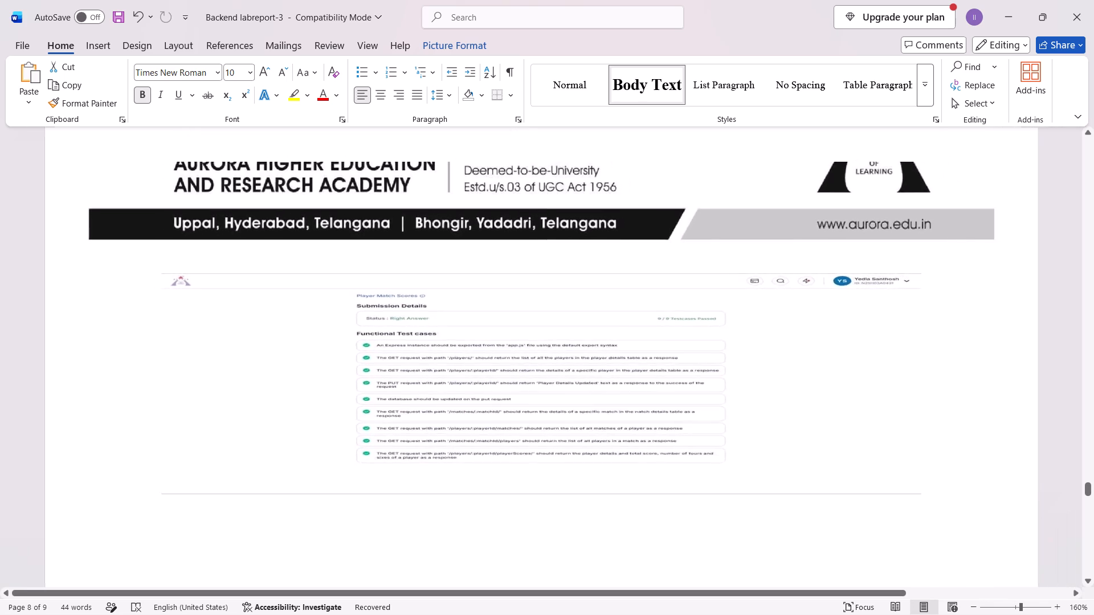
{"action": "scroll", "coordinate": [819, 278], "scroll_direction": "down", "scroll_amount": 2, "text": "ctrl"}
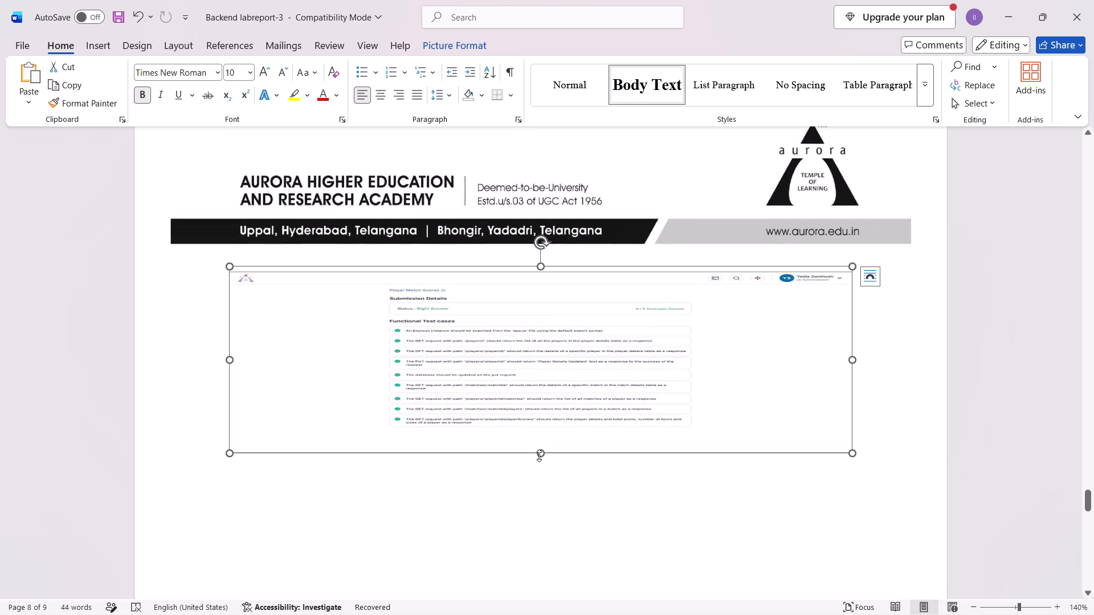
{"action": "left_click_drag", "start_coordinate": [539, 455], "coordinate": [545, 581]}
{"action": "scroll", "coordinate": [545, 581], "scroll_direction": "down", "scroll_amount": 2}
{"action": "scroll", "coordinate": [545, 581], "scroll_direction": "up", "scroll_amount": 1}
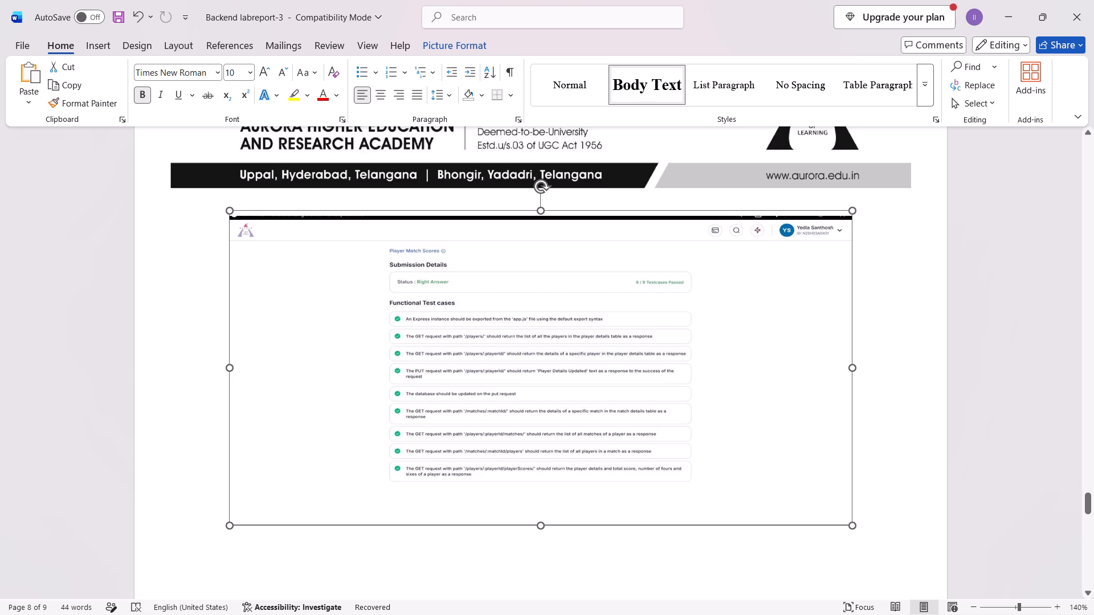
Copy the Player Match Scores submission details screenshot on page 8 and go to the blank area further down the document.
{"action": "left_click", "coordinate": [787, 235]}
{"action": "scroll", "coordinate": [787, 235], "scroll_direction": "up", "scroll_amount": 1}
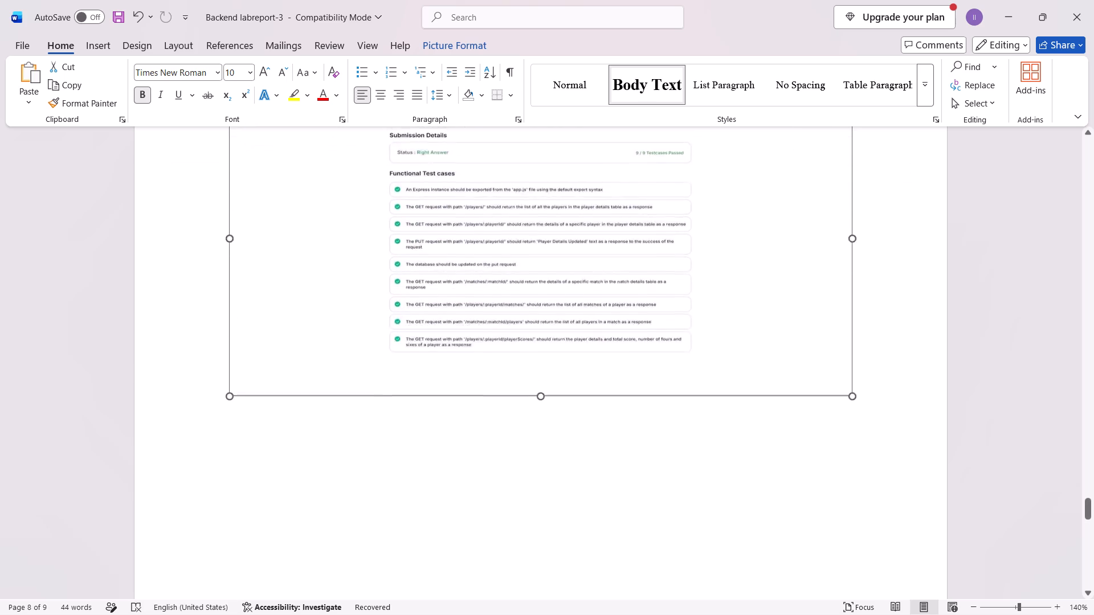
{"action": "scroll", "coordinate": [787, 235], "scroll_direction": "up", "scroll_amount": 2}
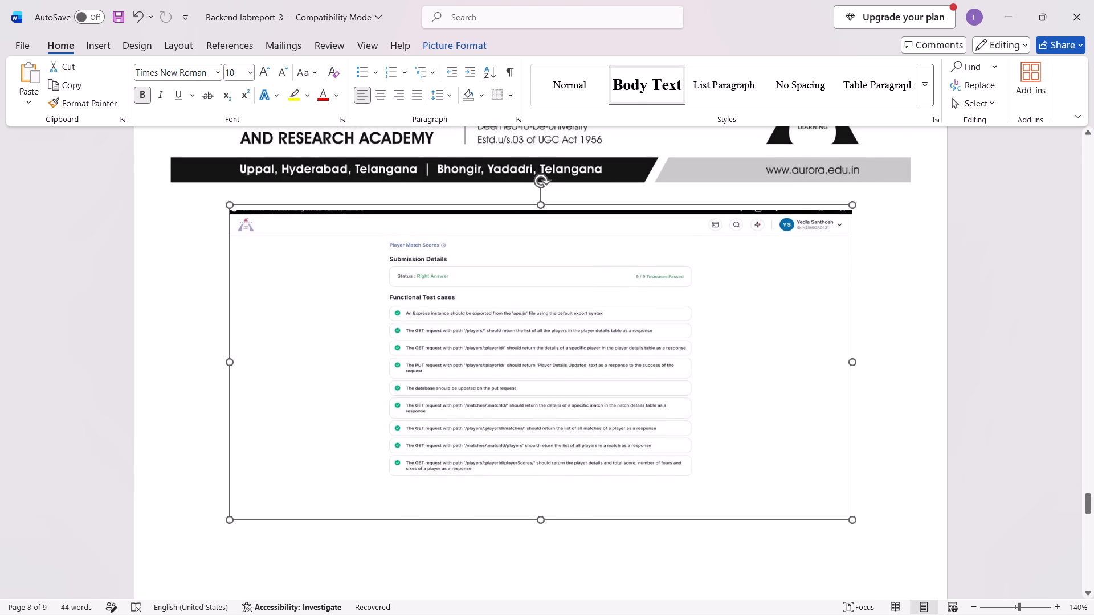
{"action": "left_click", "coordinate": [730, 345]}
{"action": "key", "text": "ctrl+c"}
{"action": "scroll", "coordinate": [730, 345], "scroll_direction": "down", "scroll_amount": 4}
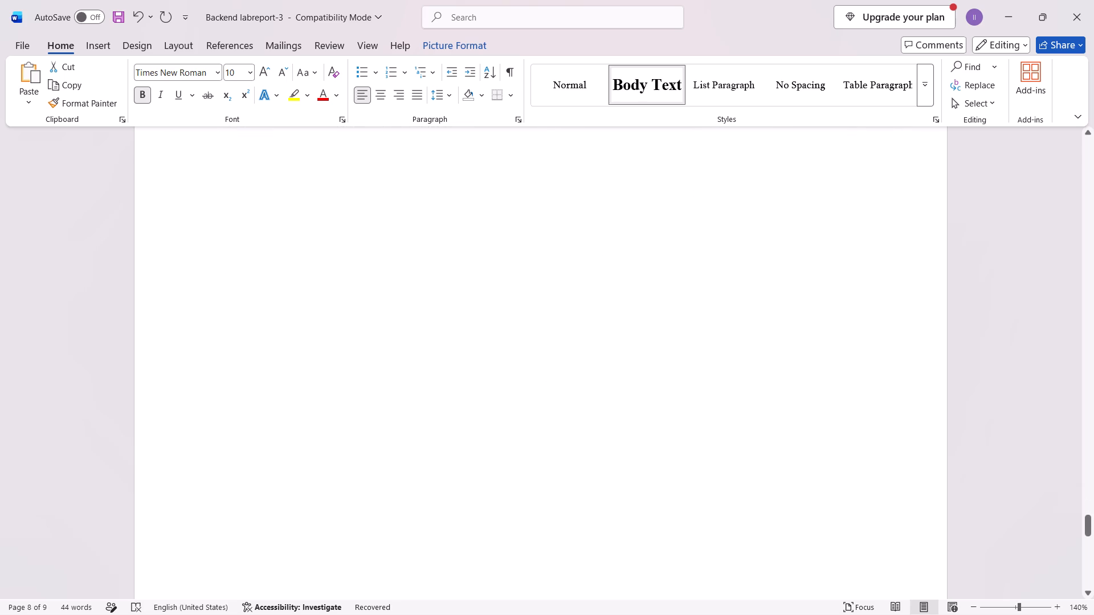
{"action": "scroll", "coordinate": [730, 345], "scroll_direction": "down", "scroll_amount": 7}
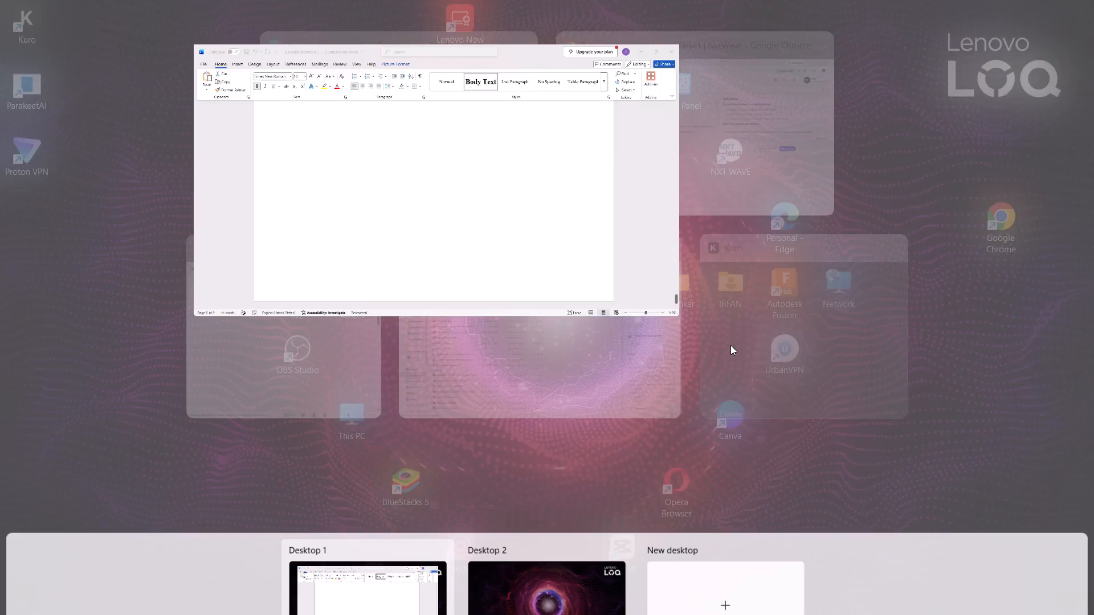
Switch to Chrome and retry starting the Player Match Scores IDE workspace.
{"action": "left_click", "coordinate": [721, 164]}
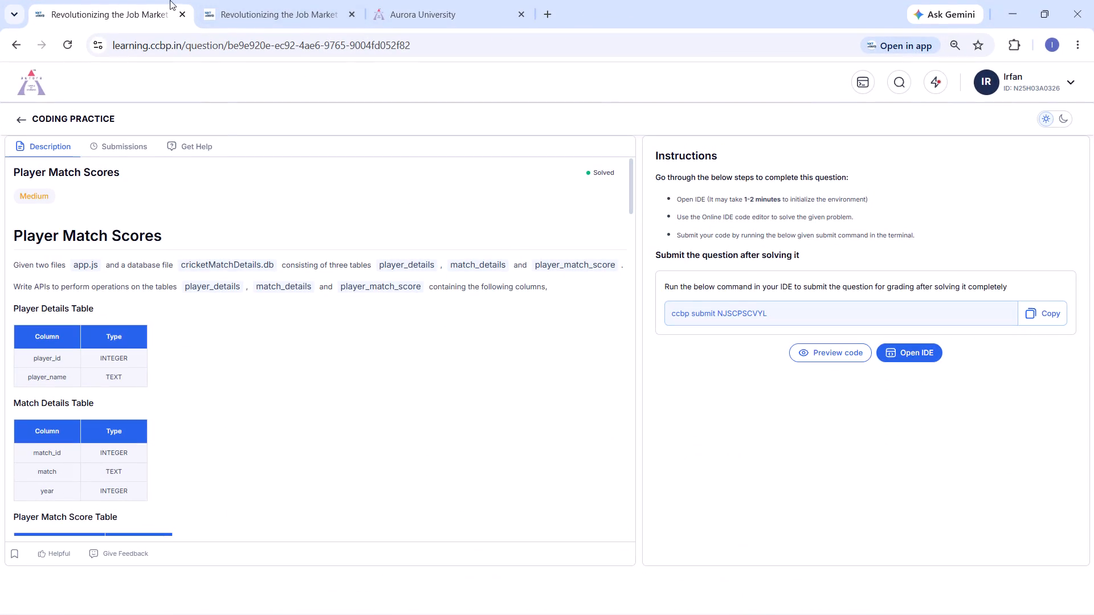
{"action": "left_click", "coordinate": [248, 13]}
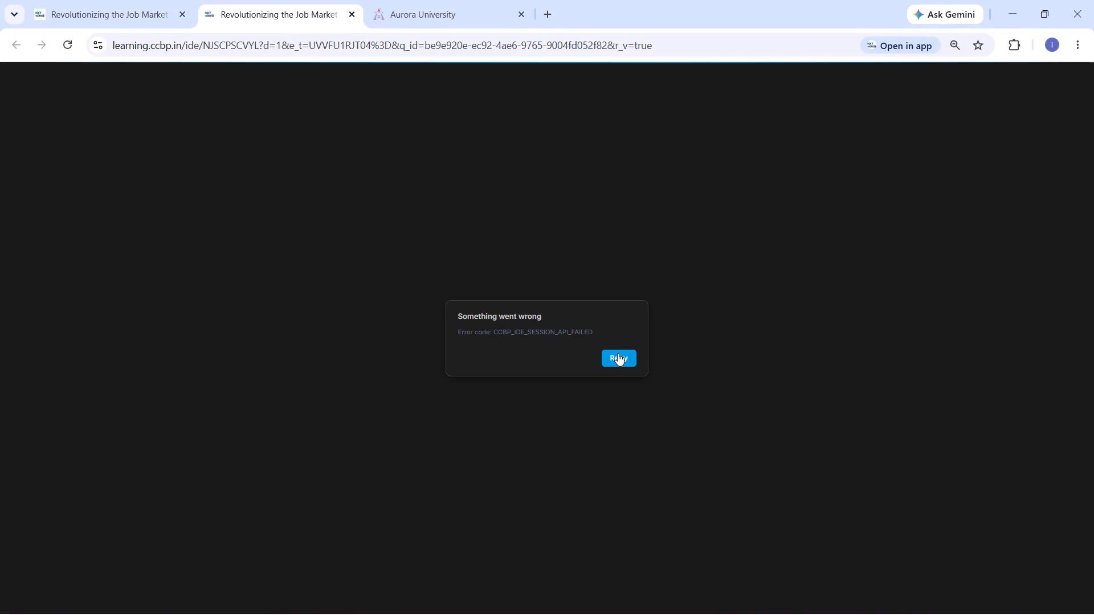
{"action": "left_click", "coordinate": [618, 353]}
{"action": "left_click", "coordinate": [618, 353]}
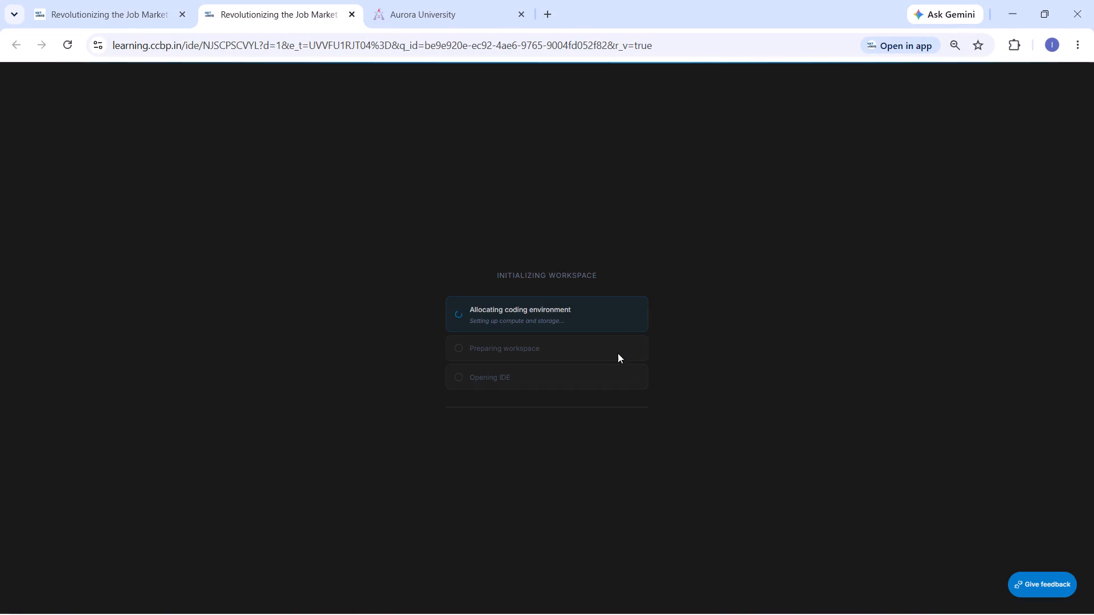
Close the IDE workspace tab and reload the Player Match Scores question page.
{"action": "left_click", "coordinate": [352, 19]}
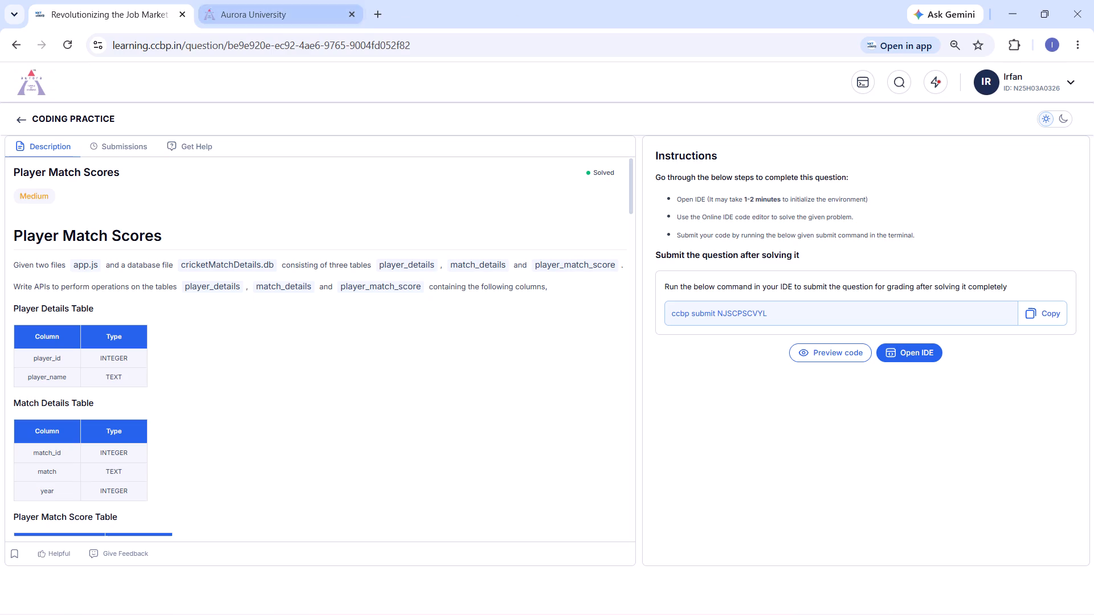
{"action": "left_click", "coordinate": [66, 42]}
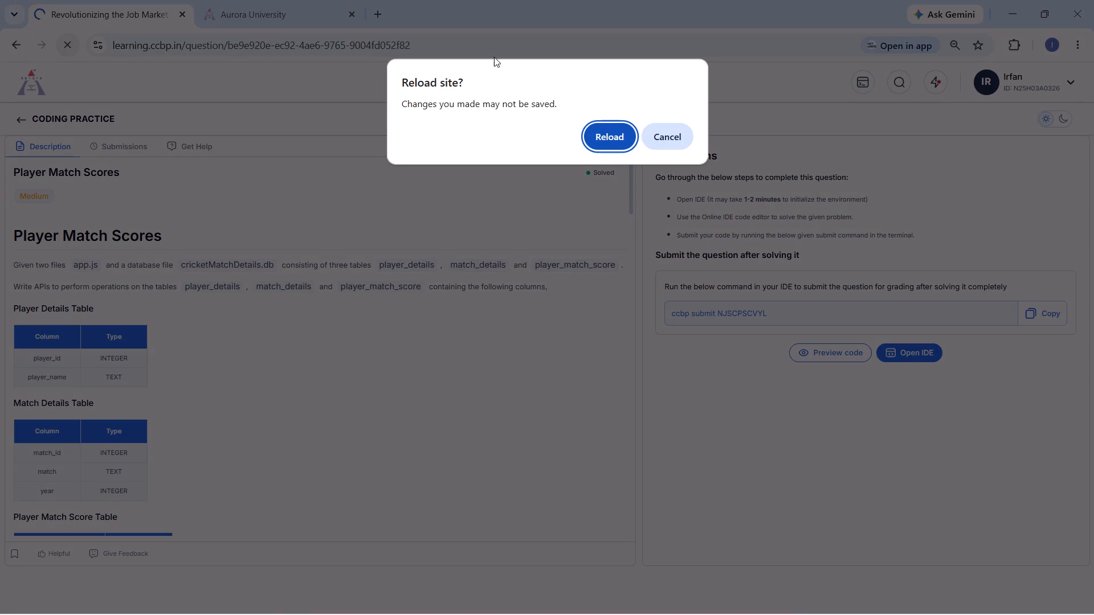
{"action": "left_click", "coordinate": [630, 149]}
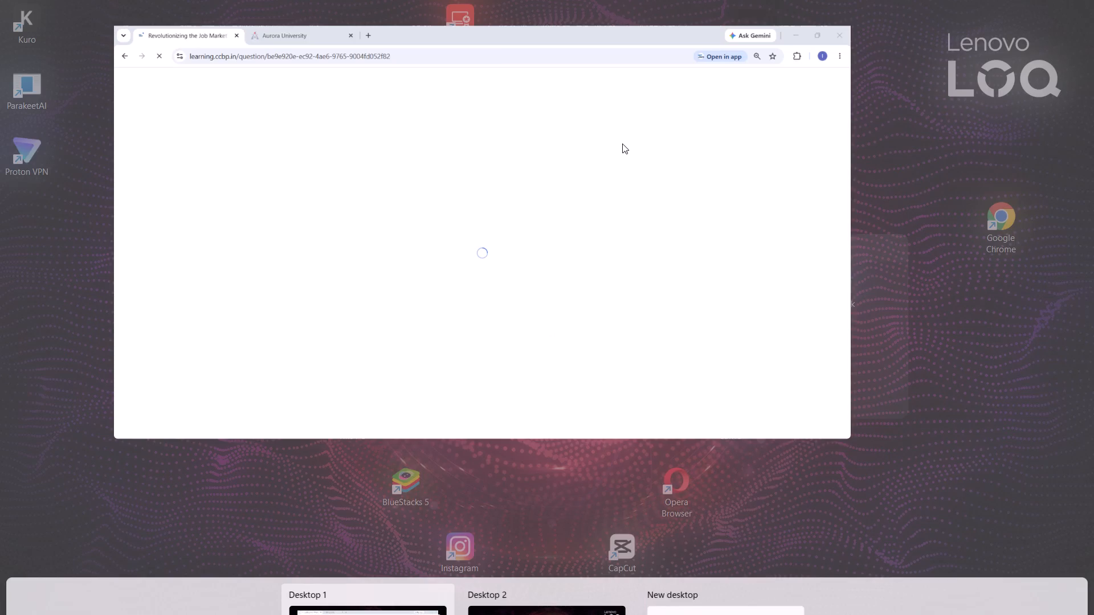